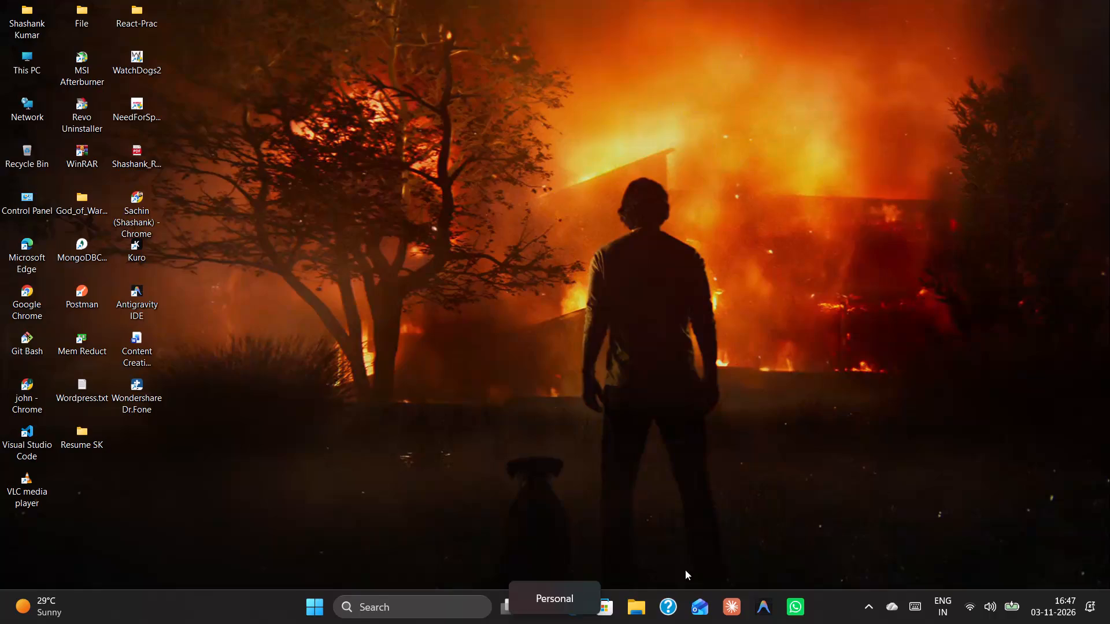
Launch Chrome with the desktop profile shortcut located just above Kuro, and open youtube.com.
double_click(148, 213)
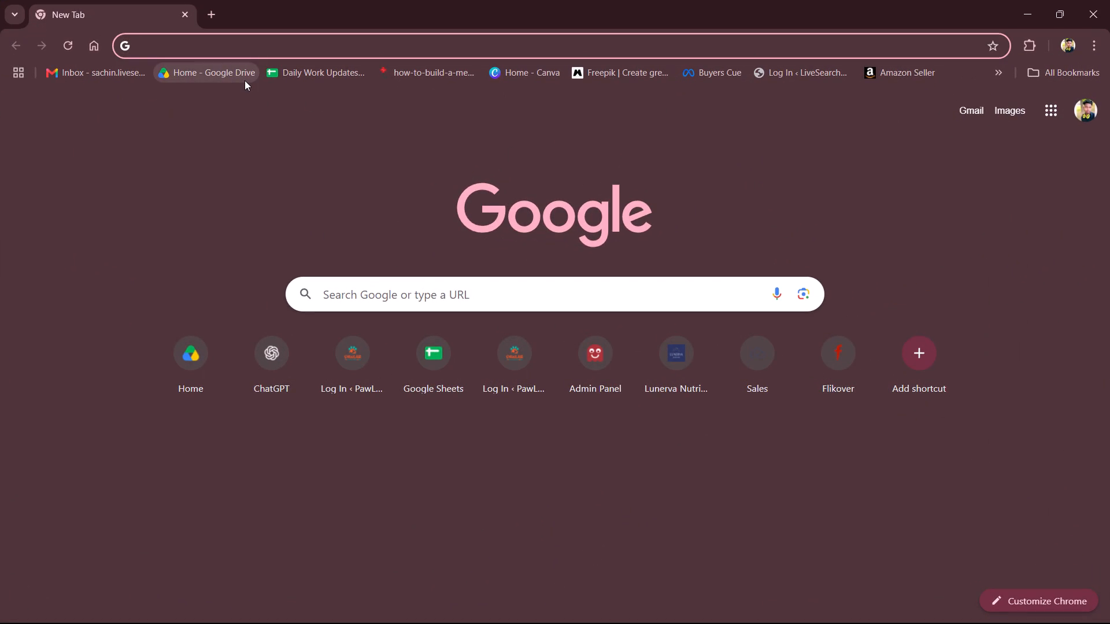
text(you)
key(Right)
key(Return)
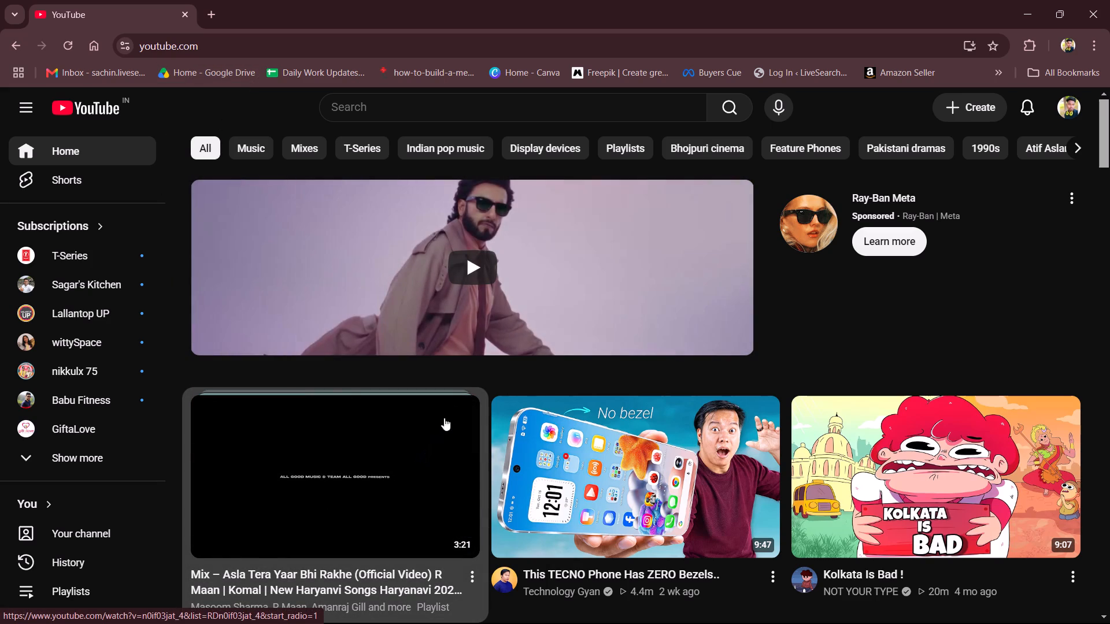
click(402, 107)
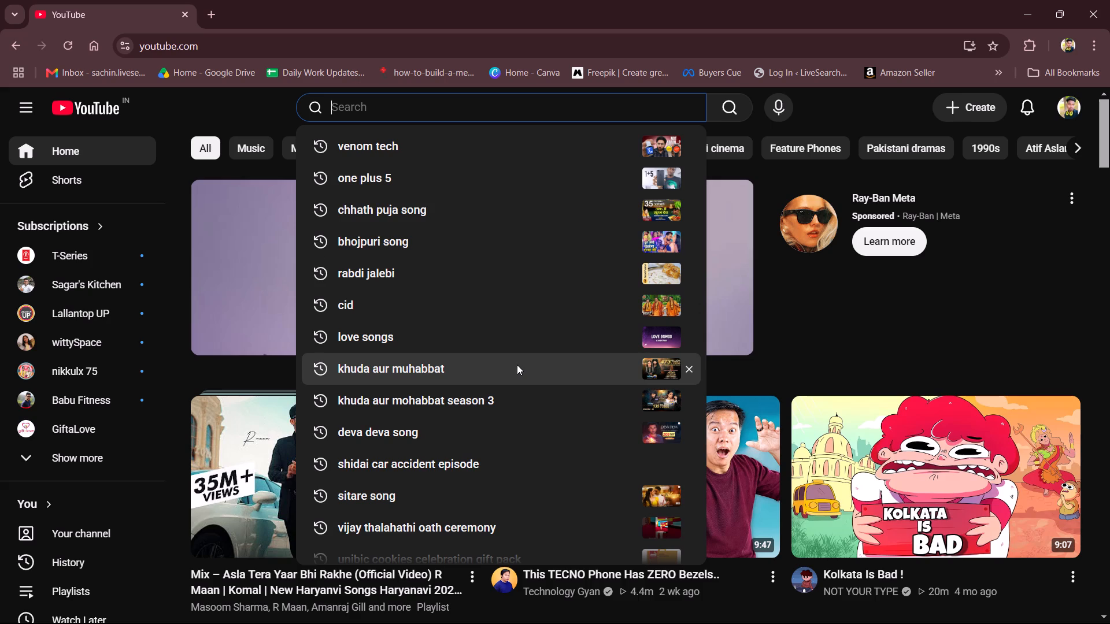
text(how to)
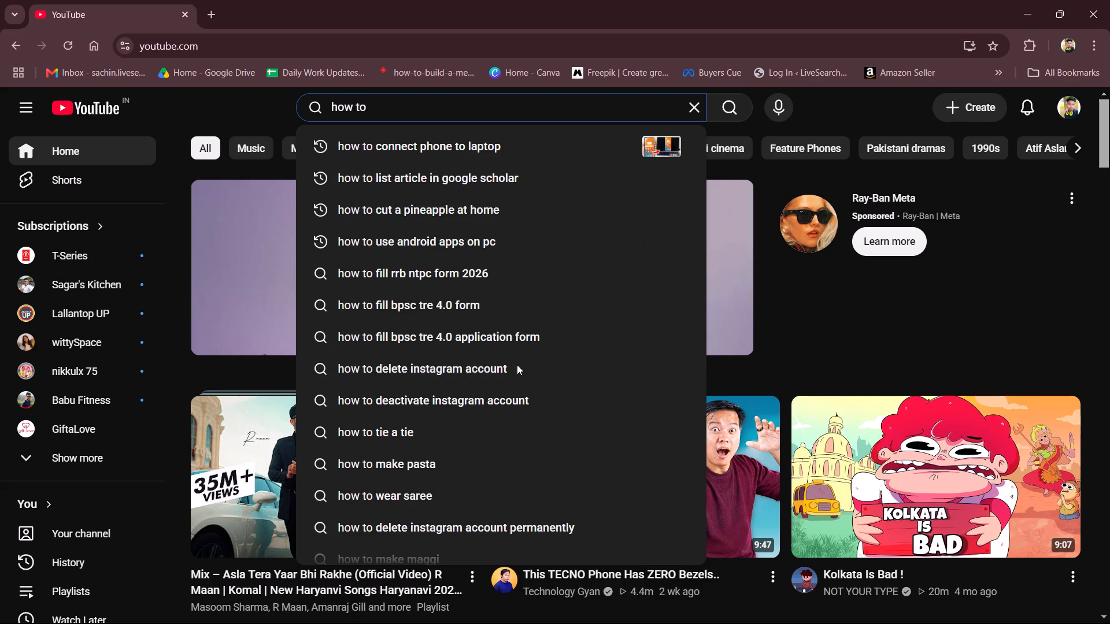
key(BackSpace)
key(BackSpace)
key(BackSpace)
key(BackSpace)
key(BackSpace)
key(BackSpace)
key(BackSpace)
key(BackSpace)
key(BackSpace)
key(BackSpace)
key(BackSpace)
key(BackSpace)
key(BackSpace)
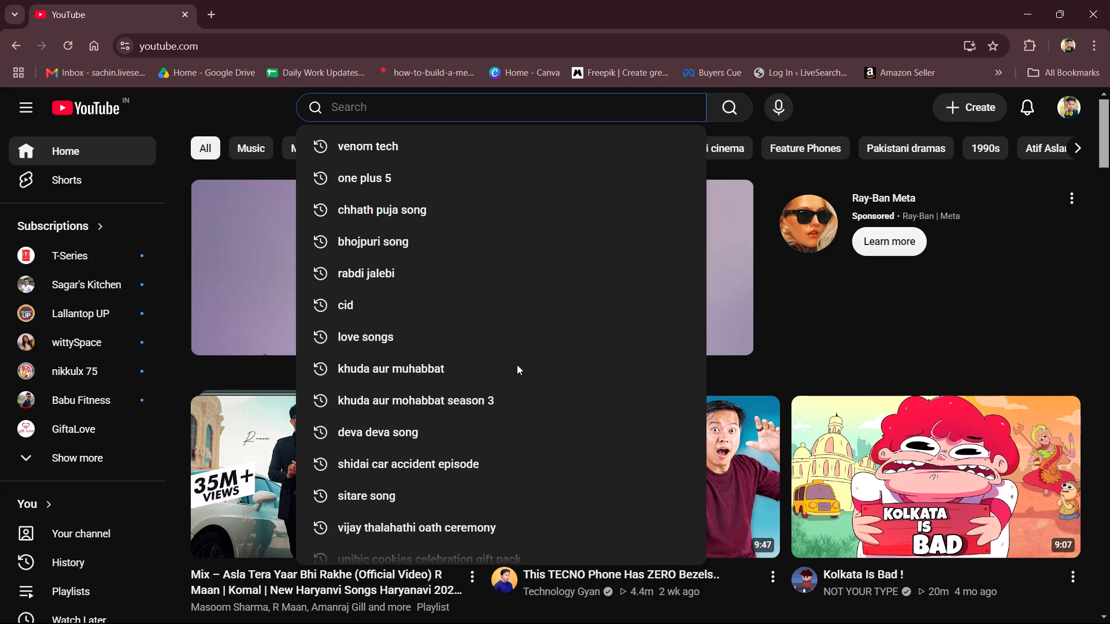
Search YouTube for "keyword ranking checker", using the matching suggestion for "keyword ranking".
text(keyword ranking)
key(space)
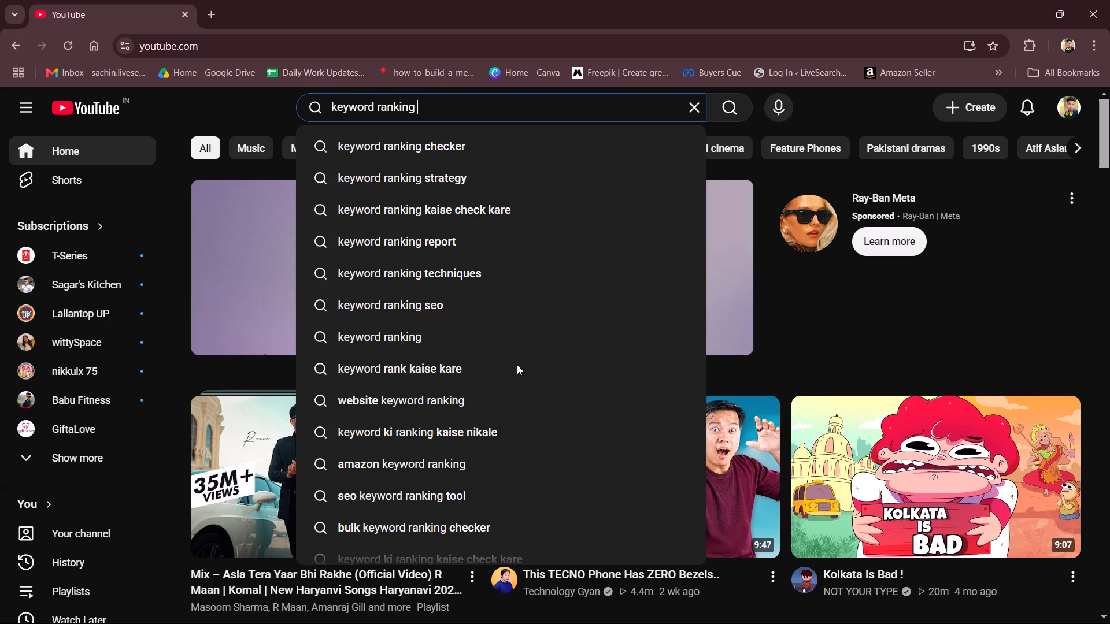
key(Down)
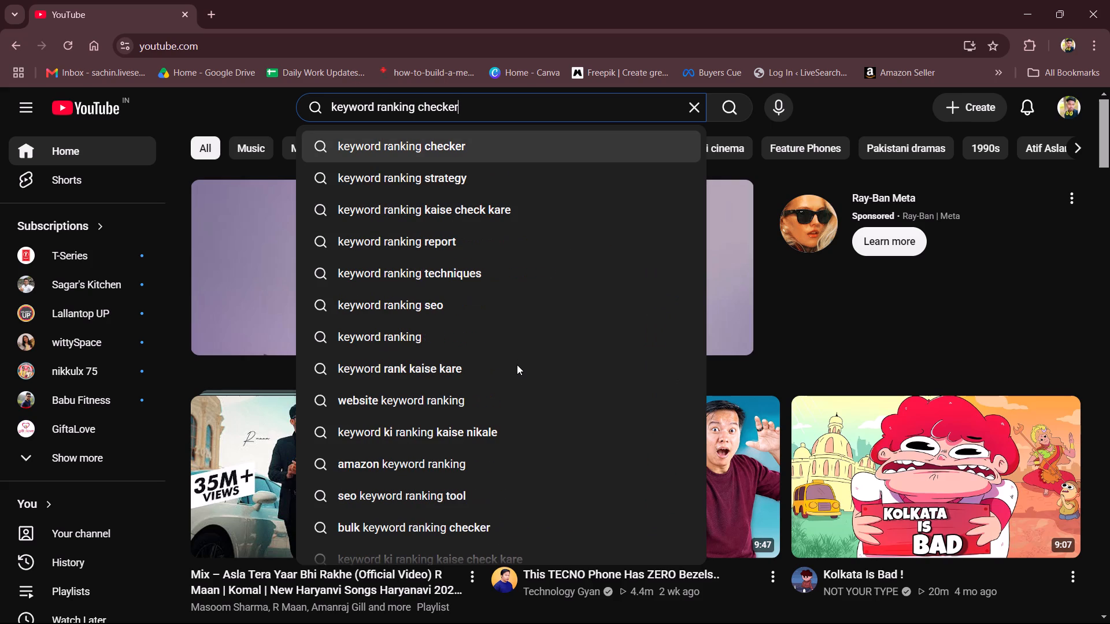
key(Return)
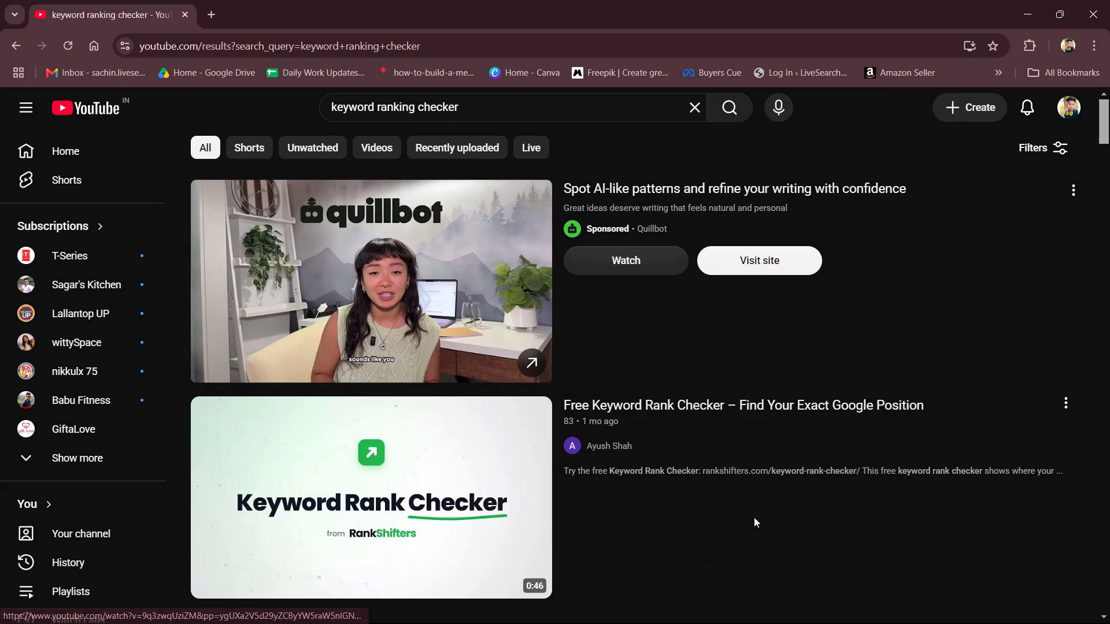
Open the video "Free Keyword Rank Checker – Find Your Exact Google Position" from the search results.
scroll(774, 502, down, 3)
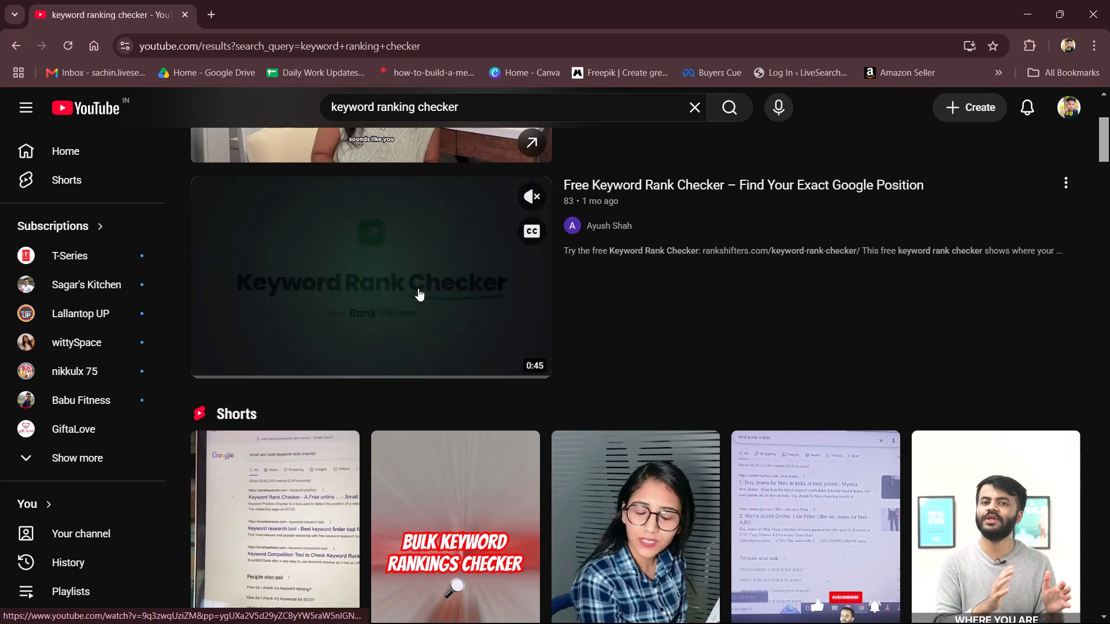
click(418, 288)
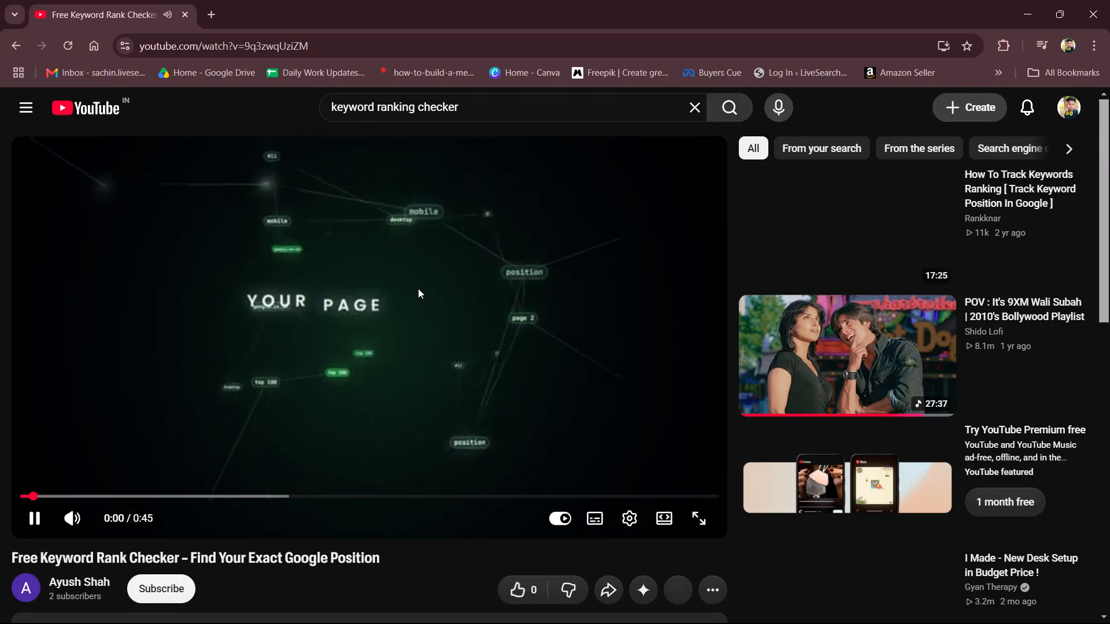
Lower the playing video's volume to about half.
key(Down)
key(Down)
key(Down)
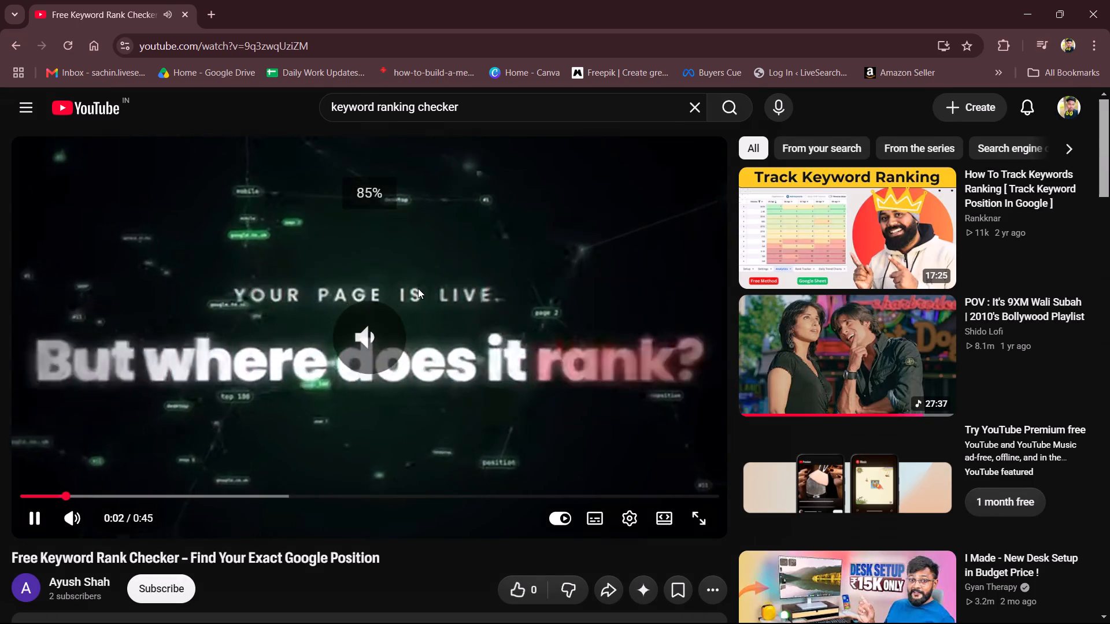
key(Down)
key(Down)
key(Down)
key(Down)
key(Down)
key(Down)
key(Down)
key(Down)
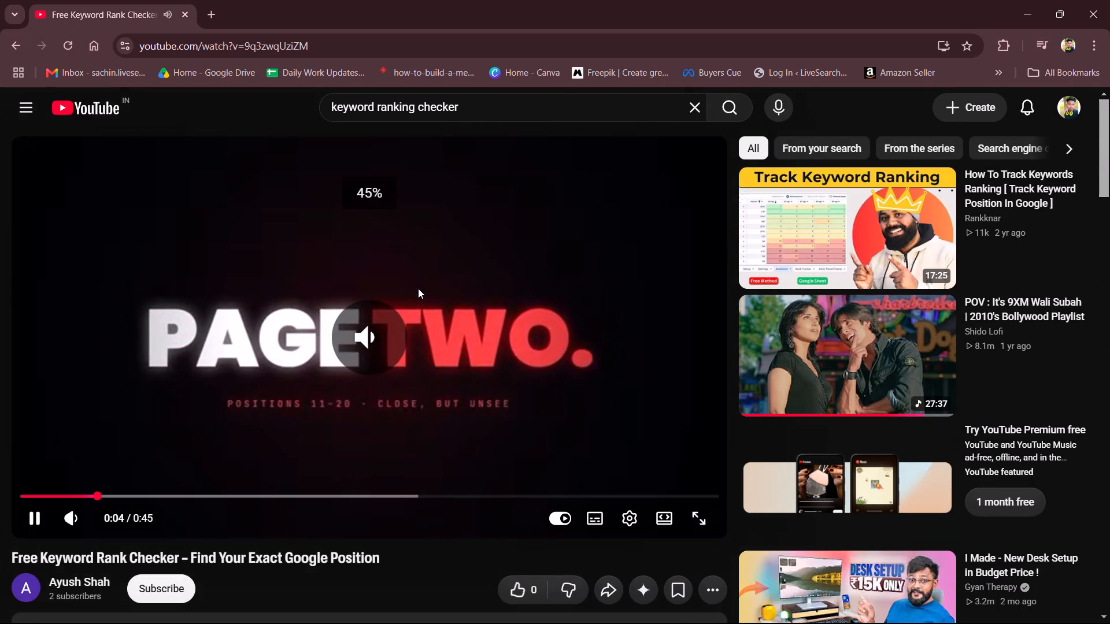
key(Up)
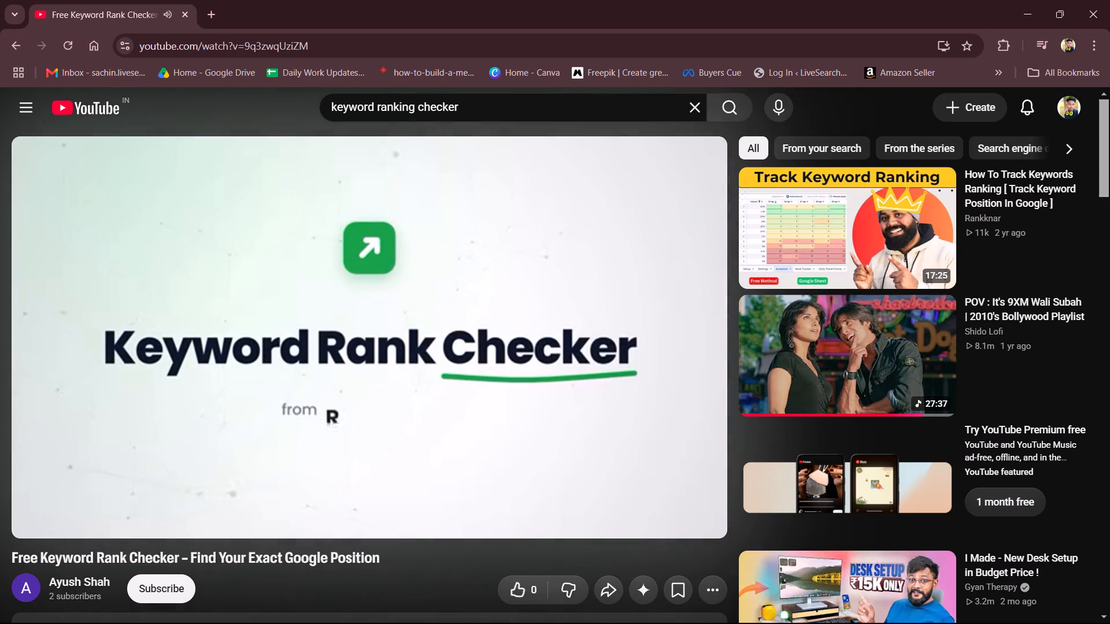
Return to the search results and open the Short "Check Keyword Ranking In Minutes".
scroll(615, 372, right, 11)
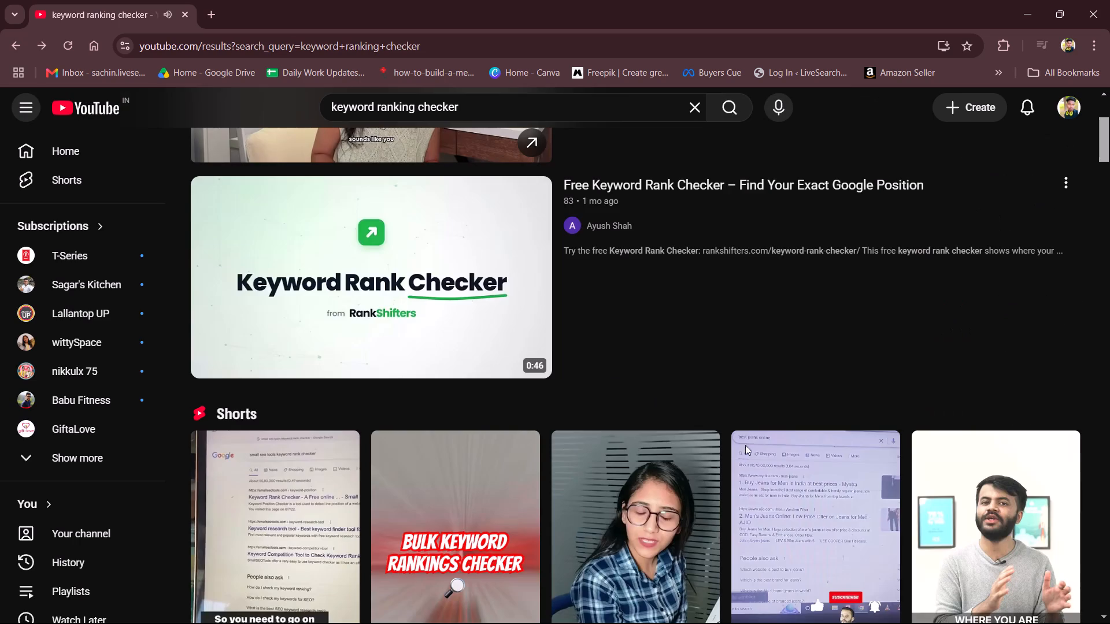
scroll(741, 310, down, 3)
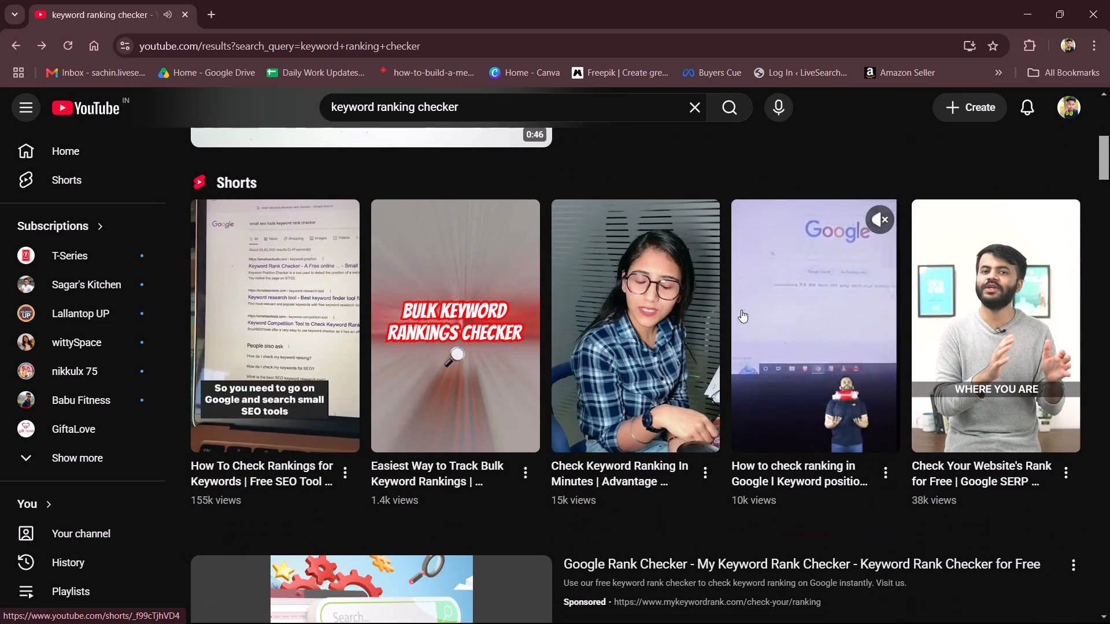
click(627, 337)
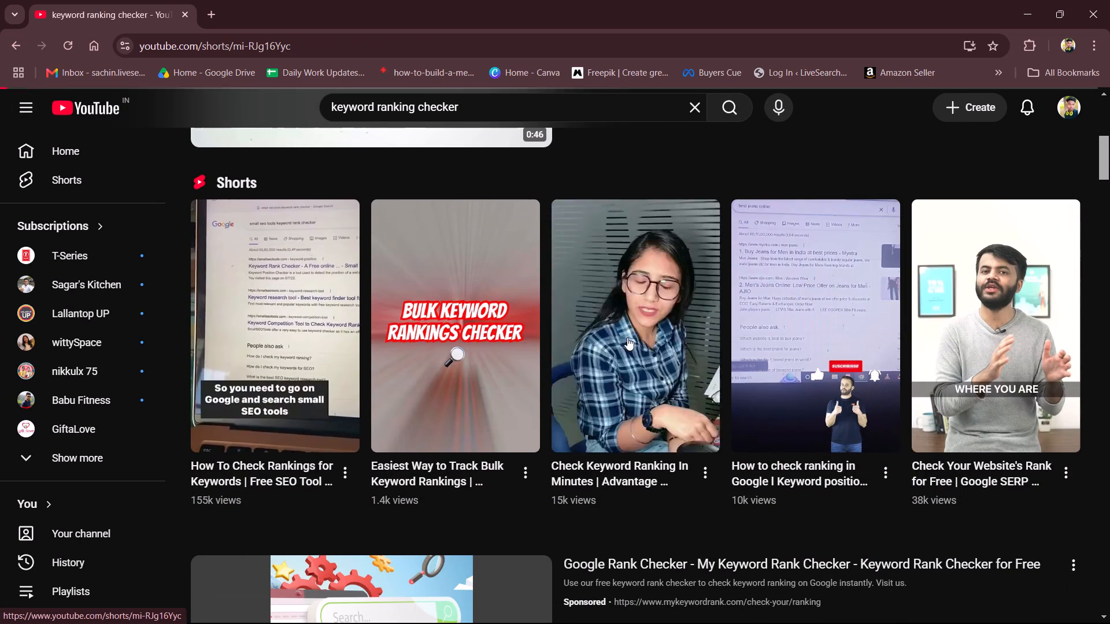
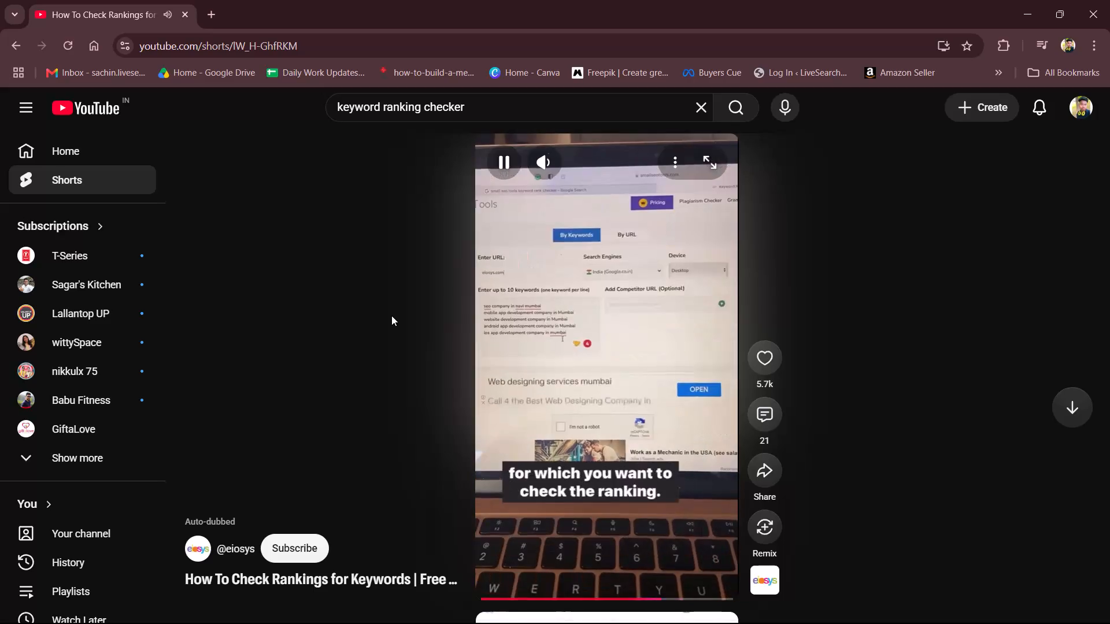
Rewind the Short to the part that introduces the rank-checking tool and pause it there.
key(Left)
key(Left)
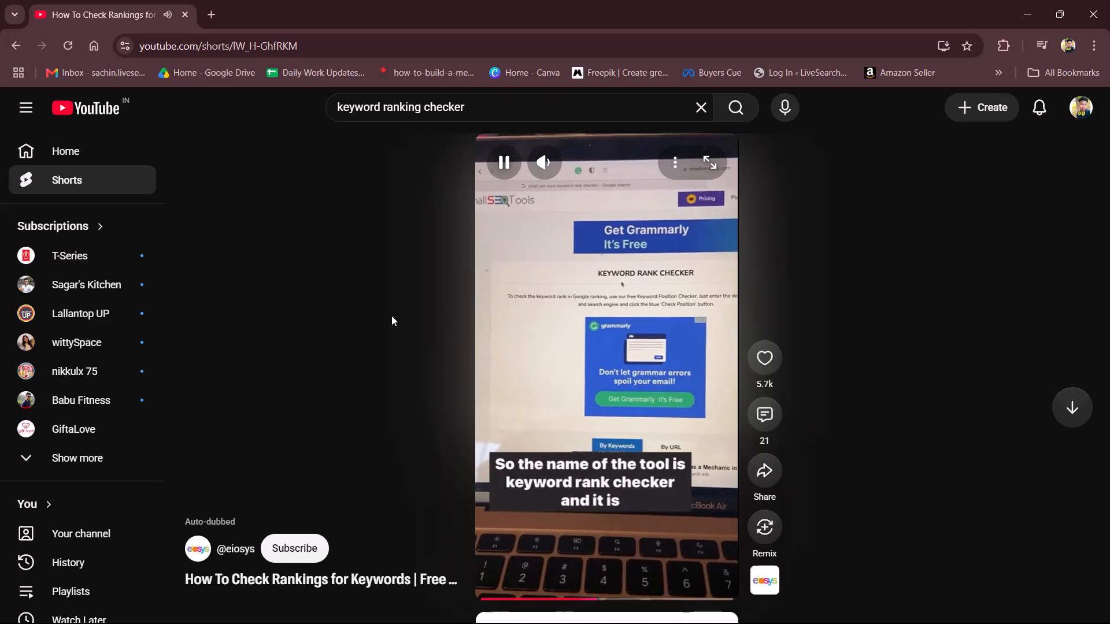
key(Left)
key(Left)
key(space)
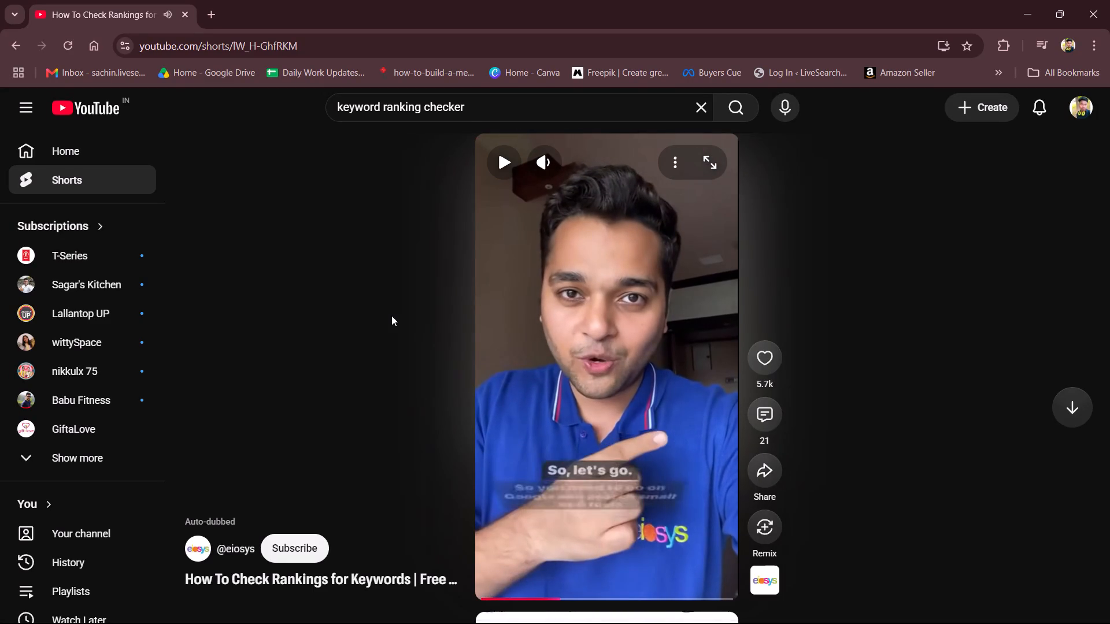
Search Google in a new tab for "small seo tools keyword rank checker", rechecking the tool's name in the Short.
key(ctrl+t)
text(small)
key(space)
text(tools)
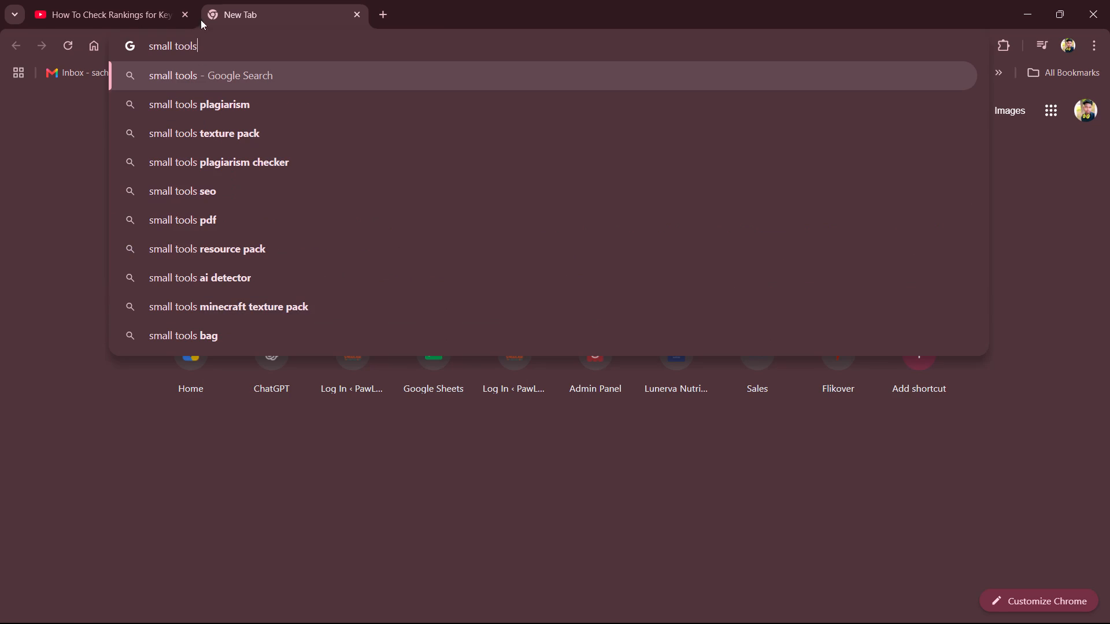
click(160, 0)
key(space)
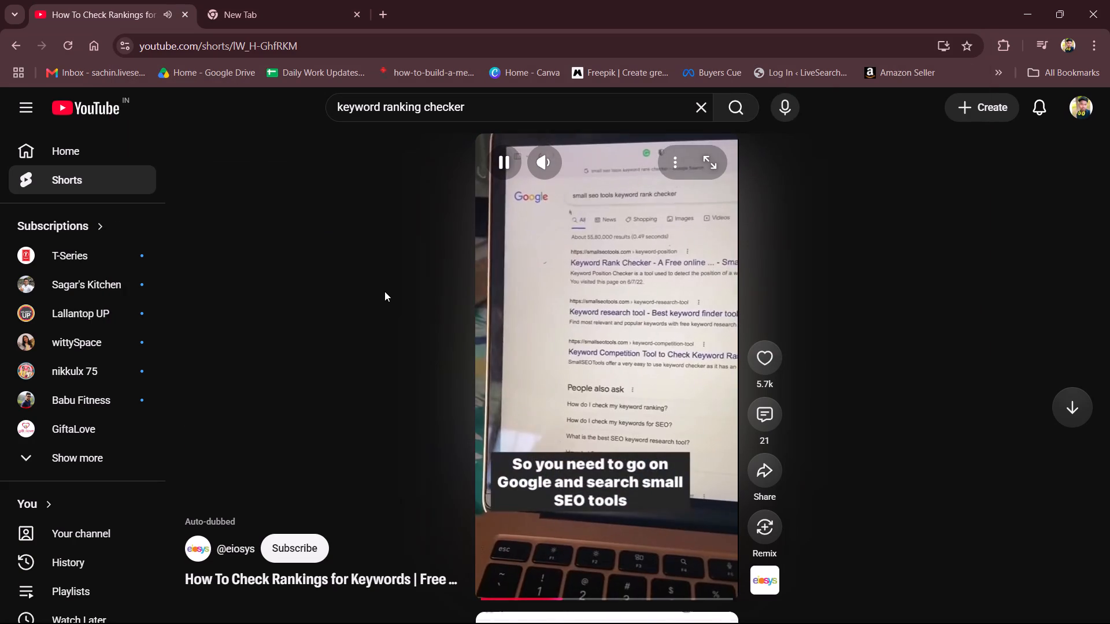
key(space)
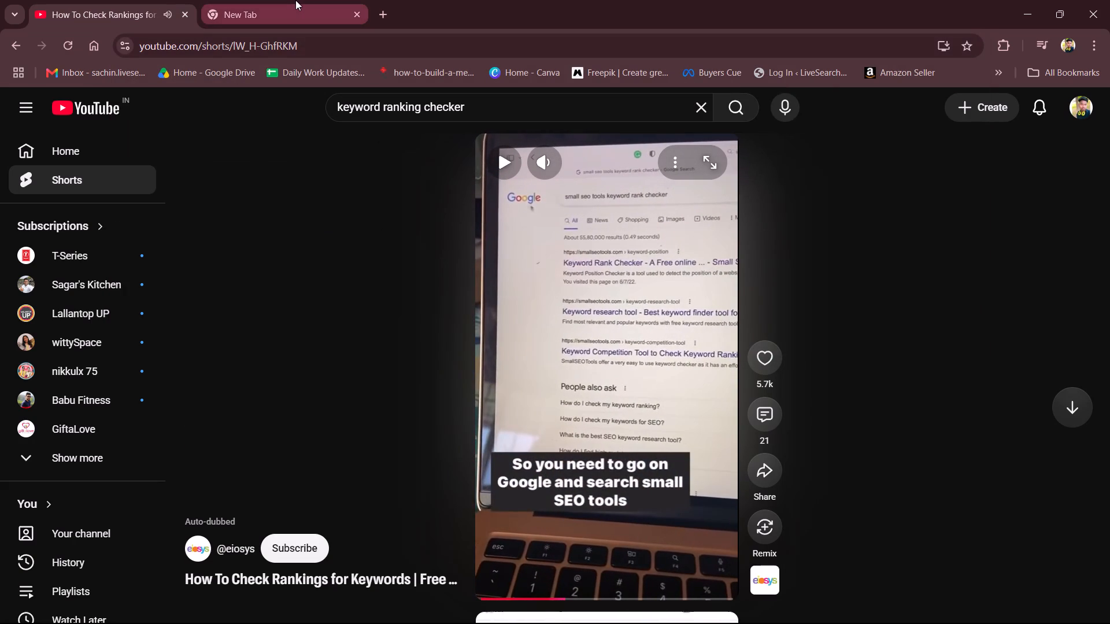
click(295, 0)
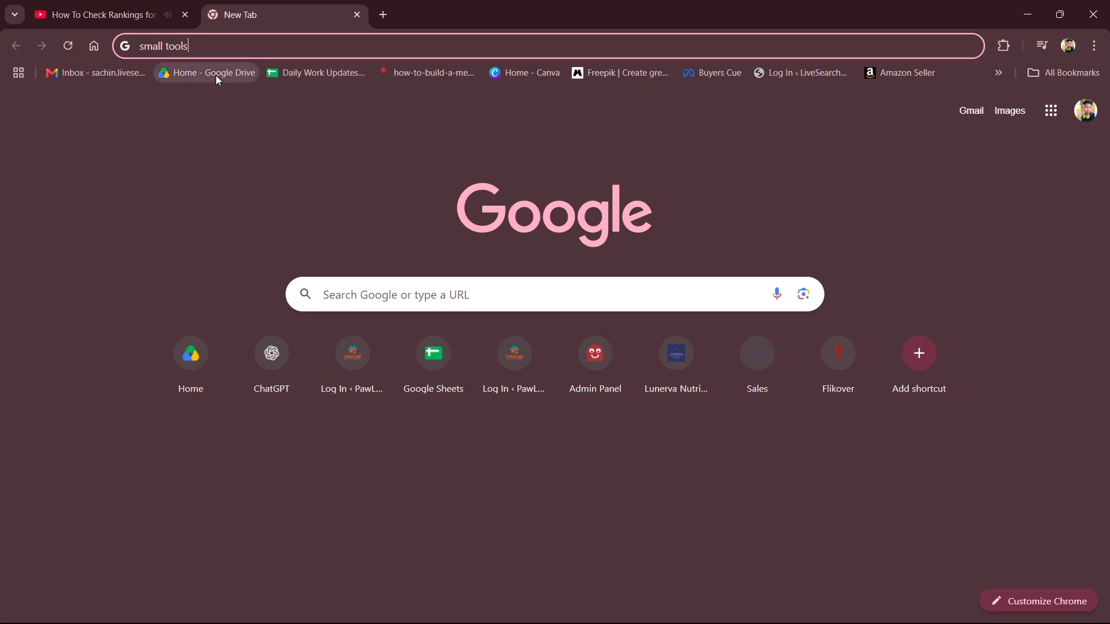
key(ctrl+Left)
text(seo)
key(space)
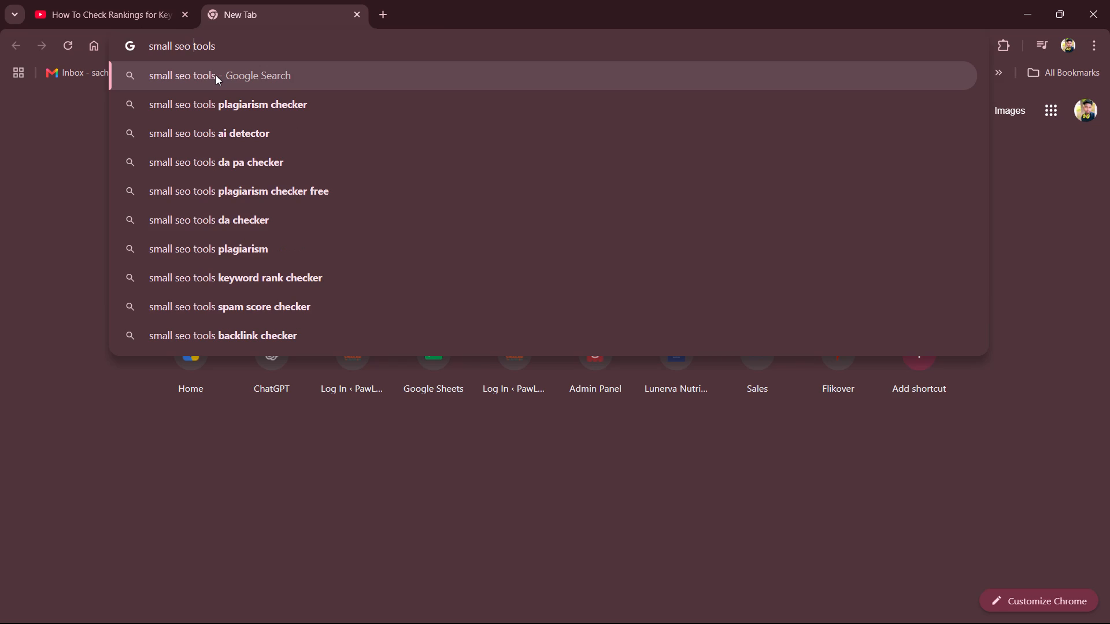
key(ctrl+Right)
key(Down)
key(Down)
key(Down)
key(Down)
key(Down)
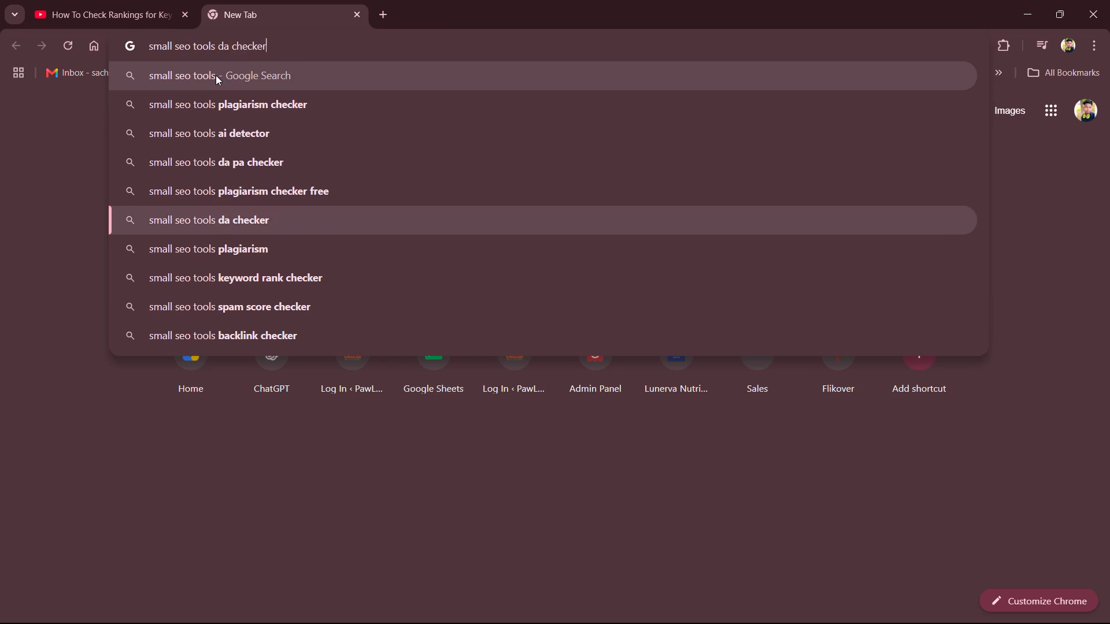
key(Down)
key(Down)
key(Return)
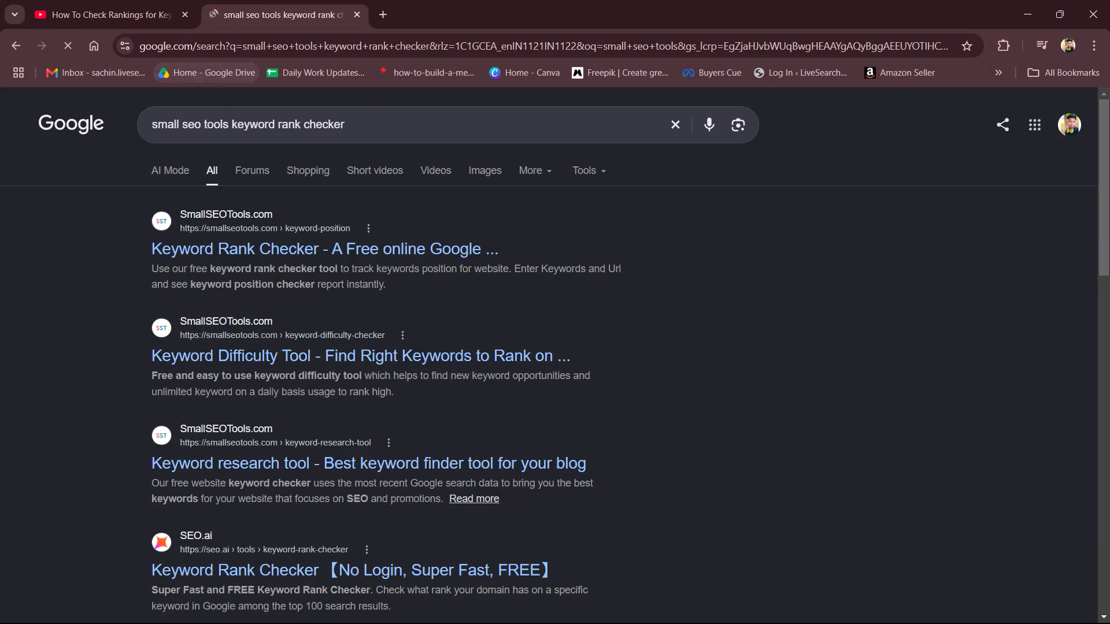
Open the SmallSEOTools Keyword Rank Checker from the search results and dismiss the Grammarly ad.
click(243, 248)
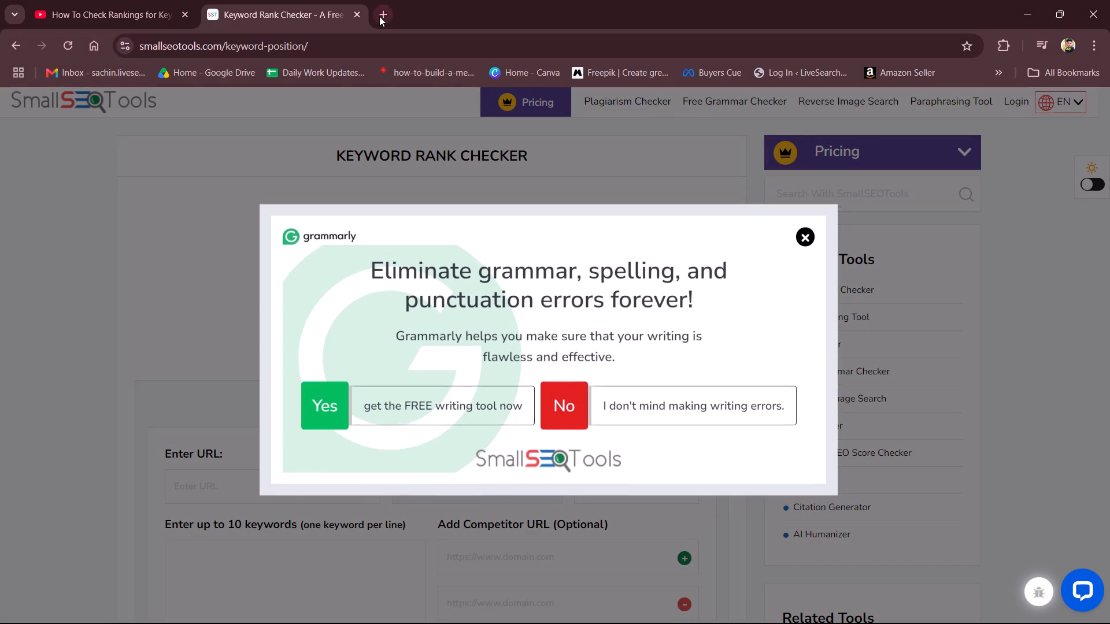
click(804, 242)
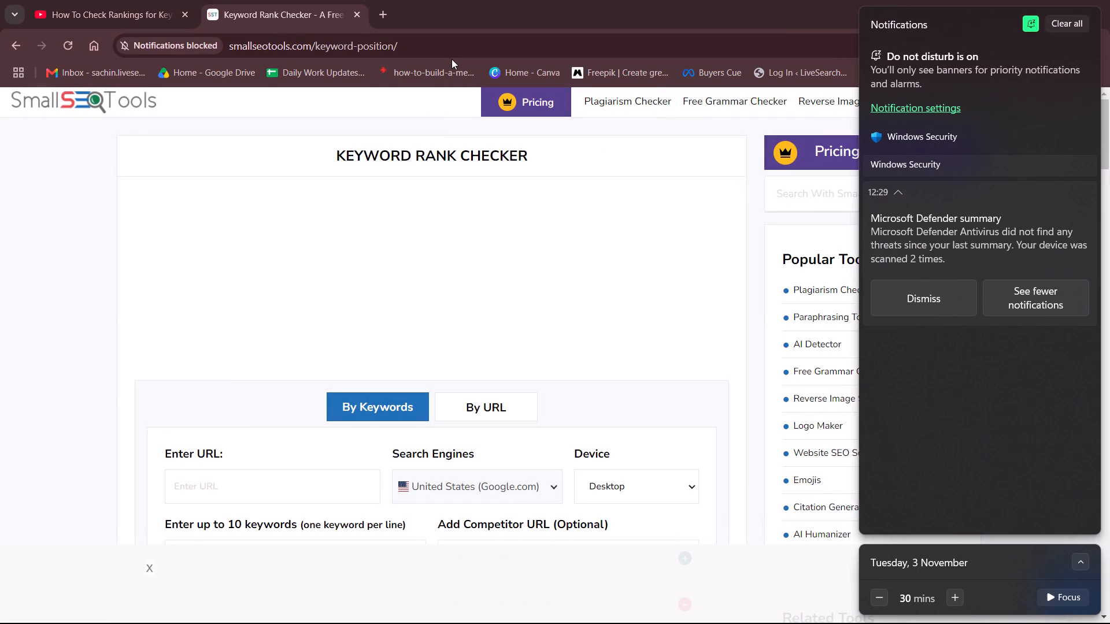
In a new window, search Google Drive for "flapone" and open "Keyword - URL Mapping with Ranking - FlapOne.xlsx".
key(ctrl+n)
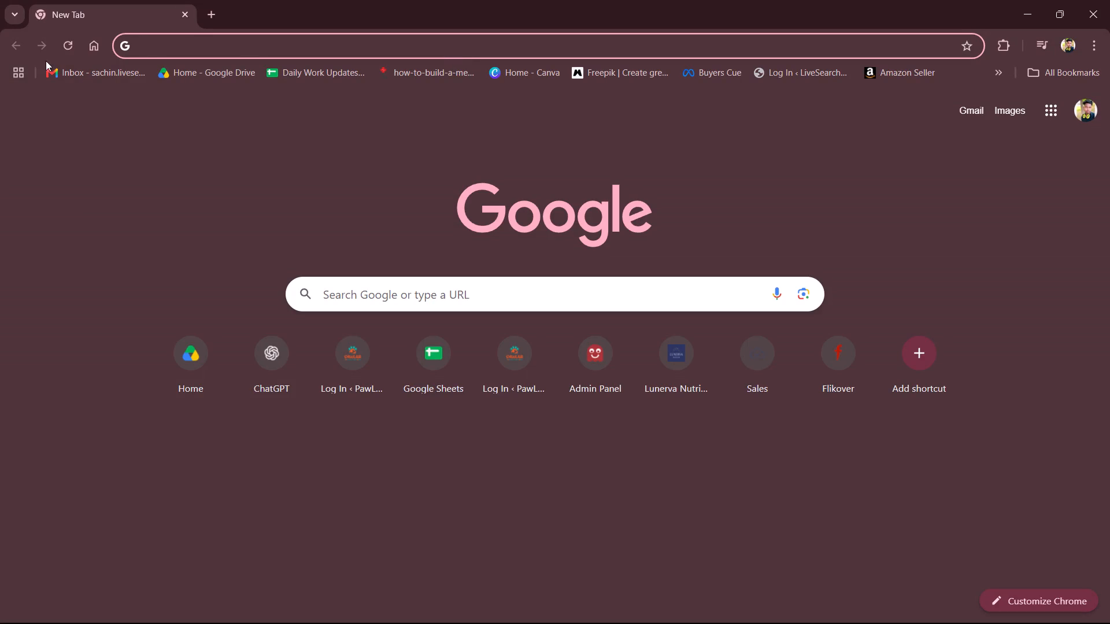
click(180, 75)
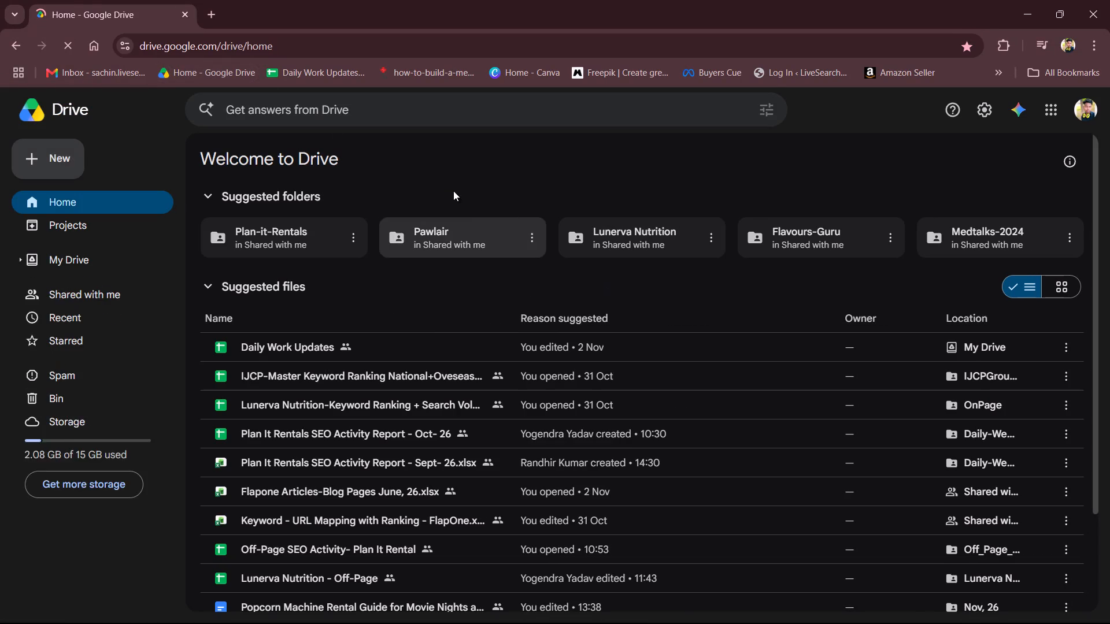
click(331, 112)
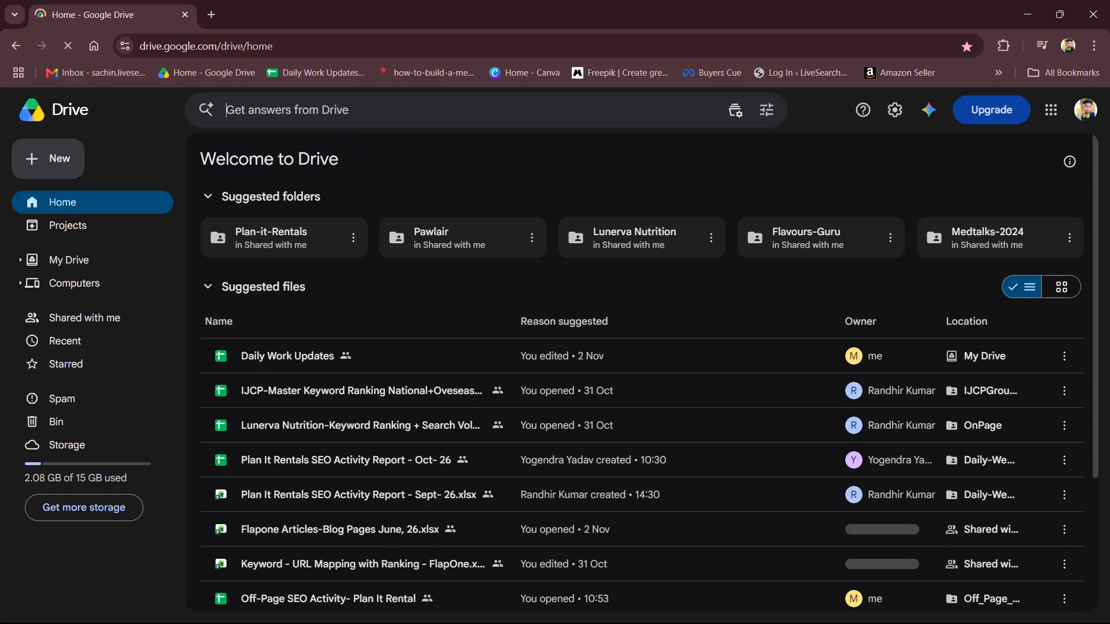
text(flapone)
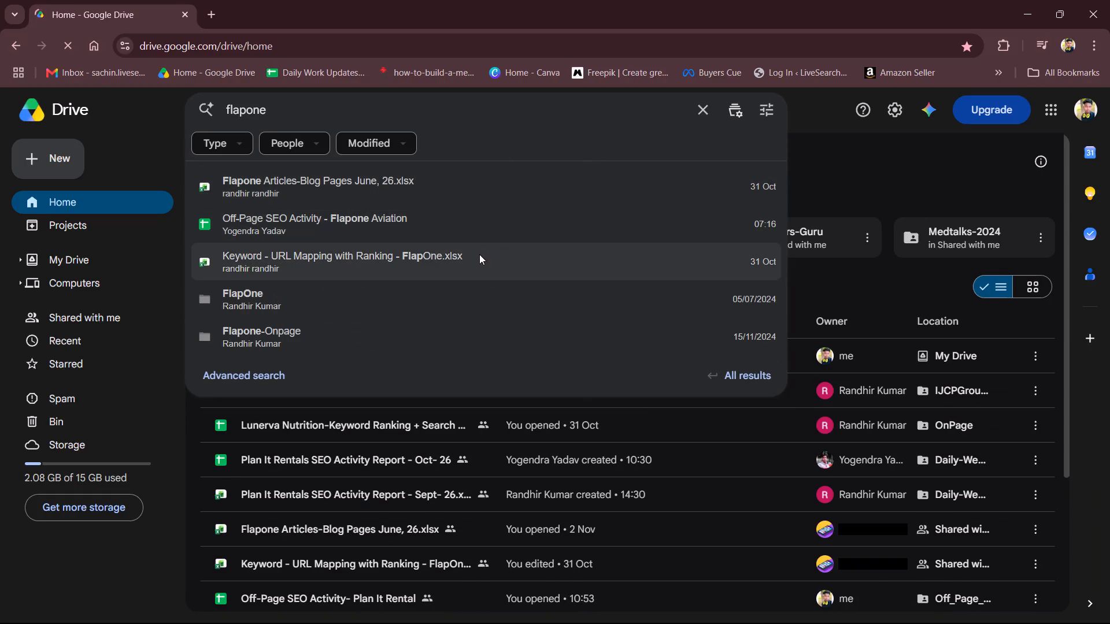
double_click(364, 258)
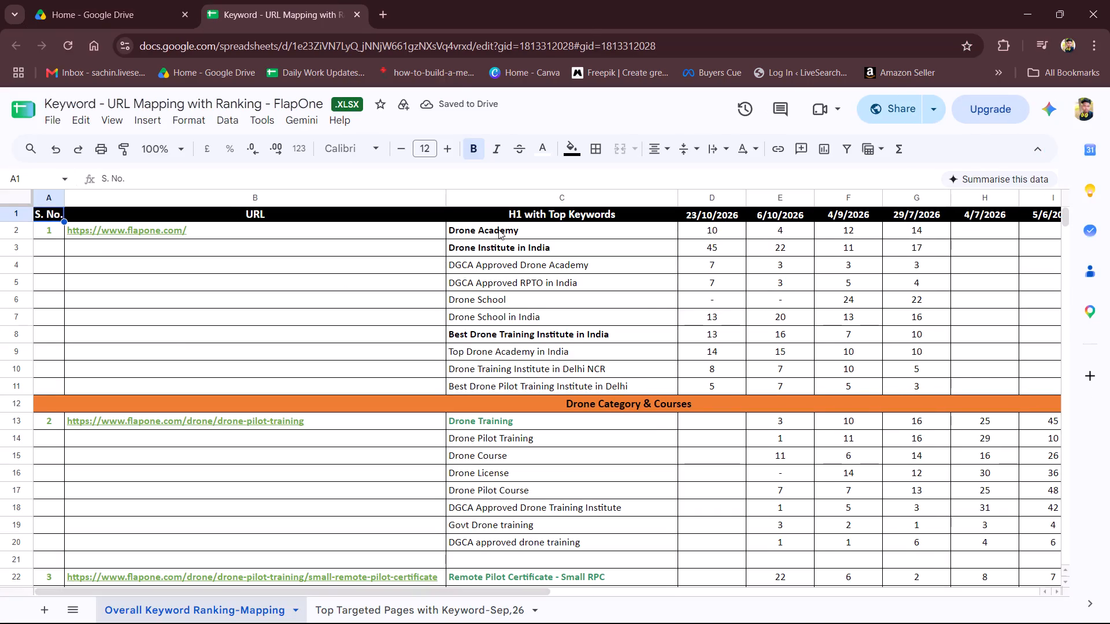
click(198, 226)
key(ctrl+c)
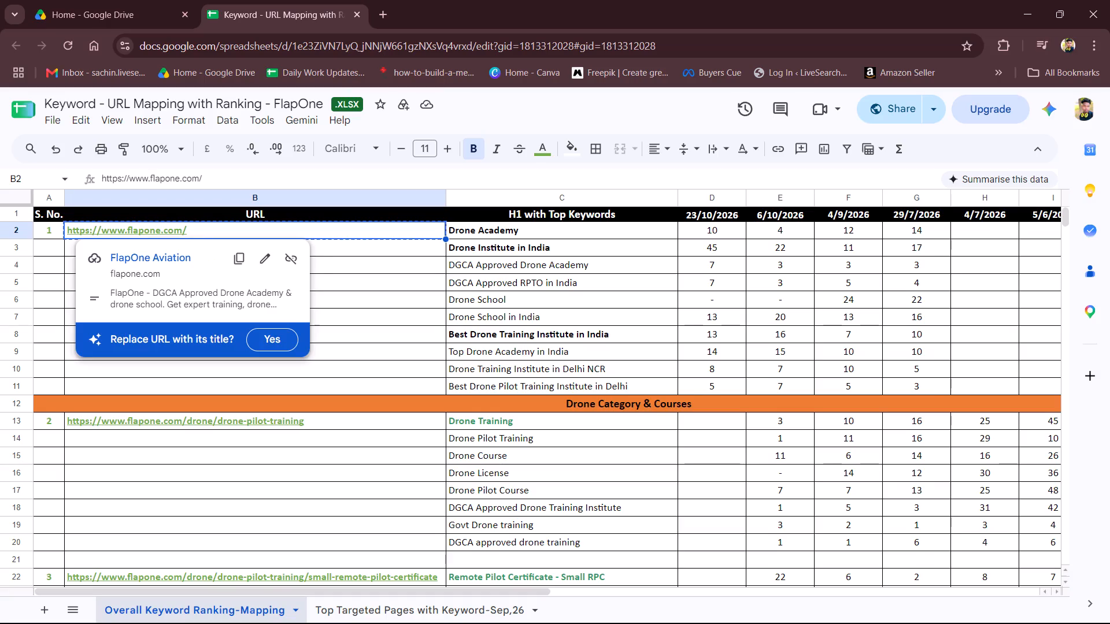
key(alt+Tab)
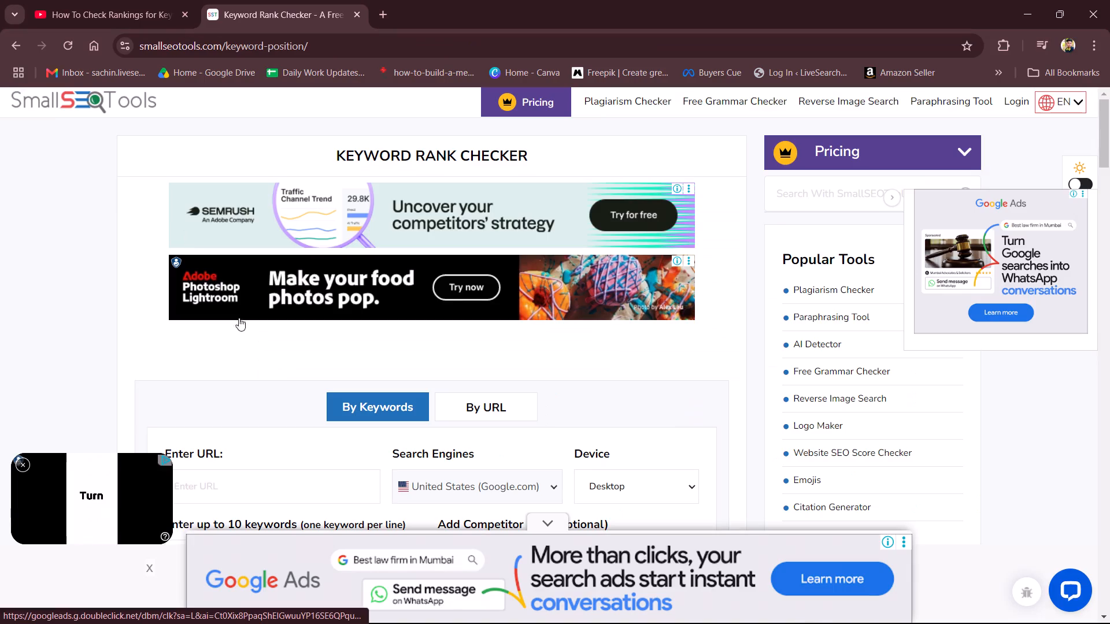
scroll(309, 383, down, 3)
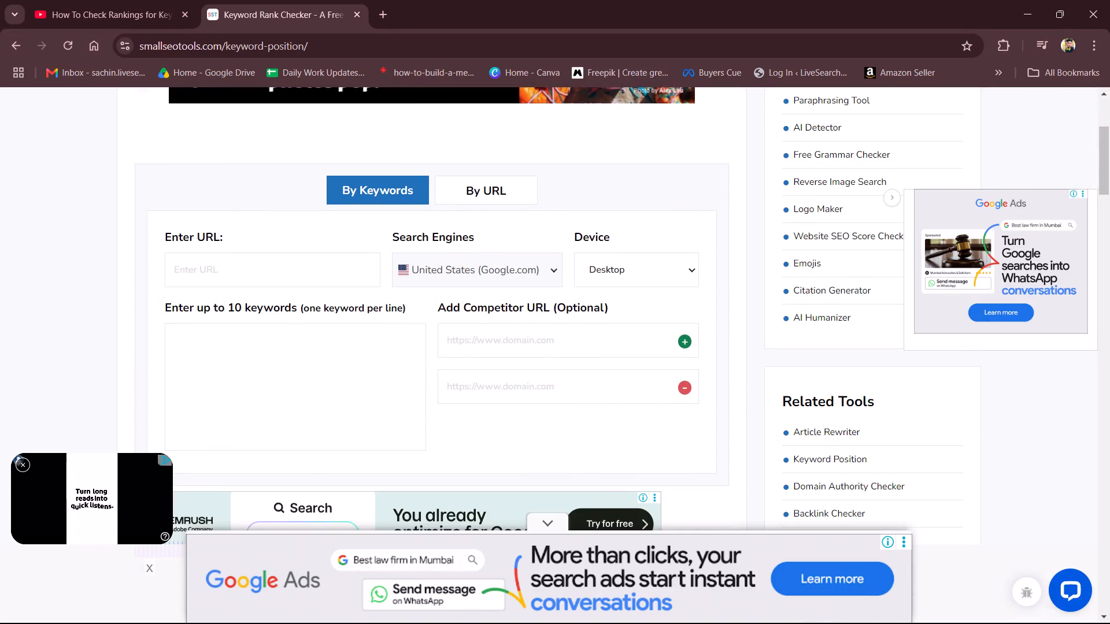
click(246, 276)
key(ctrl+v)
Set the rank checker's search engine to India (Google.co.in).
click(424, 264)
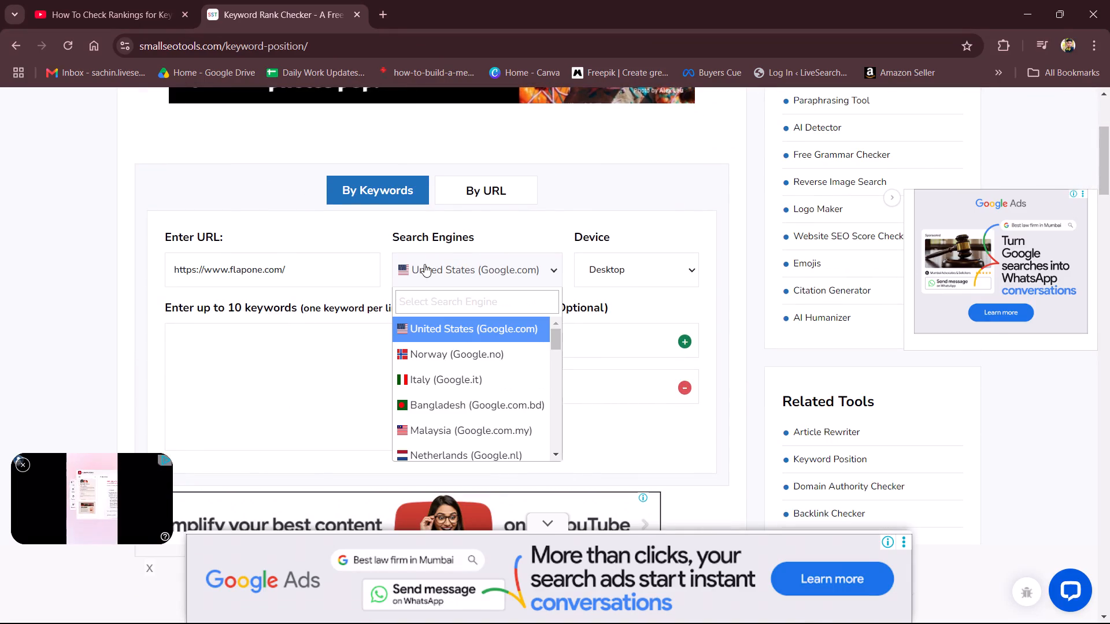
click(430, 300)
text(in)
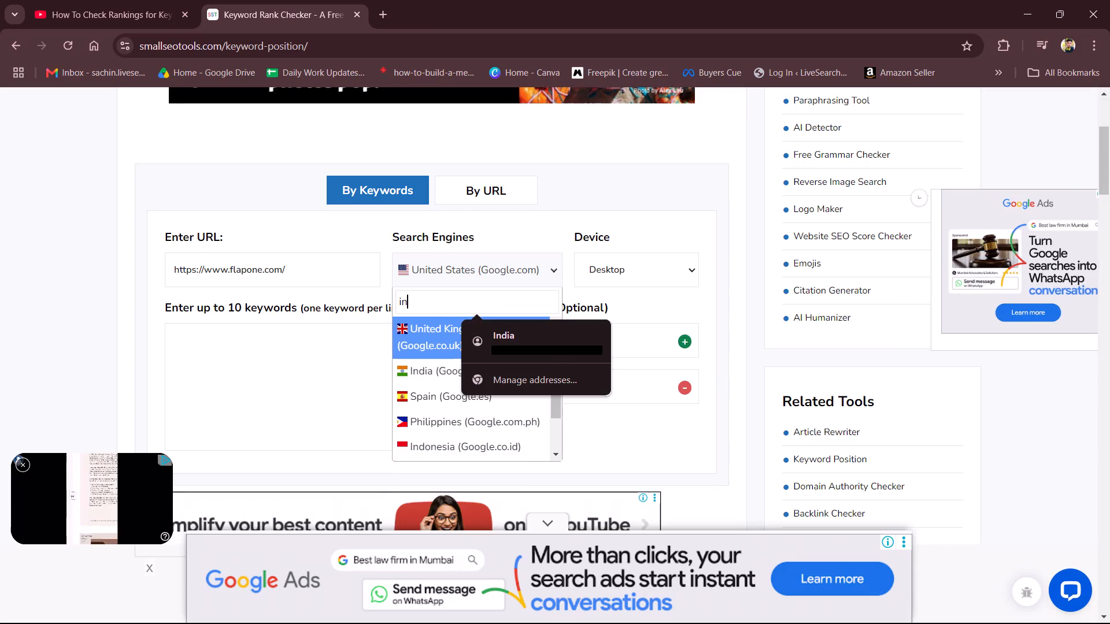
double_click(416, 378)
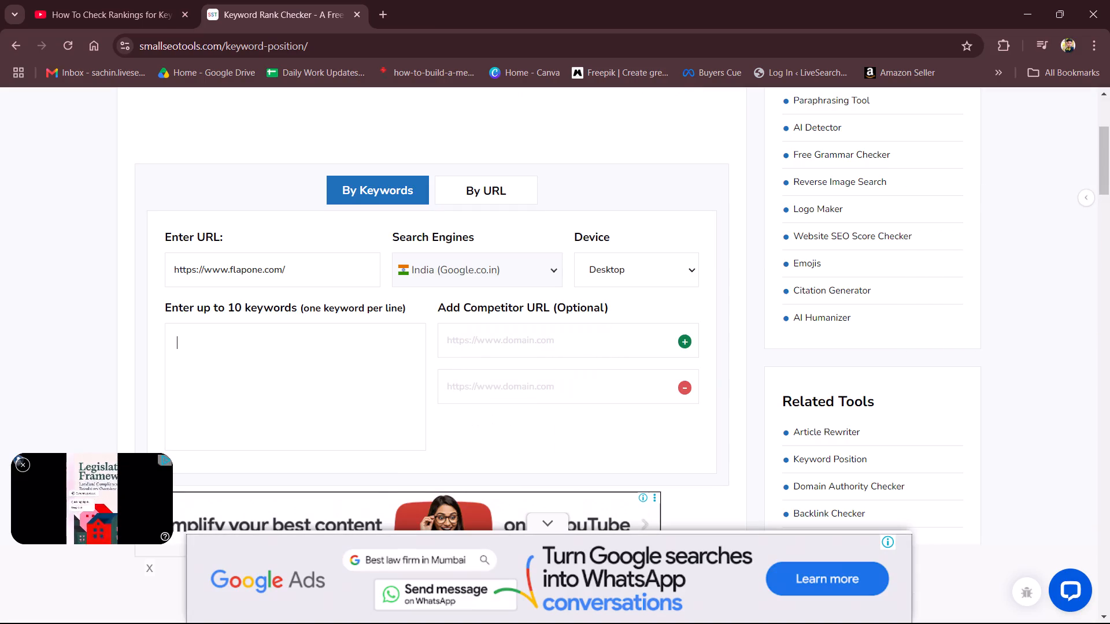
Copy the ten homepage keywords in C2:C11 of the FlapOne sheet into the rank checker's keyword box.
key(alt+Tab)
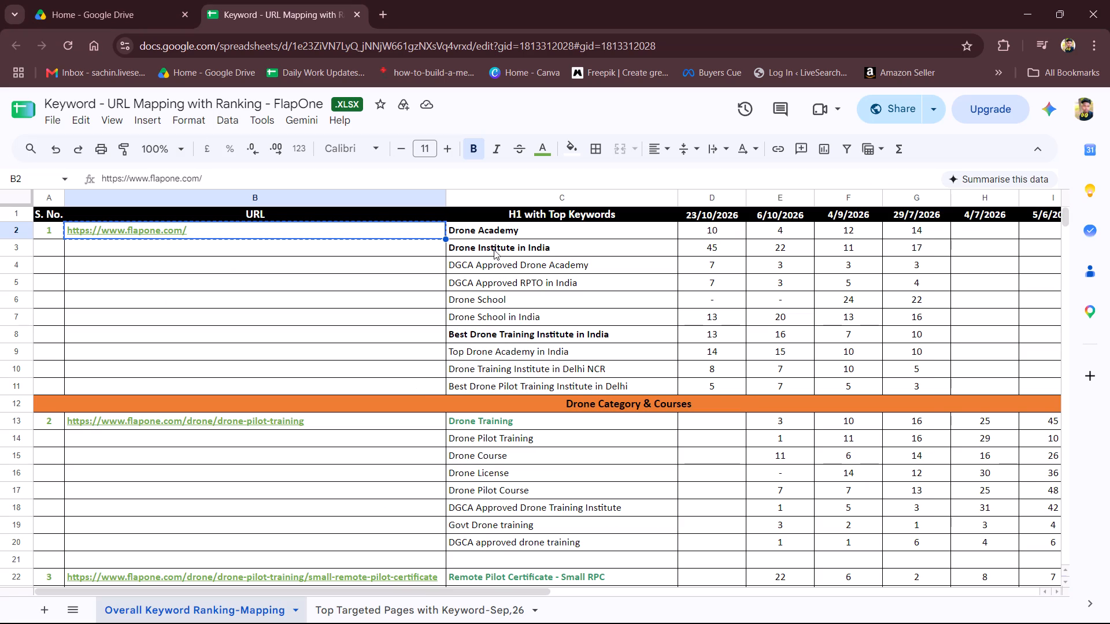
click(494, 233)
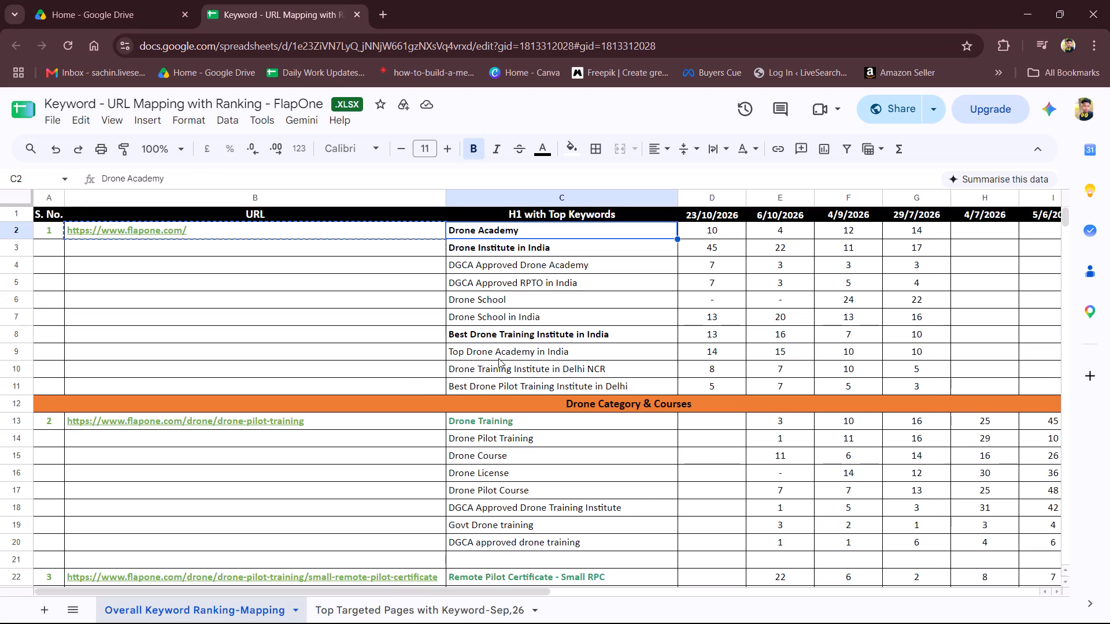
shift+click(497, 383)
key(ctrl+c)
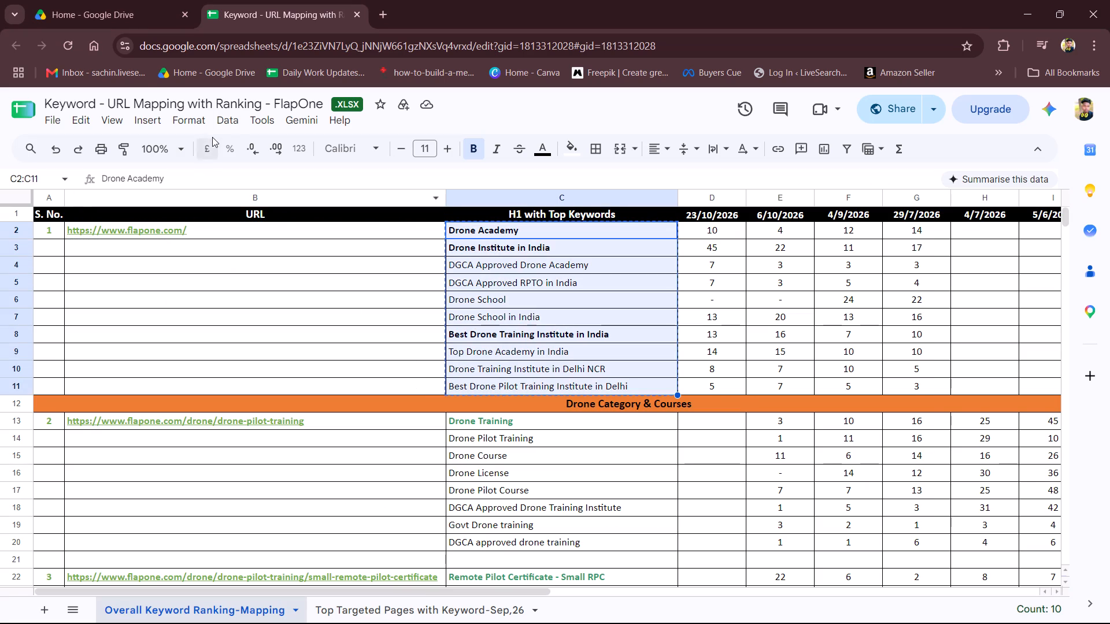
key(alt+Tab)
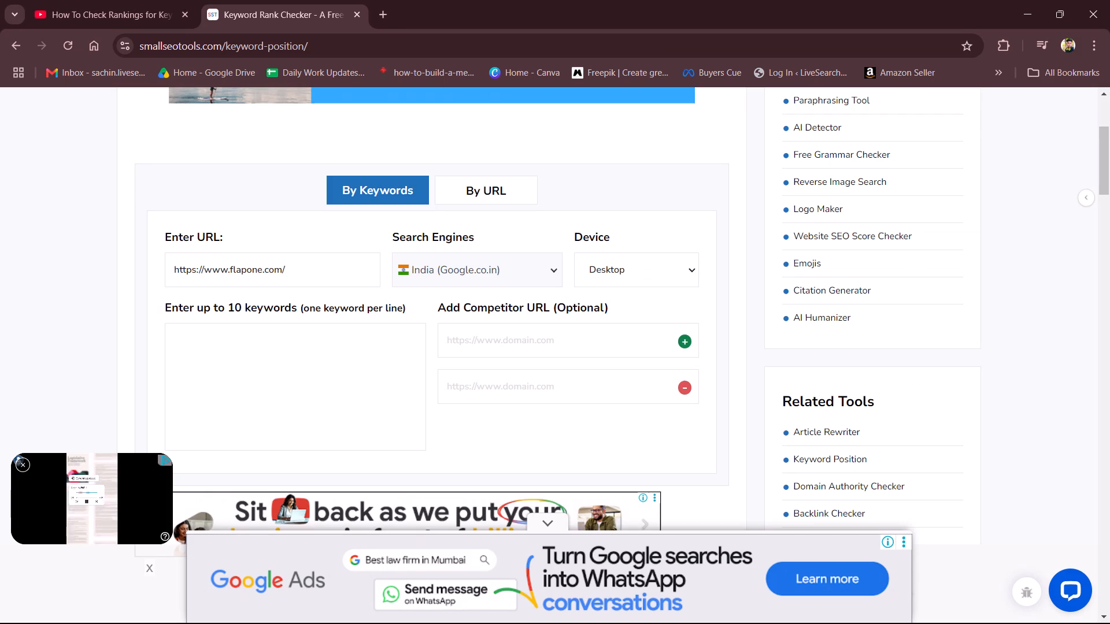
key(ctrl+v)
Leave the competitor URLs empty, complete the reCAPTCHA check and run the keyword position check.
scroll(337, 400, down, 1)
scroll(338, 408, up, 1)
scroll(339, 417, down, 6)
scroll(483, 451, down, 1)
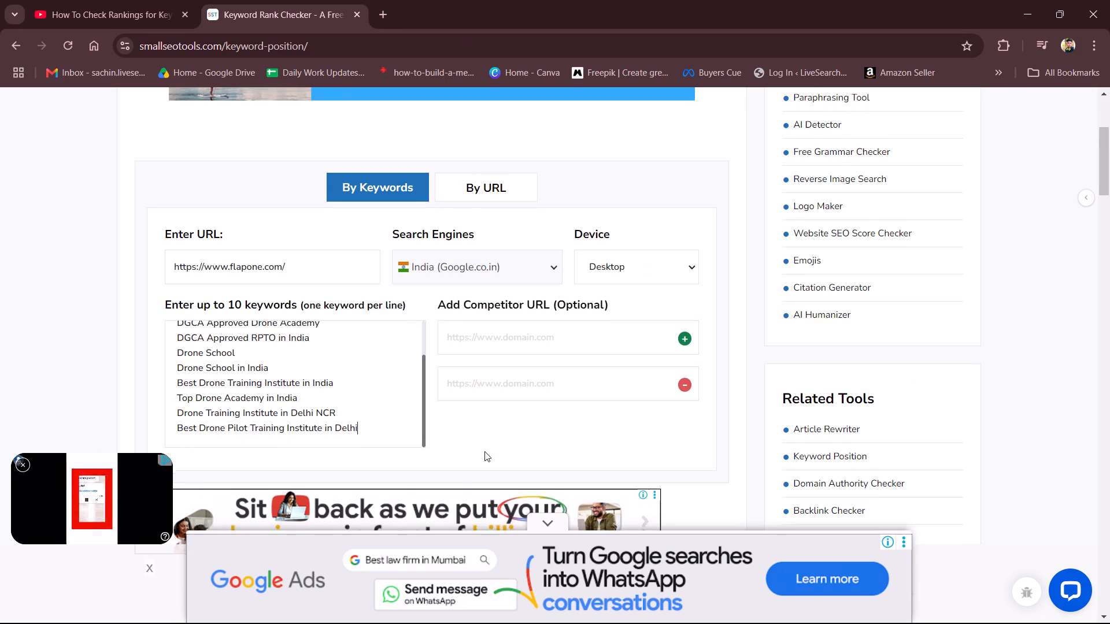
scroll(484, 451, down, 1)
click(512, 198)
click(515, 243)
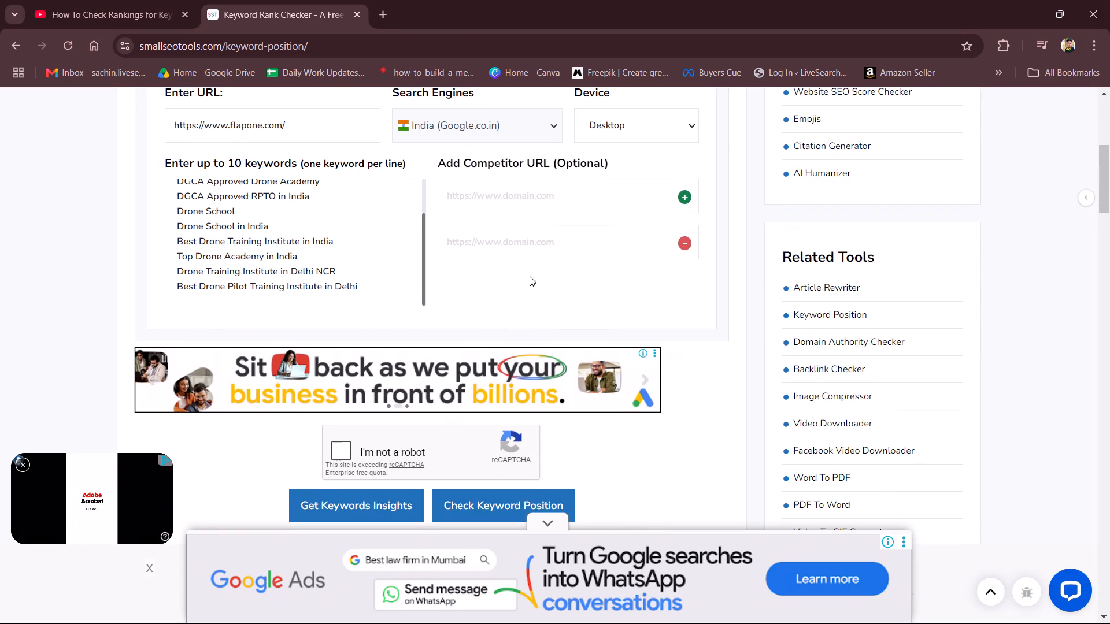
scroll(417, 381, down, 1)
click(353, 372)
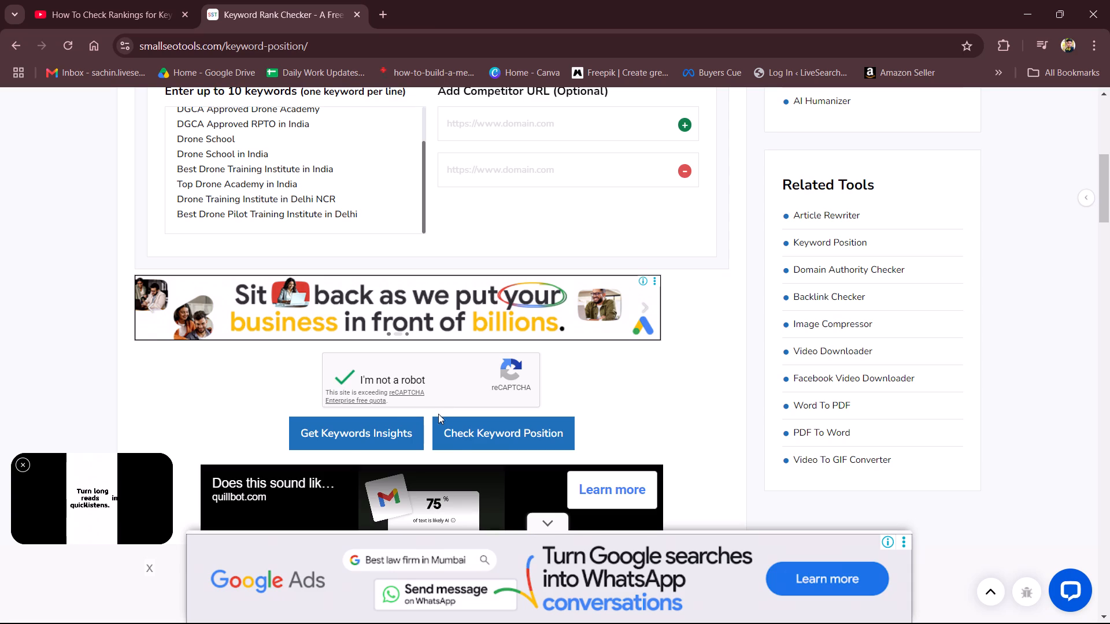
click(473, 430)
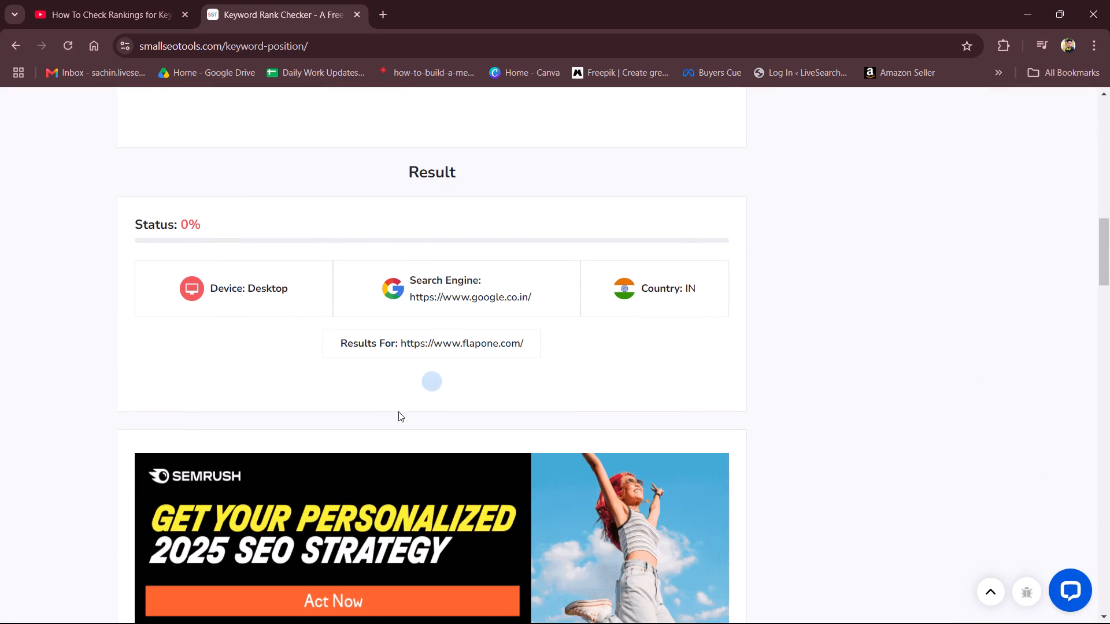
click(430, 377)
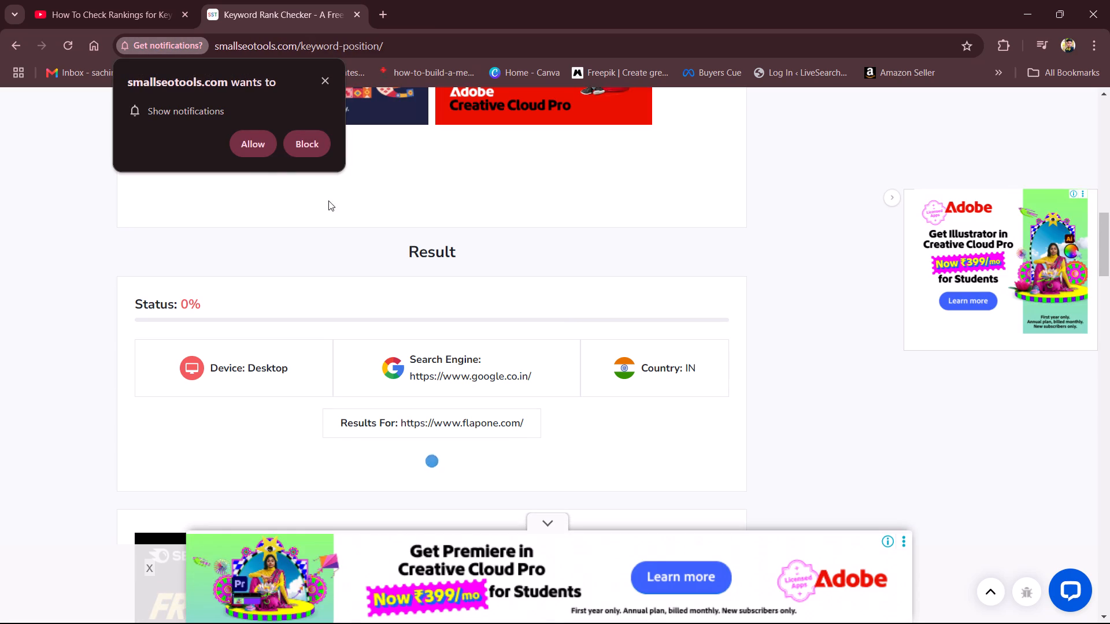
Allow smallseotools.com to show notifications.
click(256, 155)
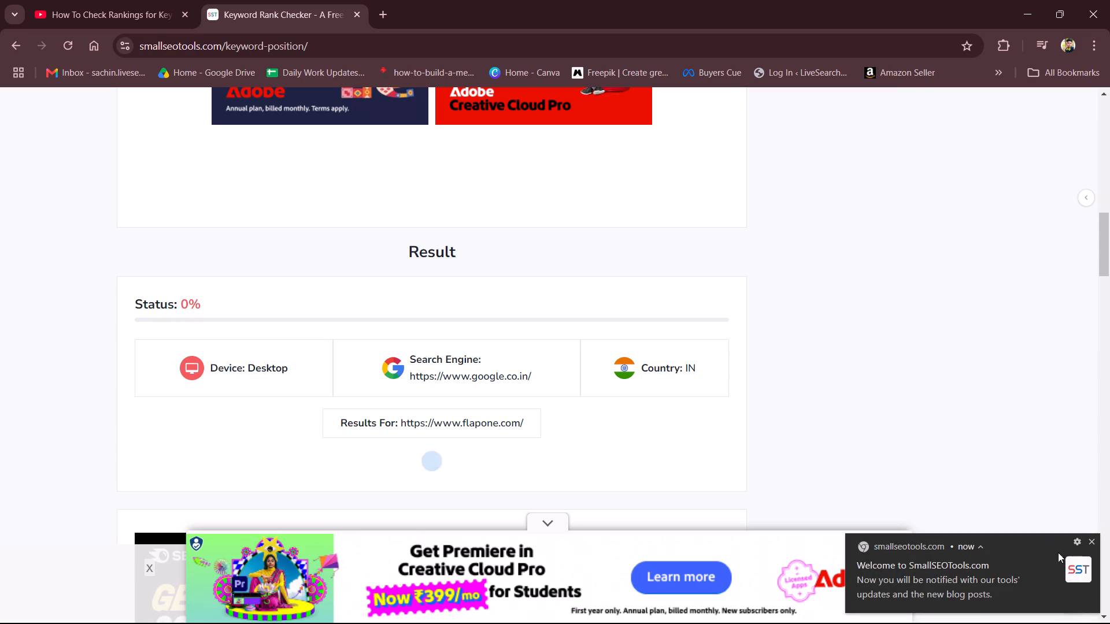
Block all notifications from smallseotools.com through its welcome notification's settings.
click(1074, 540)
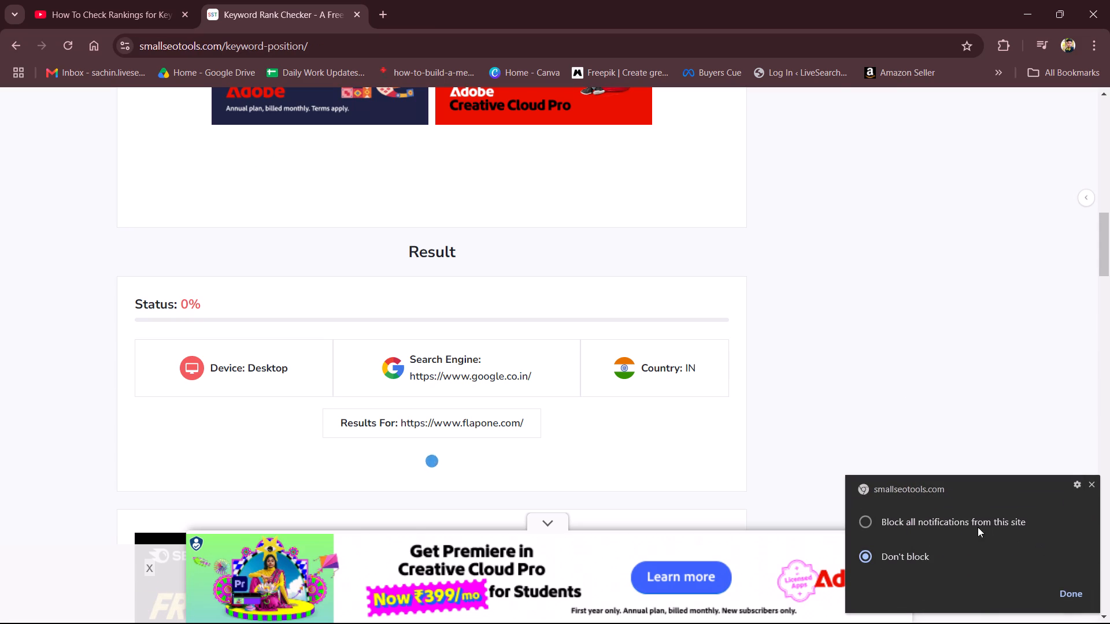
click(962, 517)
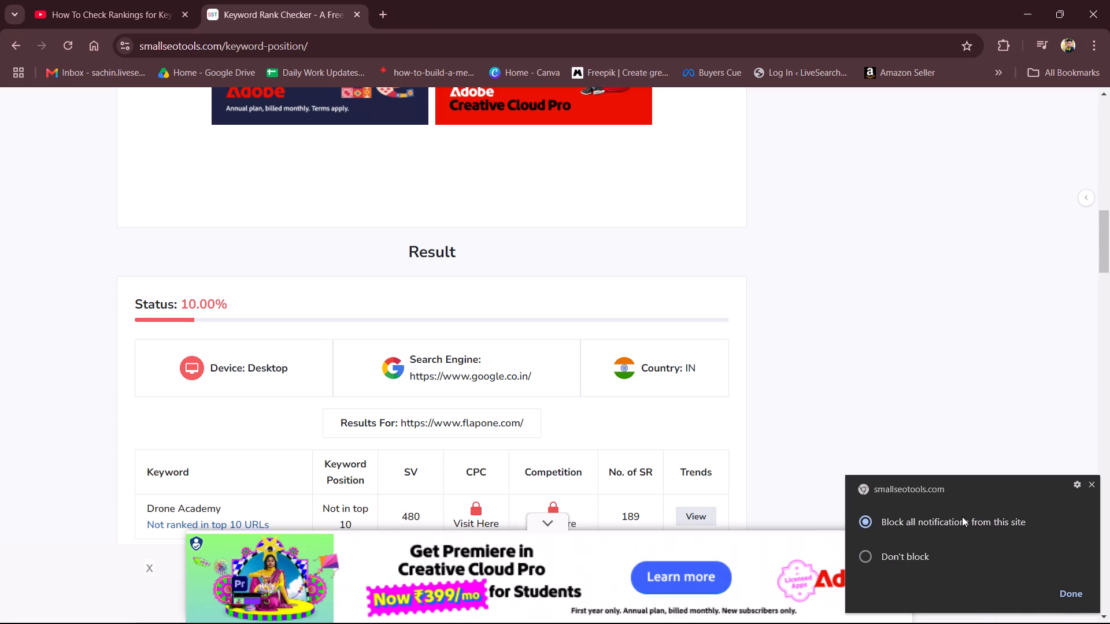
click(1077, 593)
Examine the rank checker's results for FlapOne's keywords against the submitted keyword list and the rankings in the sheet.
scroll(597, 429, down, 4)
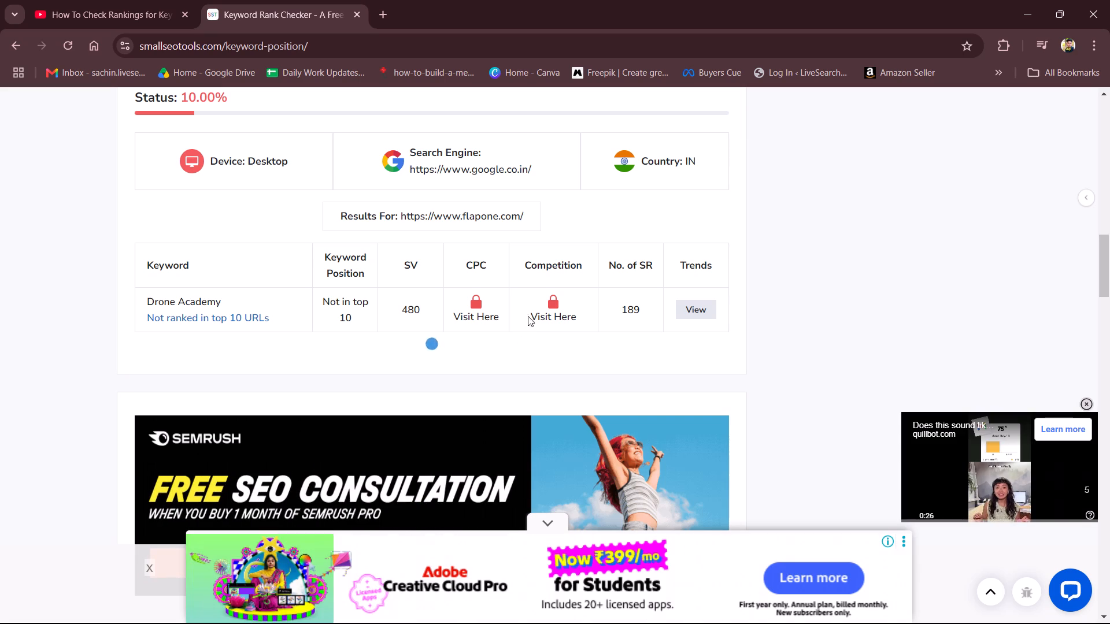
scroll(533, 295, up, 3)
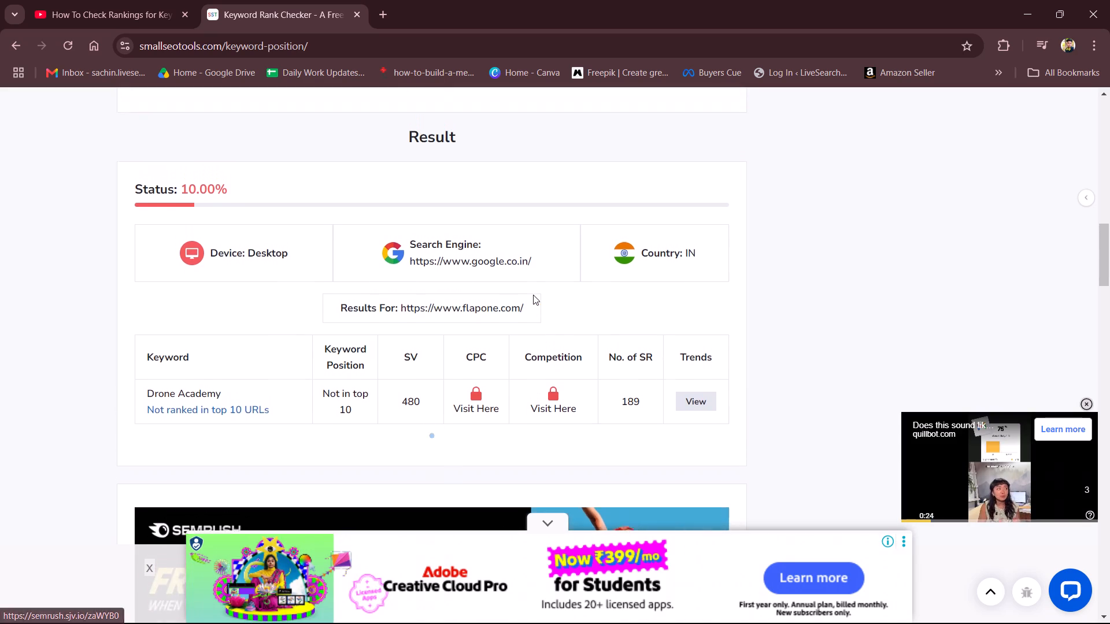
scroll(533, 295, up, 7)
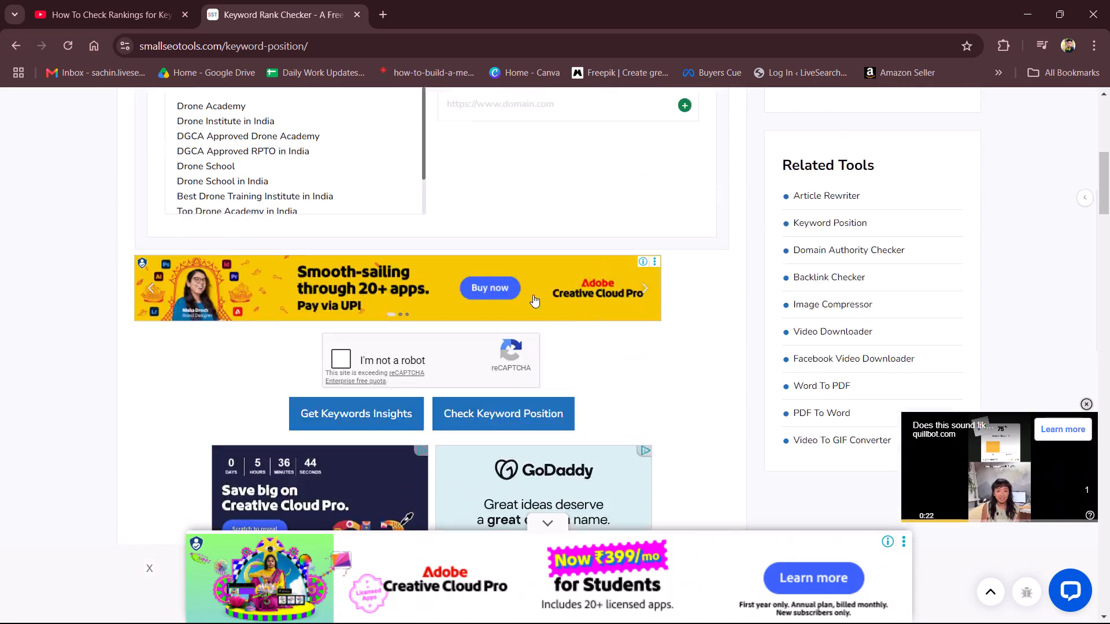
scroll(533, 295, up, 1)
key(alt+Tab)
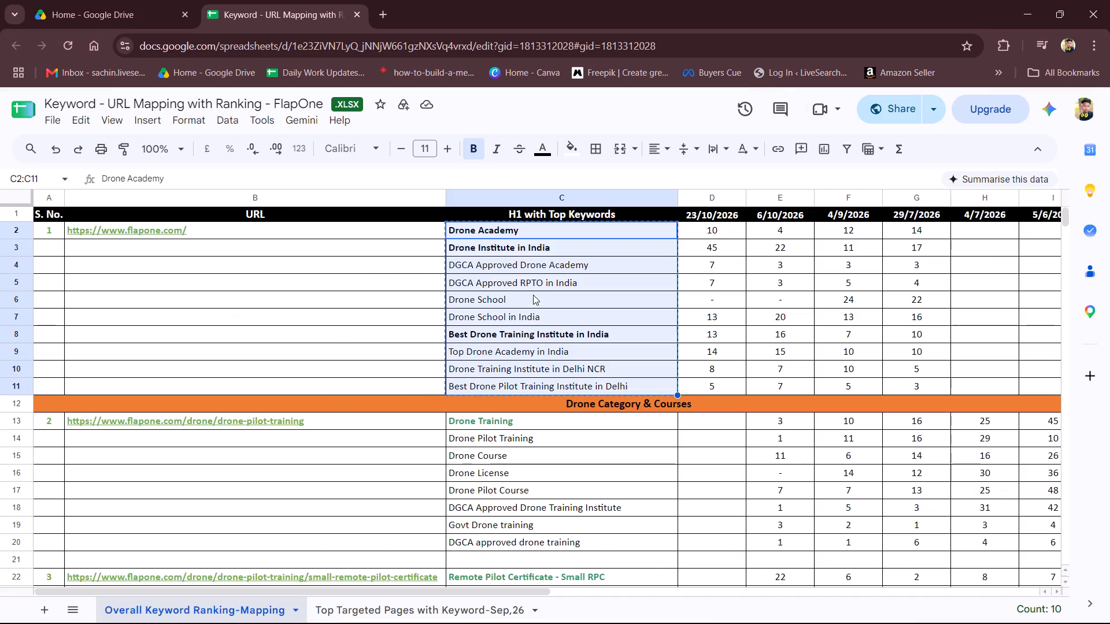
key(alt+Tab)
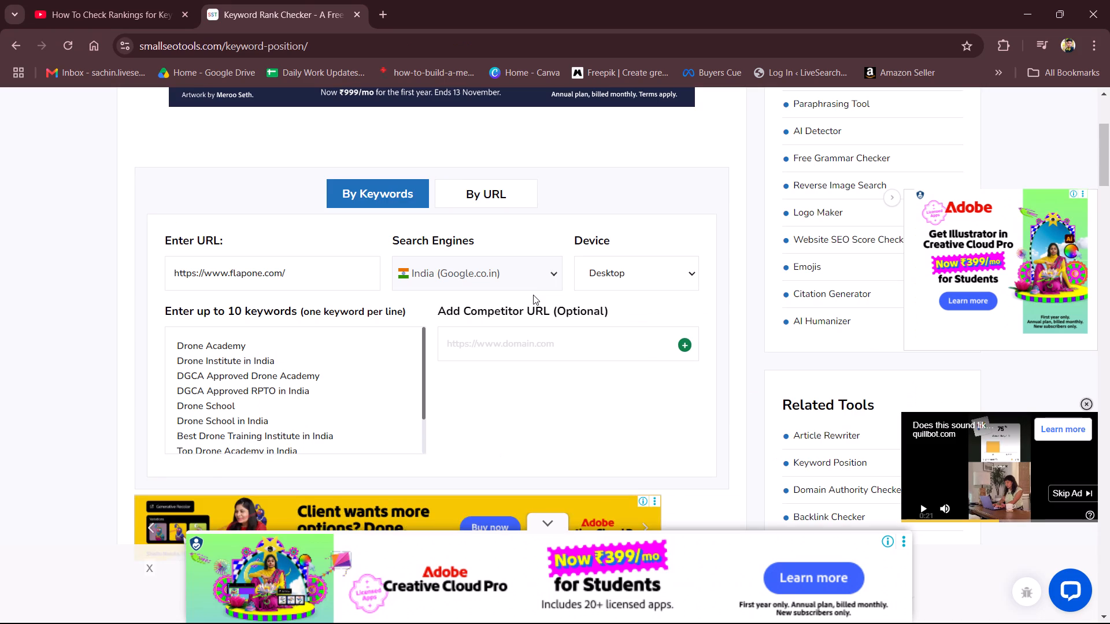
scroll(533, 295, down, 10)
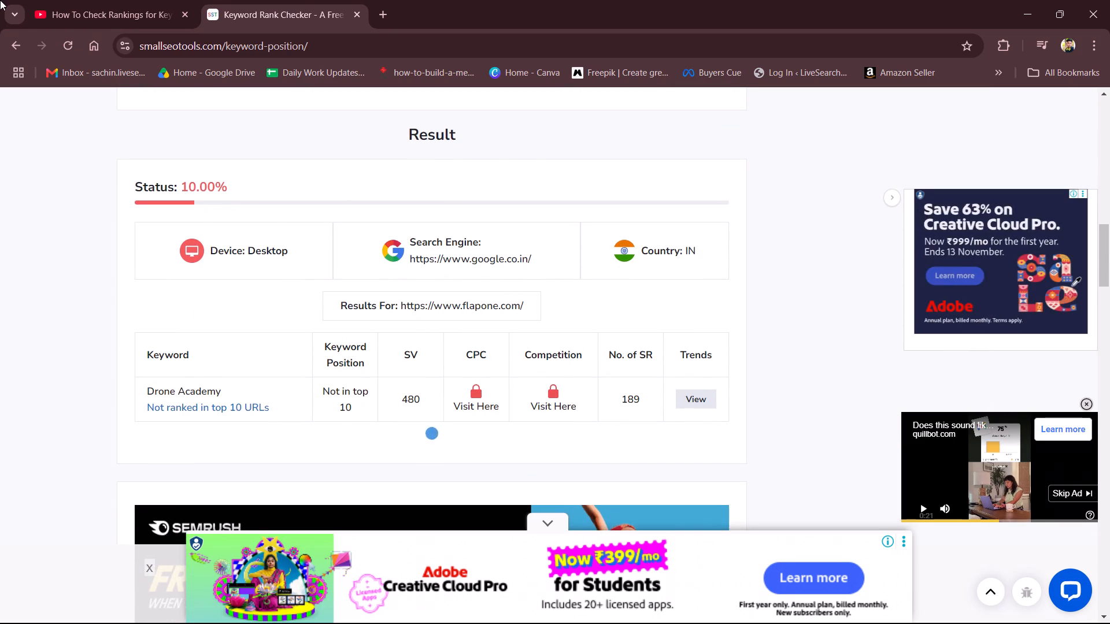
click(73, 0)
click(264, 0)
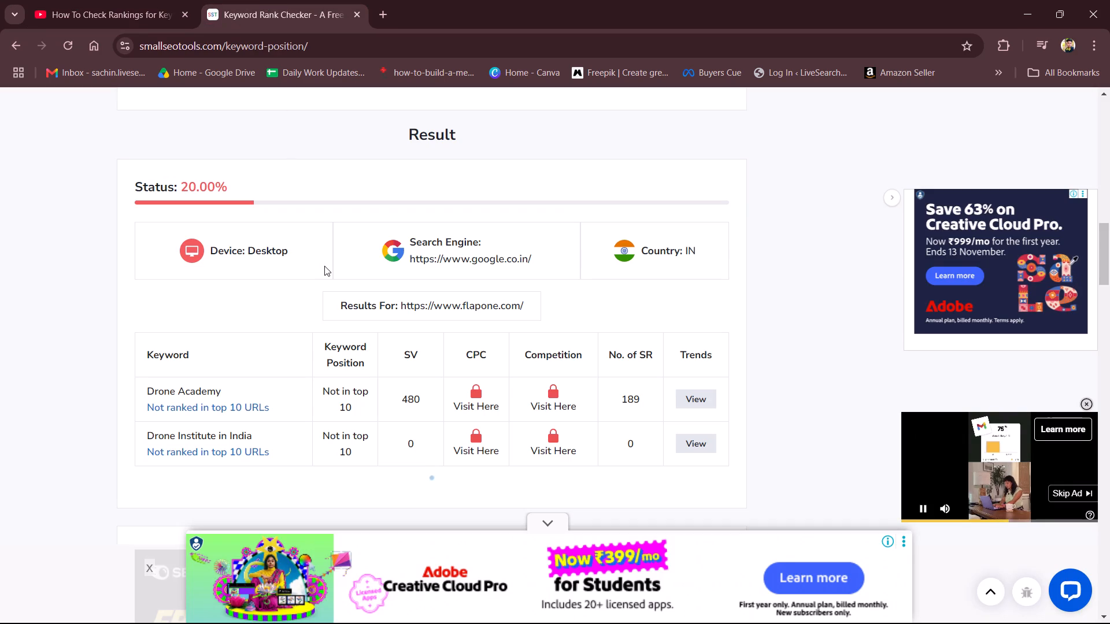
On YouTube, return to the "keyword ranking checker" results and open WsCube Tech's SEMrush keyword tracking video, skipping its ad and declining Premium.
click(107, 0)
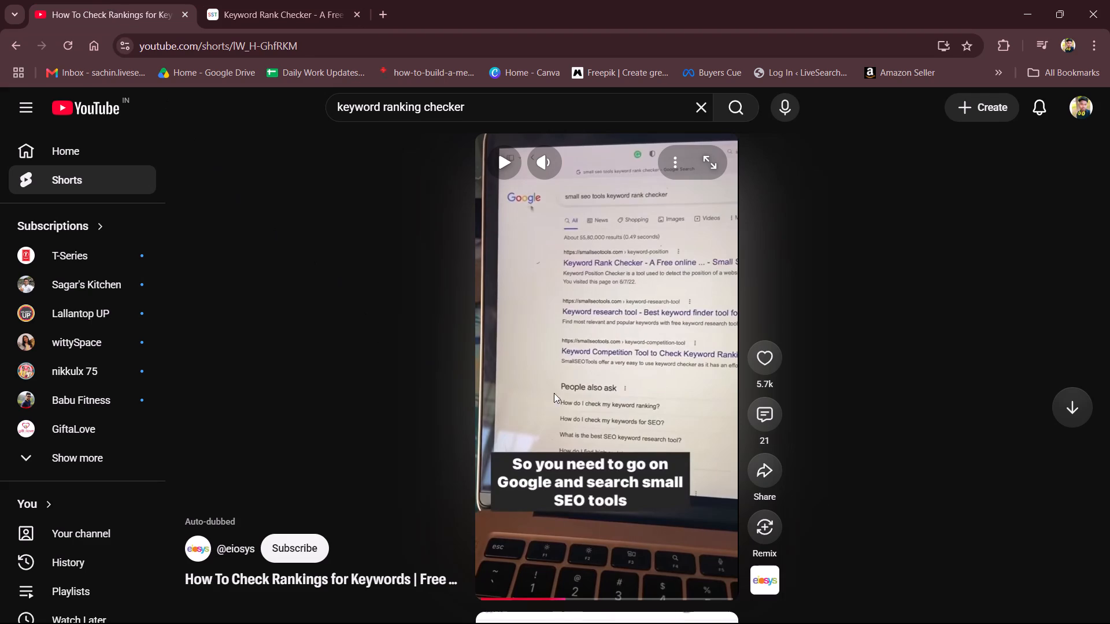
scroll(636, 406, down, 2)
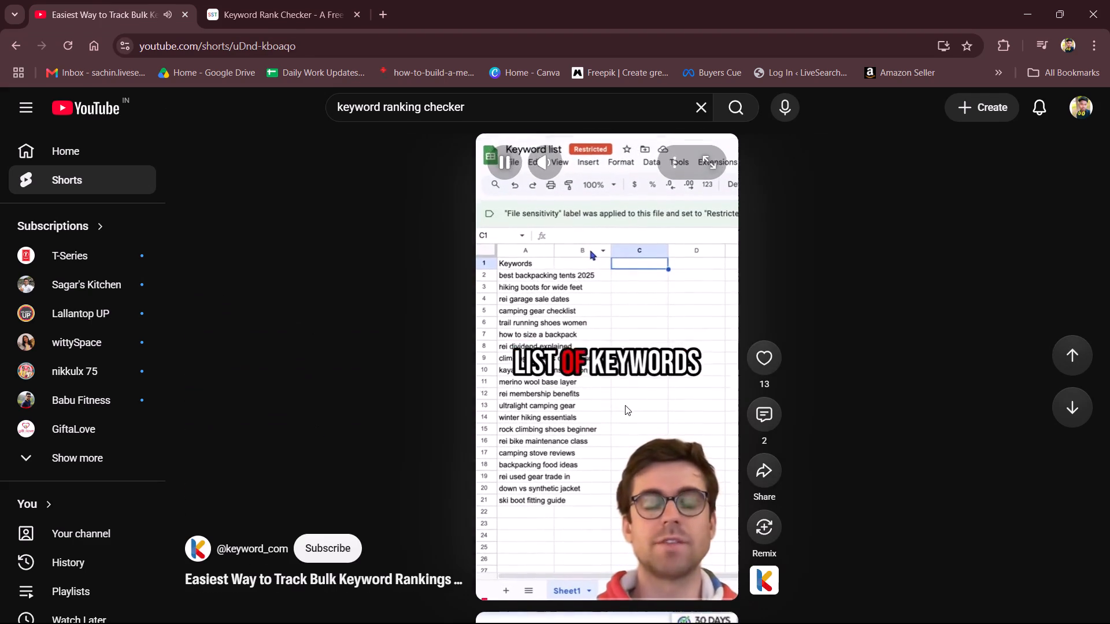
scroll(364, 386, right, 20)
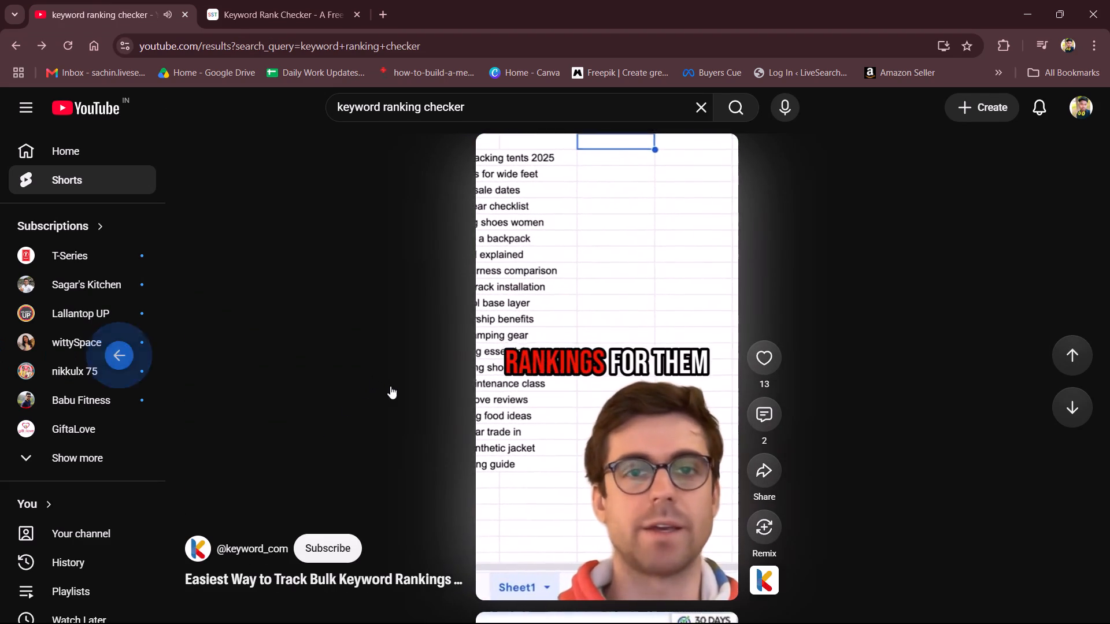
scroll(409, 456, down, 10)
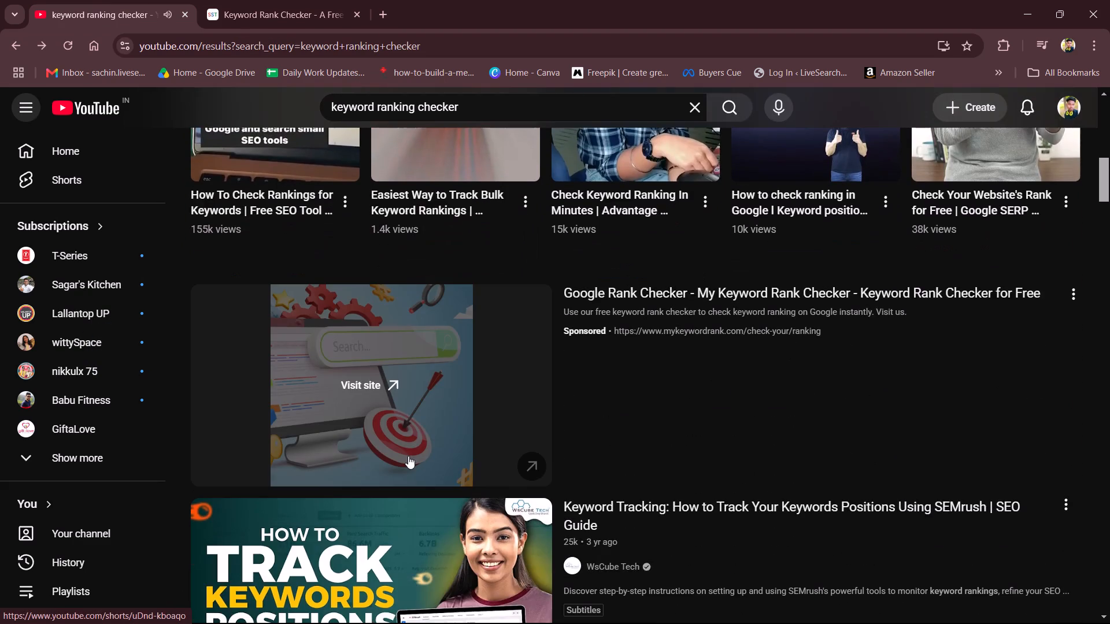
scroll(409, 447, down, 3)
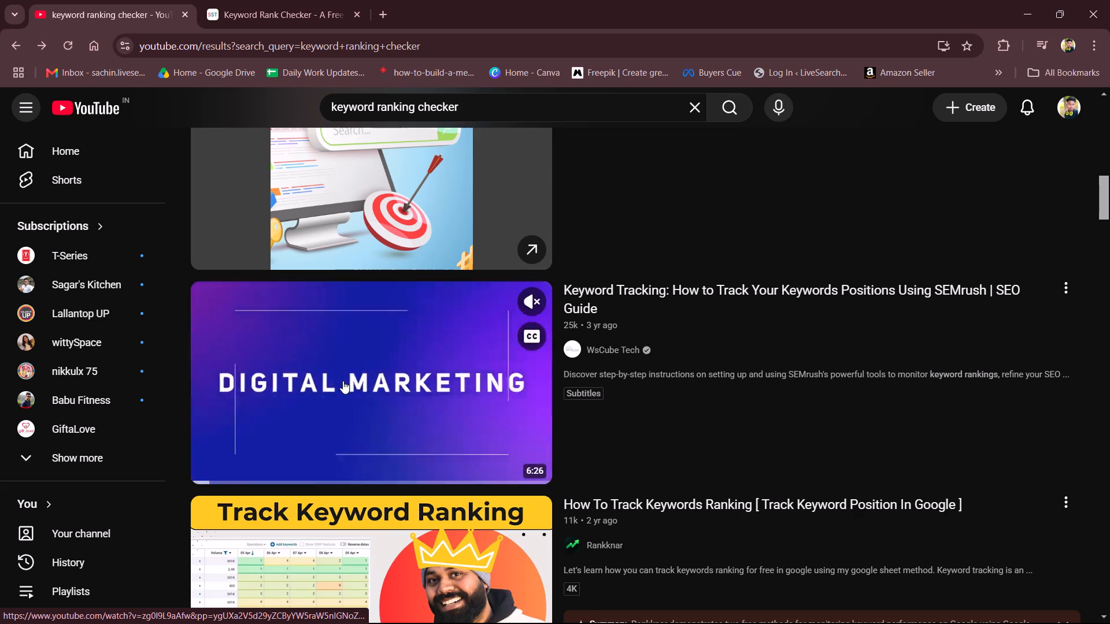
click(343, 381)
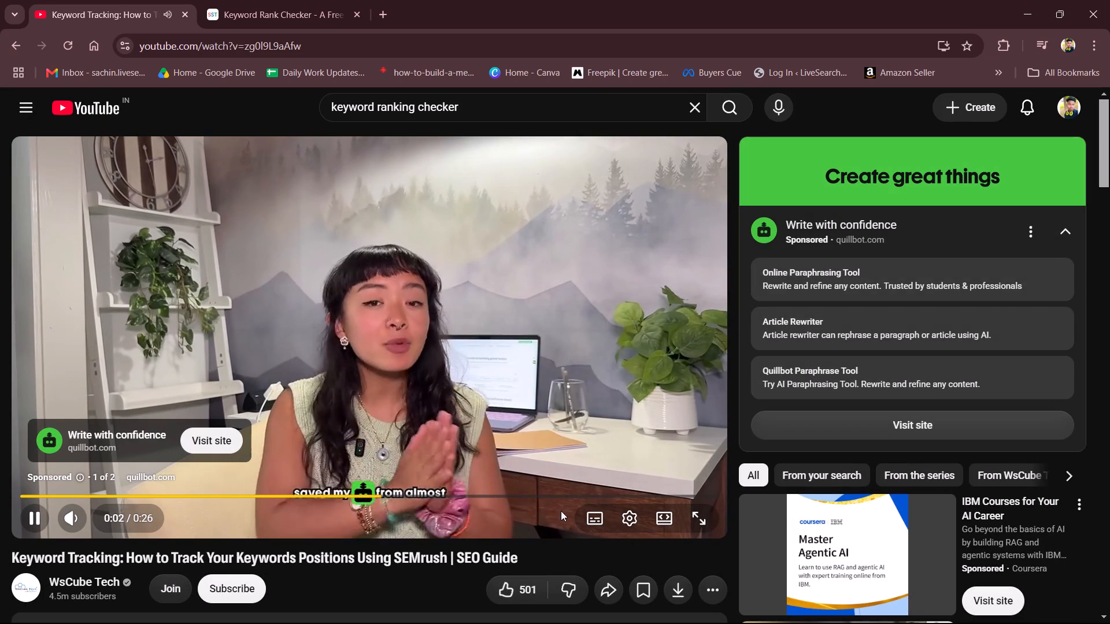
click(687, 480)
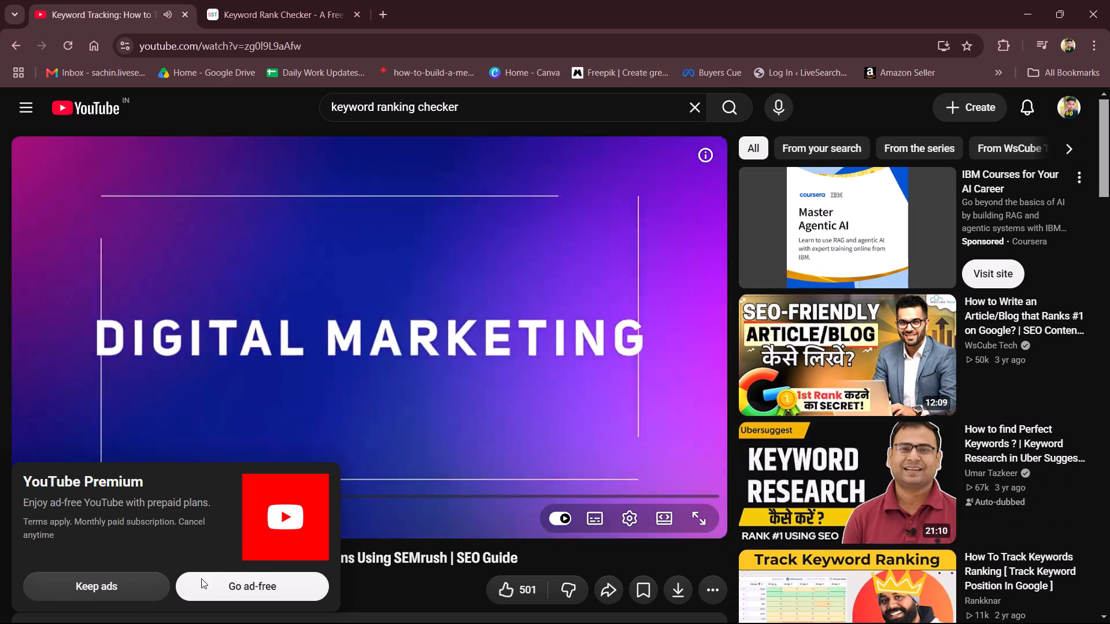
click(114, 585)
Skim through the video to see how SEMrush Position Tracking is set up and how it reports keyword positions.
text(ll)
text(llll)
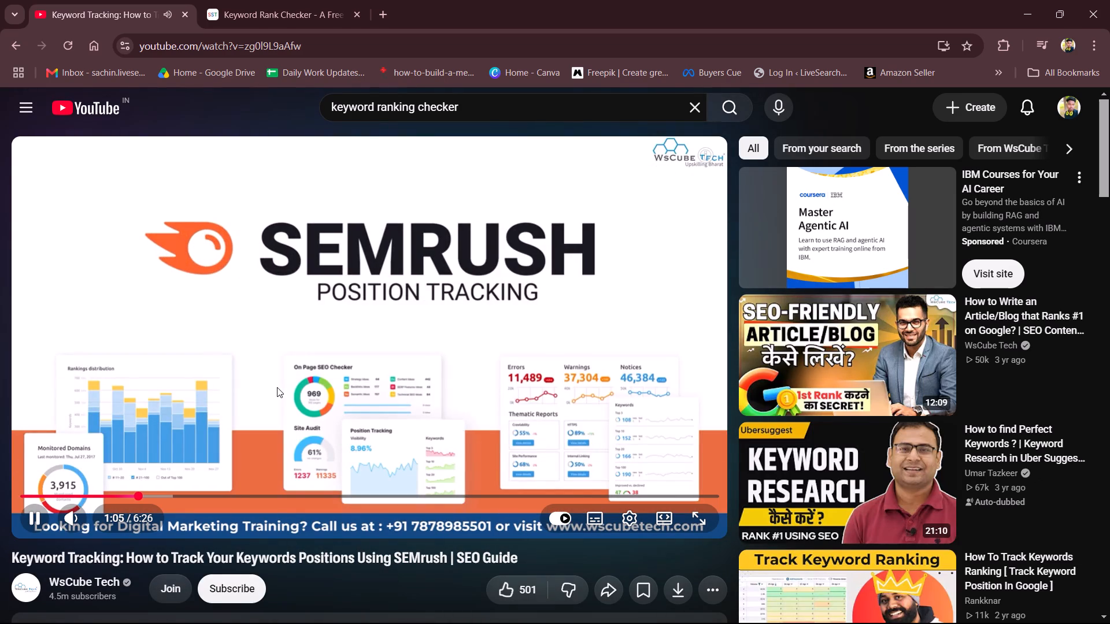
text(ll)
text(jj)
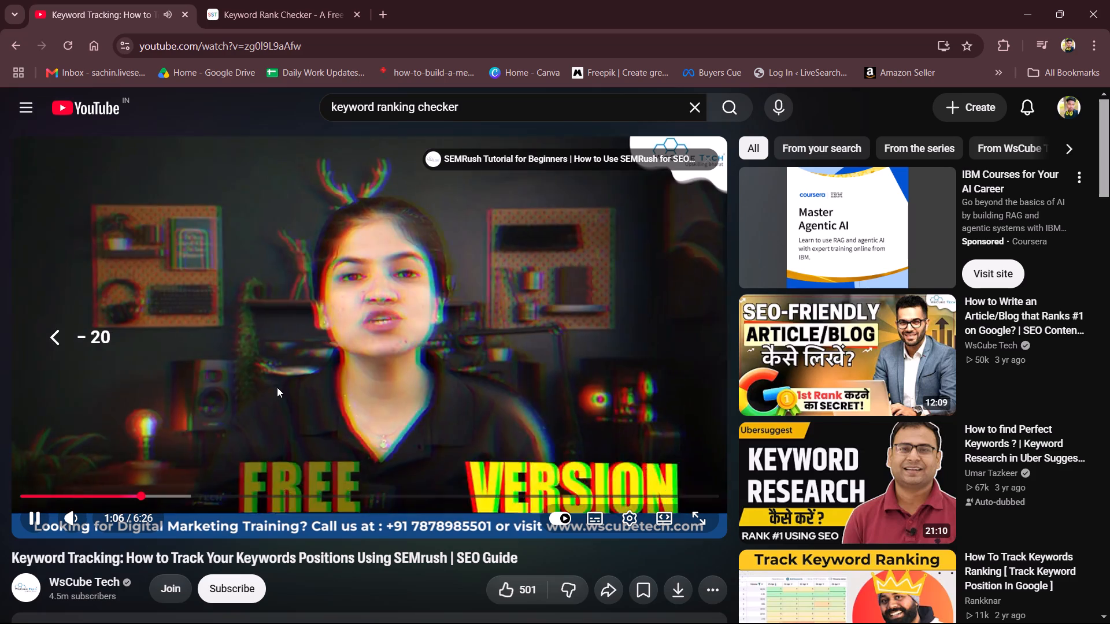
text(lllllll)
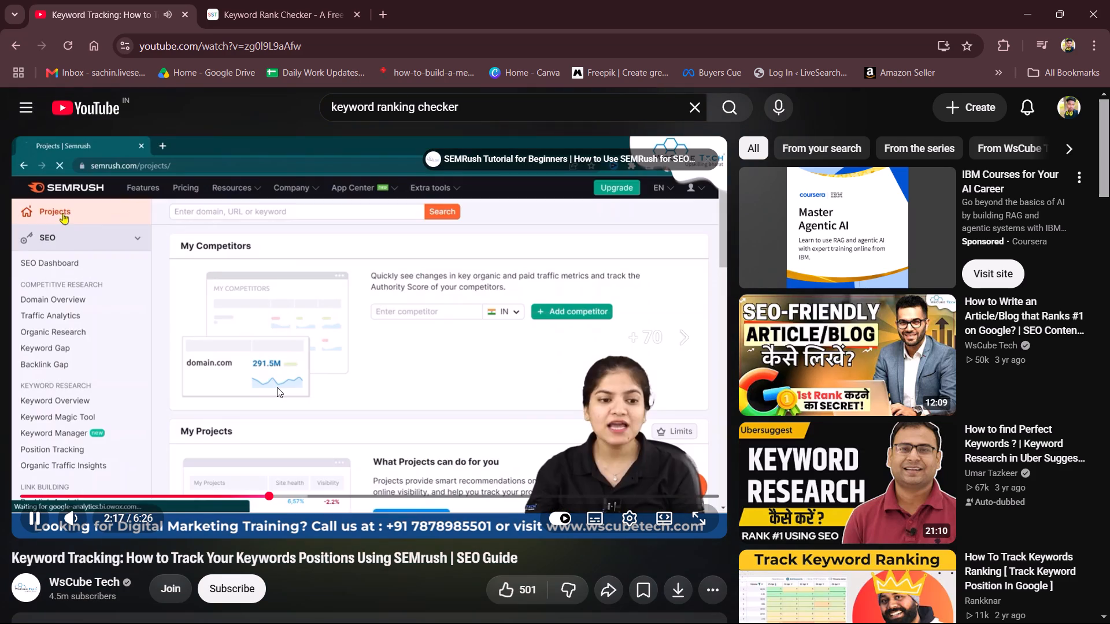
text(llll)
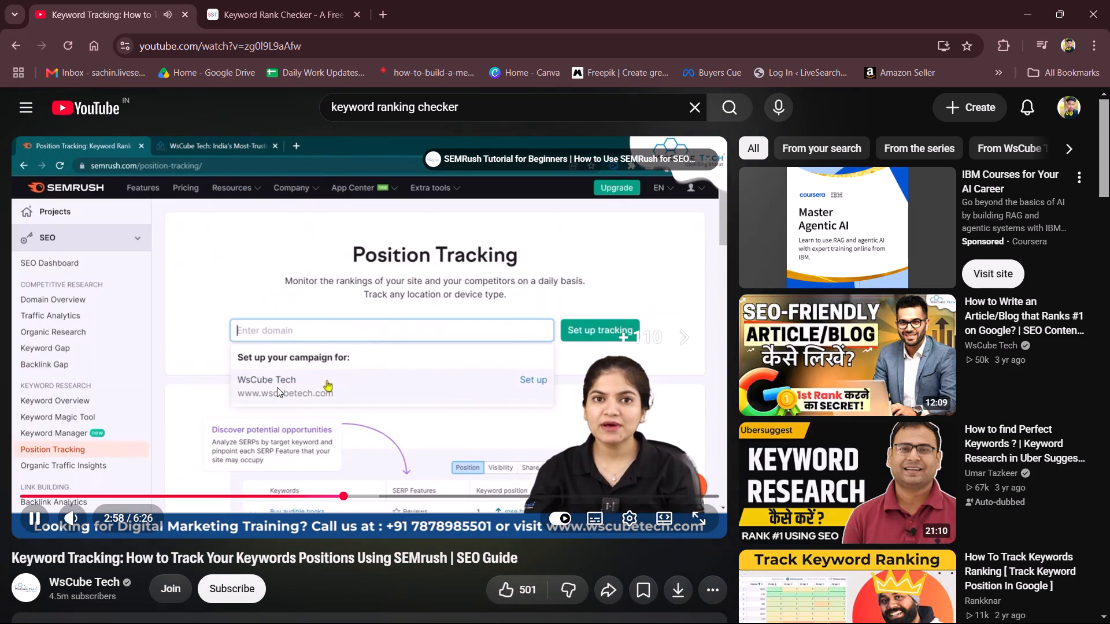
text(lllll)
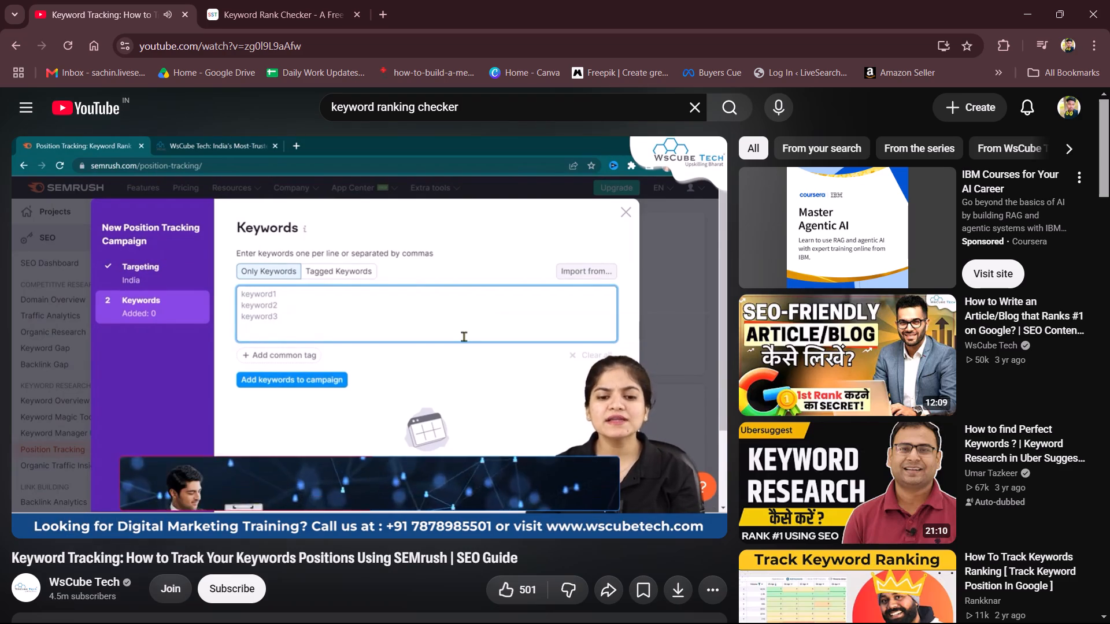
text(lllll)
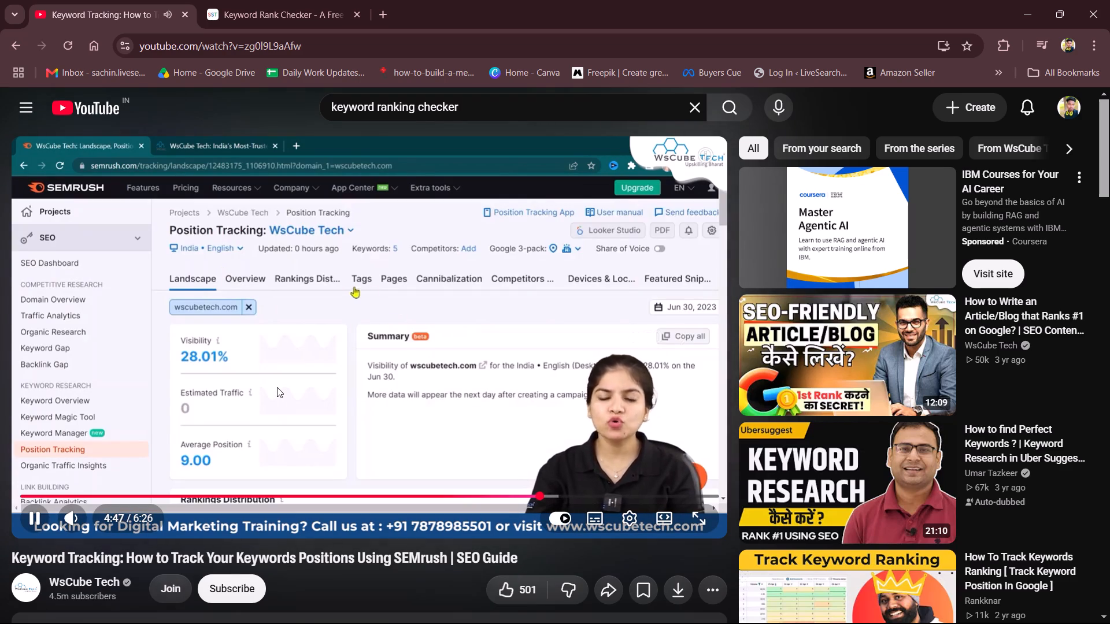
text(llll)
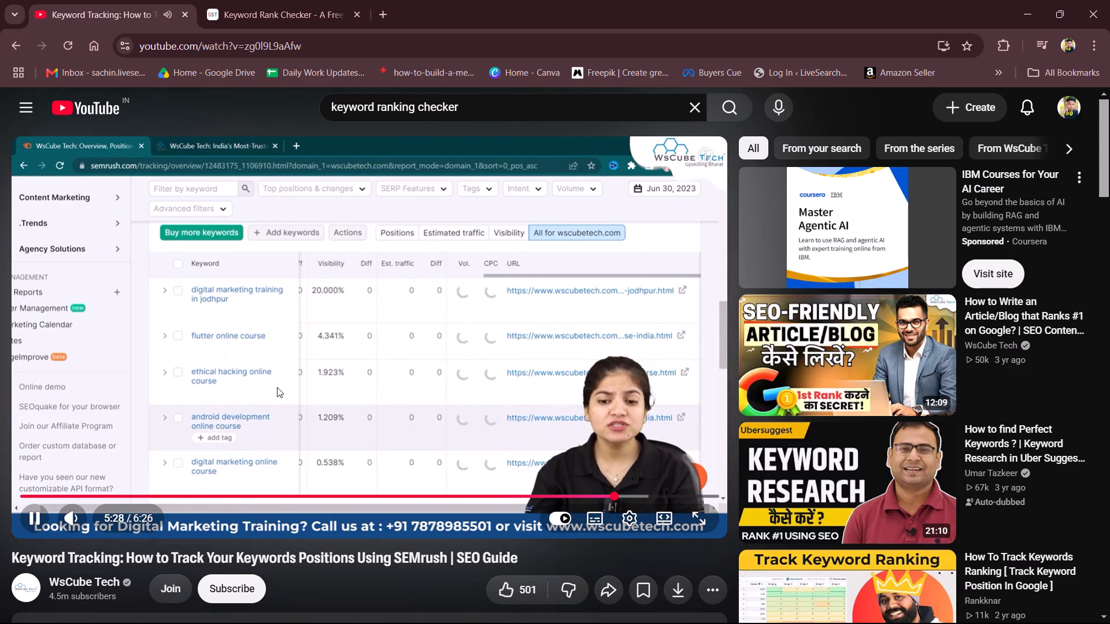
text(ll)
Go back to the "keyword ranking checker" search results and browse the other keyword tracking videos.
scroll(277, 387, right, 13)
scroll(277, 387, down, 1)
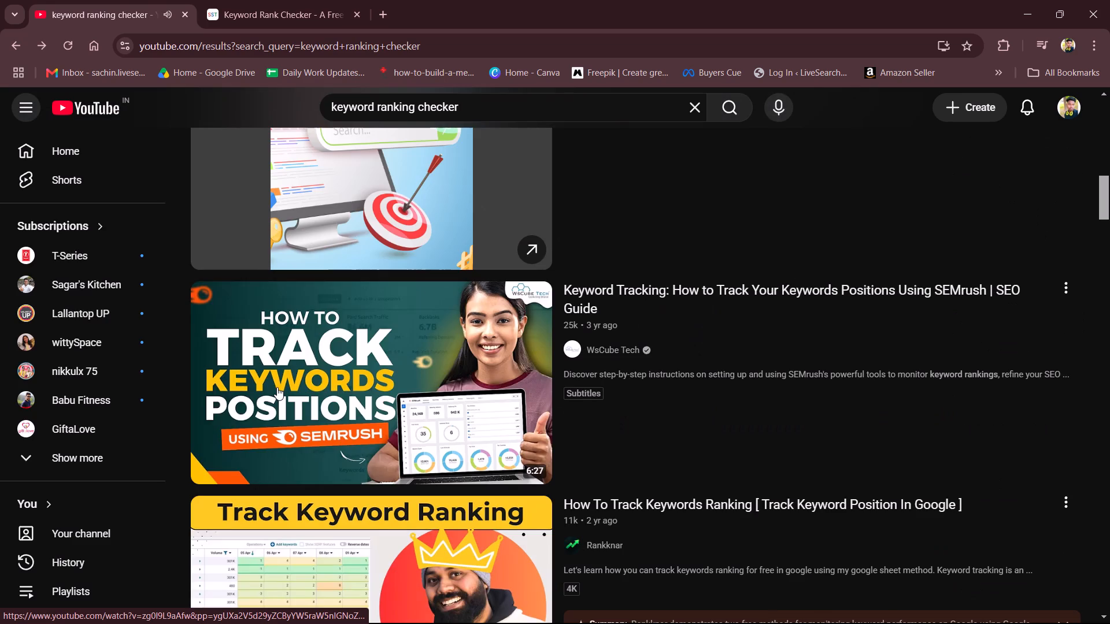
scroll(277, 387, down, 2)
scroll(218, 425, down, 3)
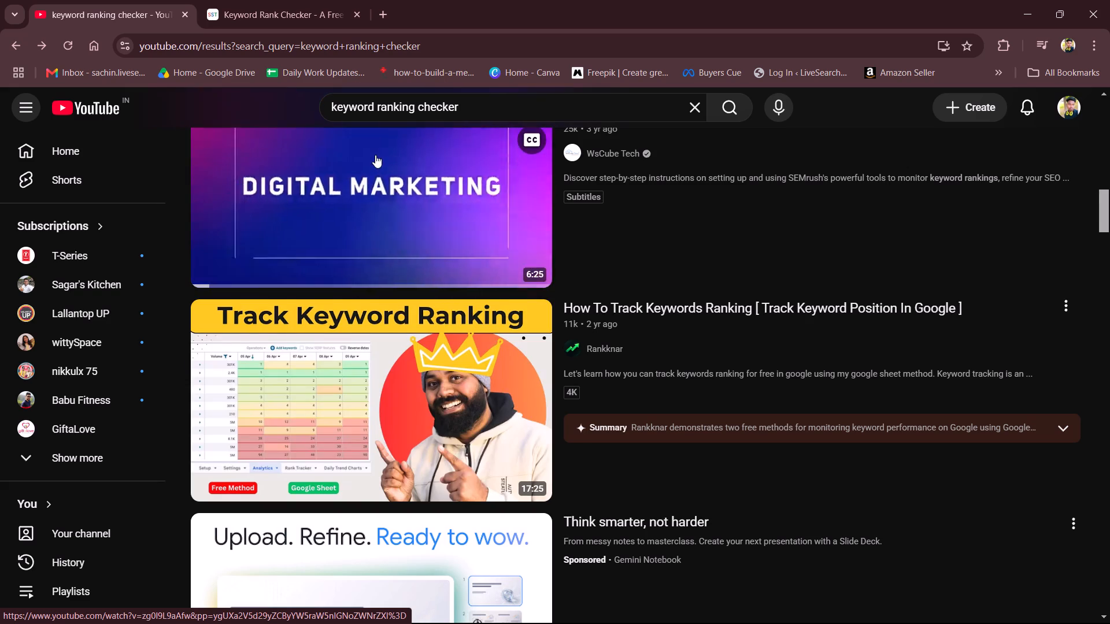
scroll(375, 155, down, 2)
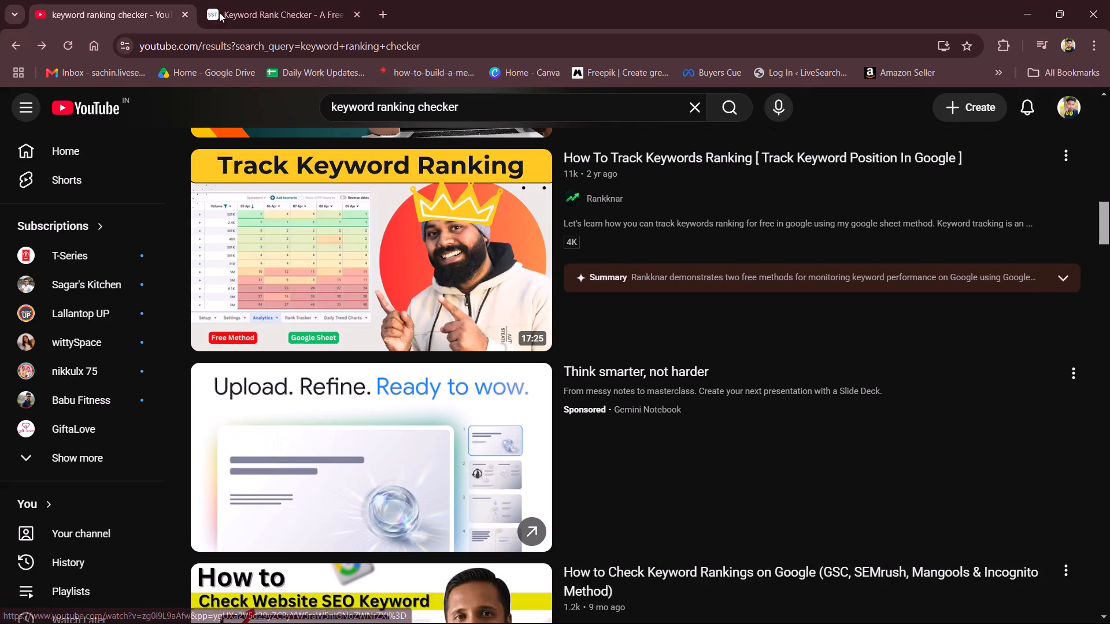
Switch to the FlapOne sheet and review the keyword lists and dated ranking columns down to the Drone Products section.
key(alt+Tab)
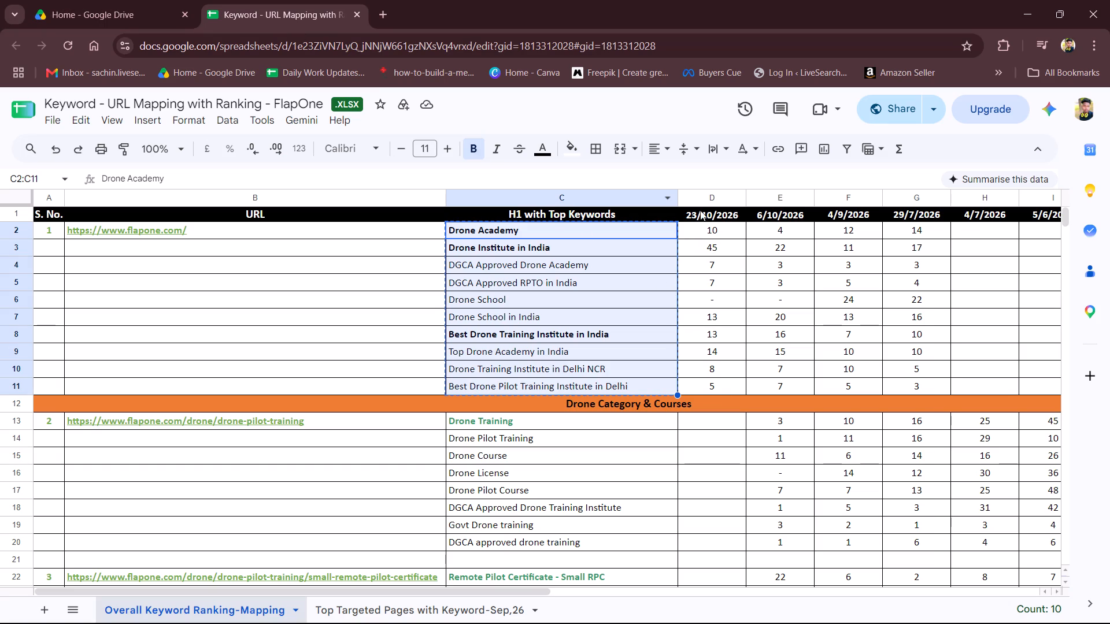
click(711, 204)
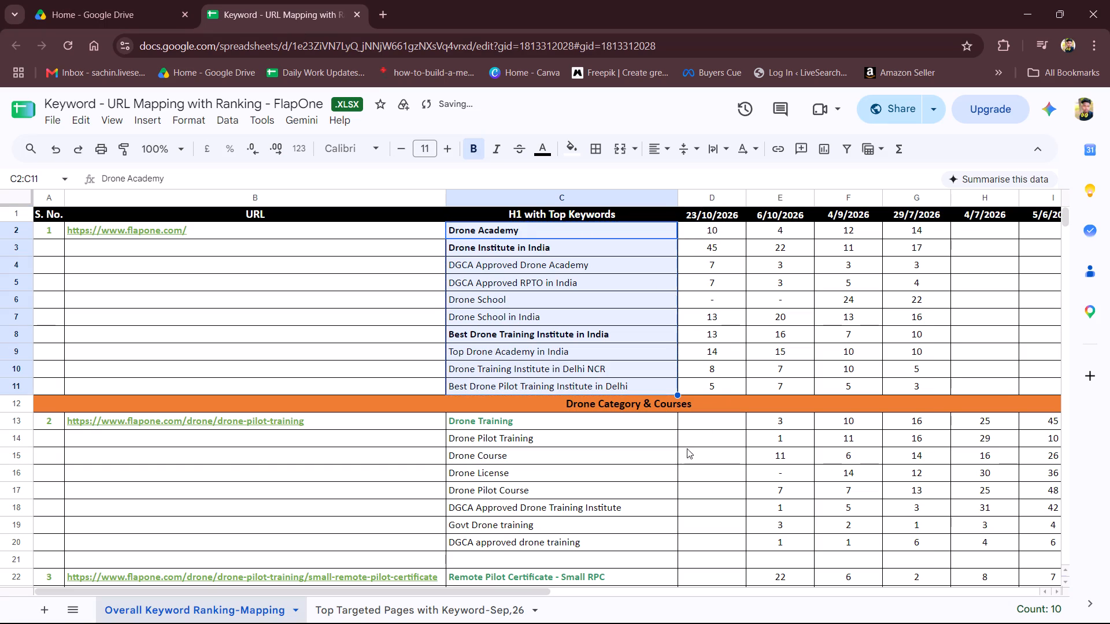
click(680, 454)
scroll(724, 349, right, 1)
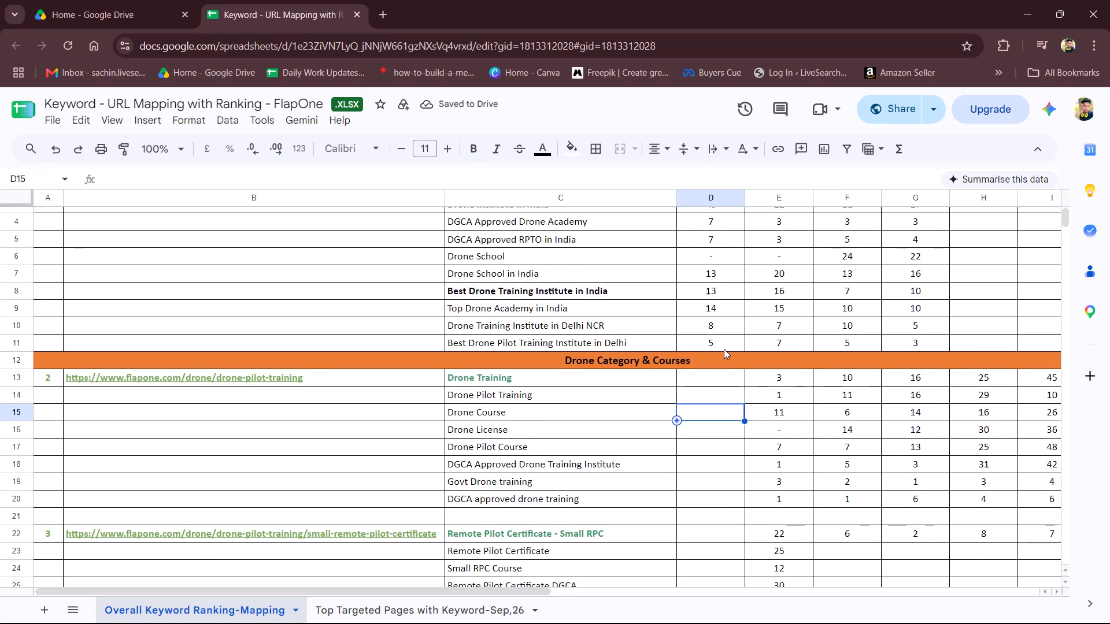
scroll(724, 349, right, 1)
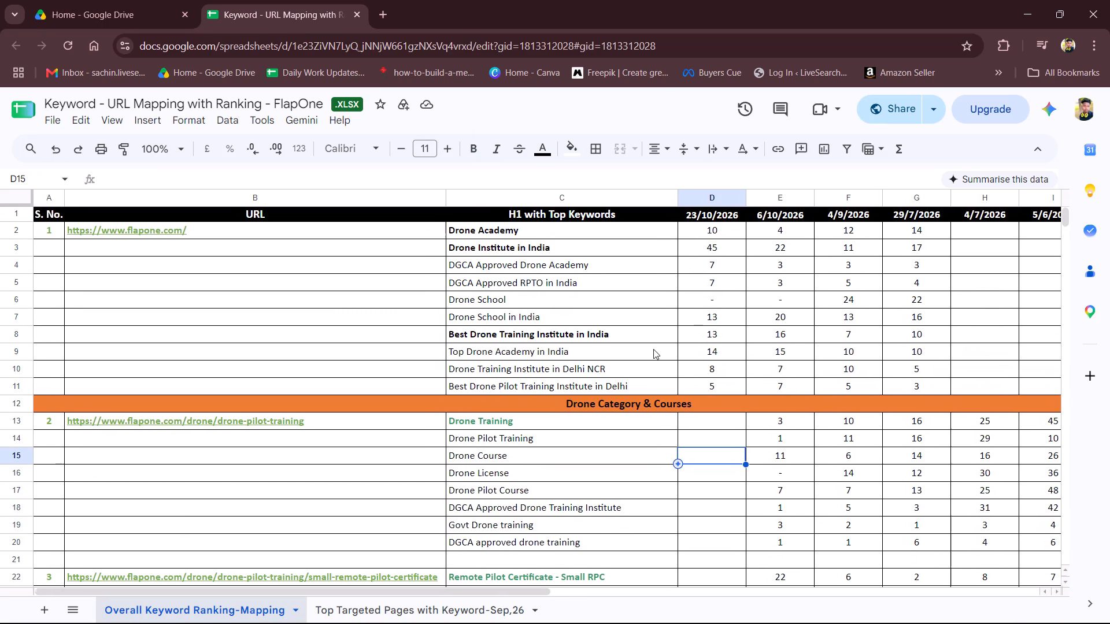
scroll(706, 355, down, 14)
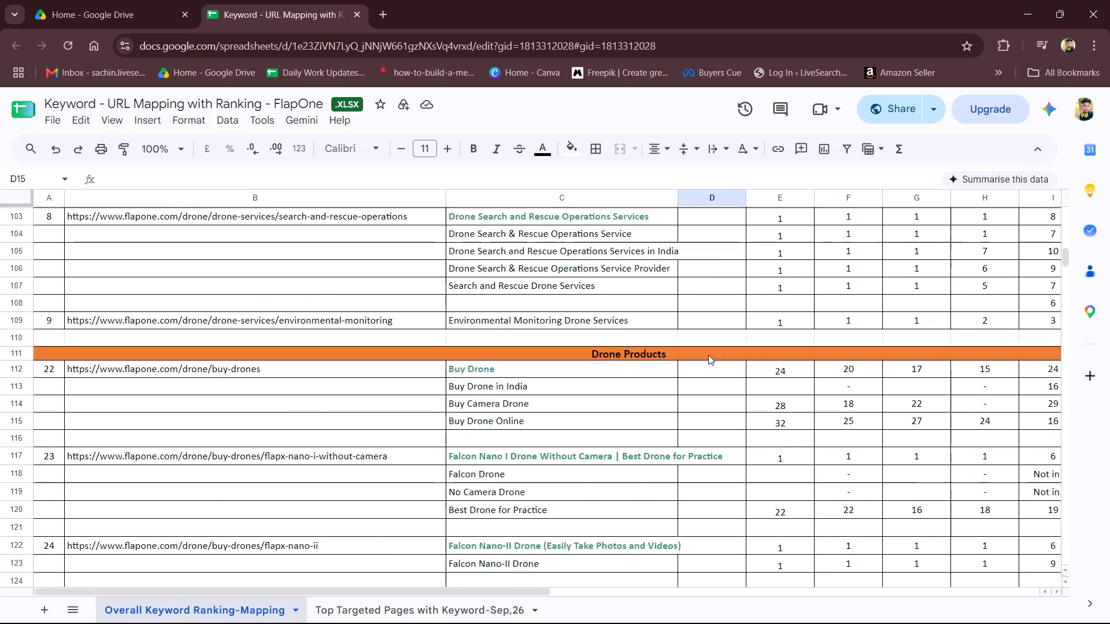
scroll(711, 355, up, 19)
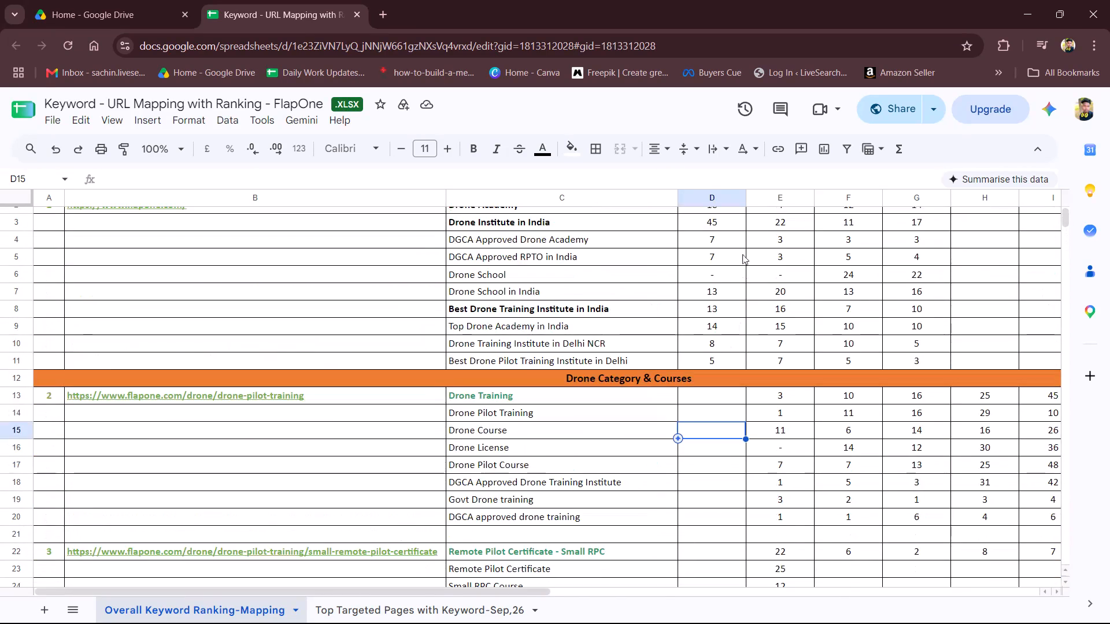
Insert one new column immediately before the 23/10/2026 ranking column in the Overall Keyword Ranking-Mapping sheet.
click(702, 199)
right_click(702, 199)
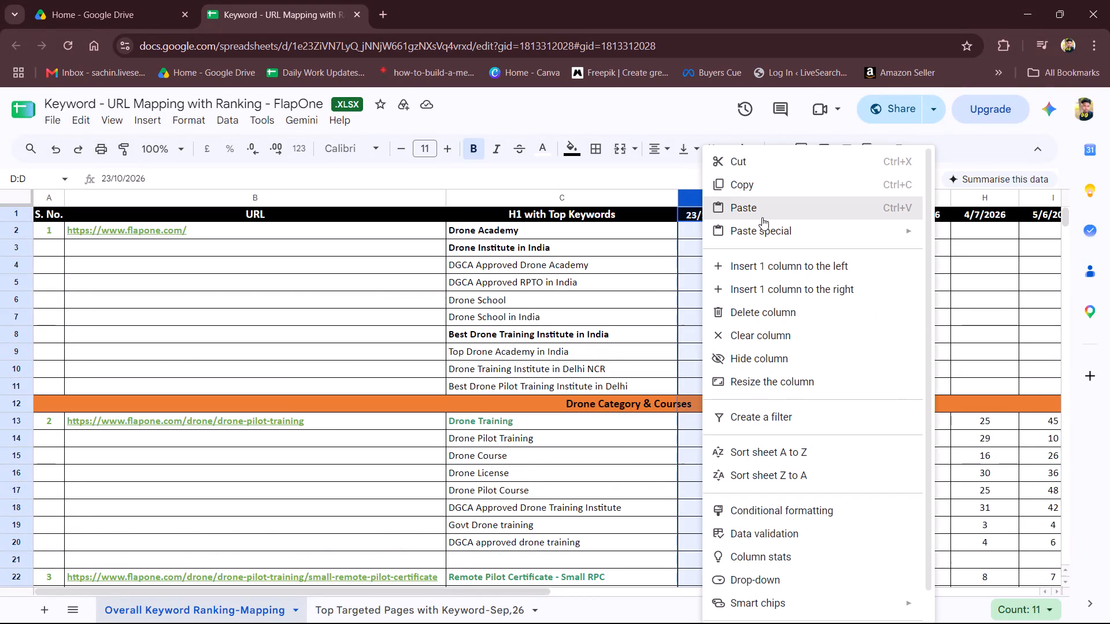
click(772, 259)
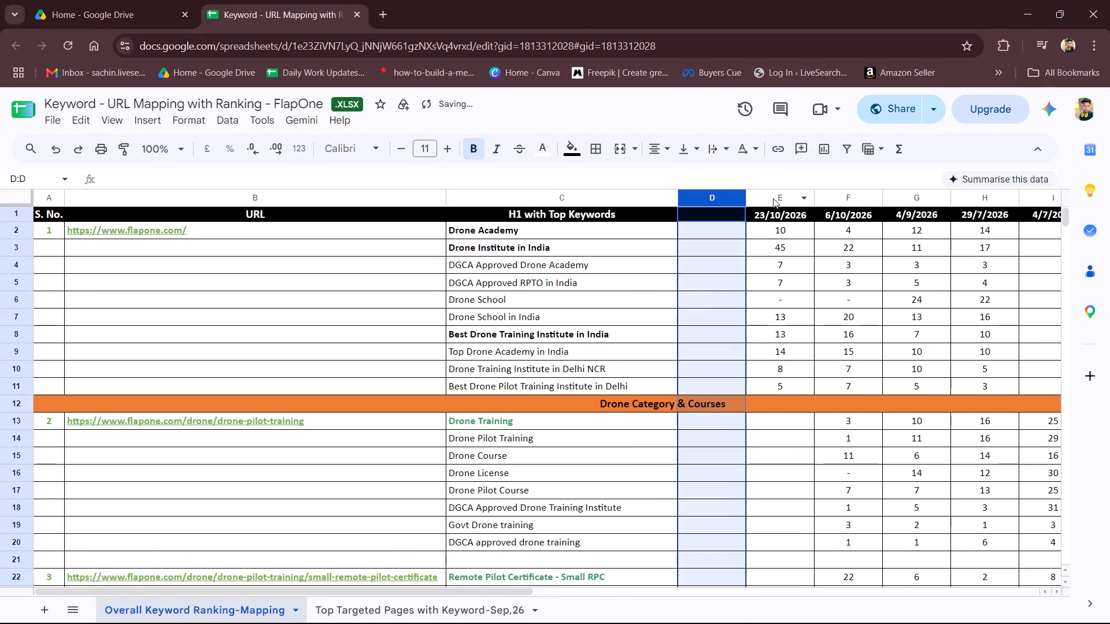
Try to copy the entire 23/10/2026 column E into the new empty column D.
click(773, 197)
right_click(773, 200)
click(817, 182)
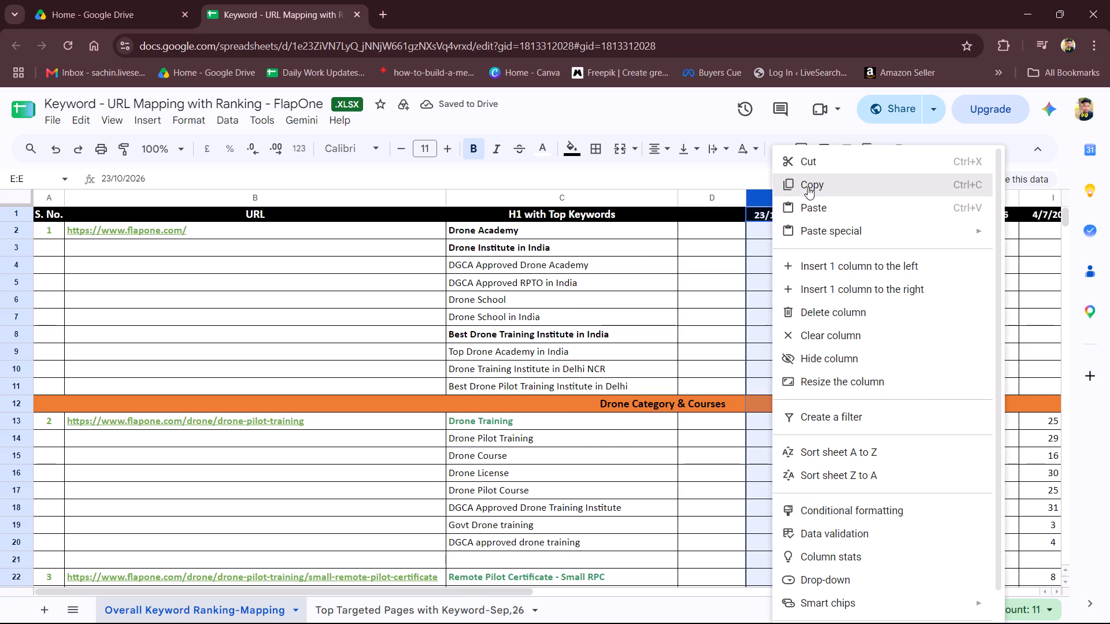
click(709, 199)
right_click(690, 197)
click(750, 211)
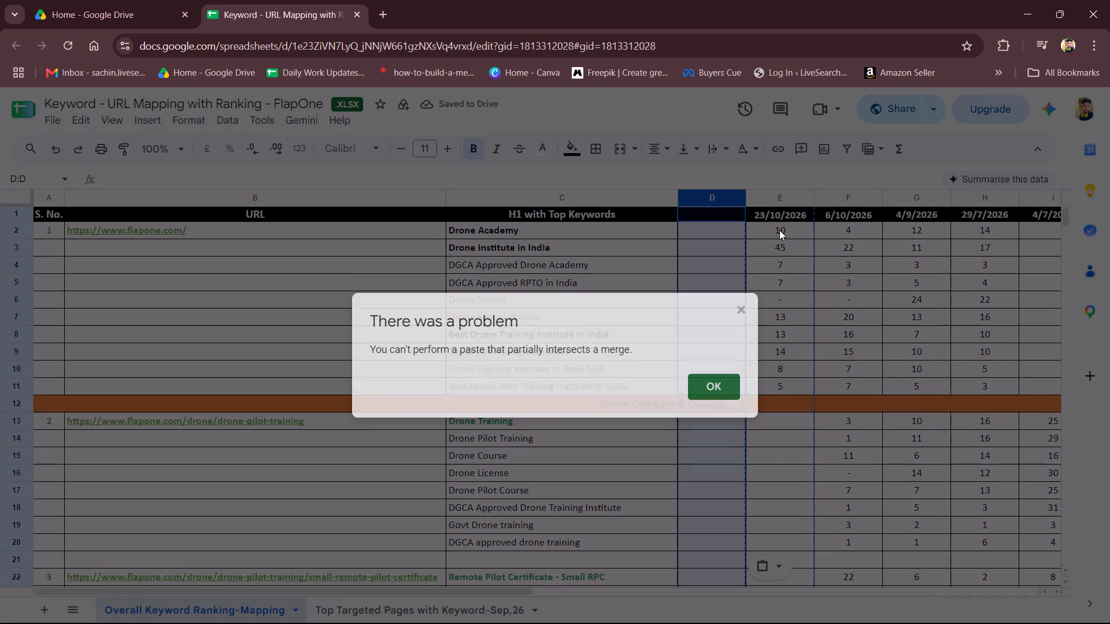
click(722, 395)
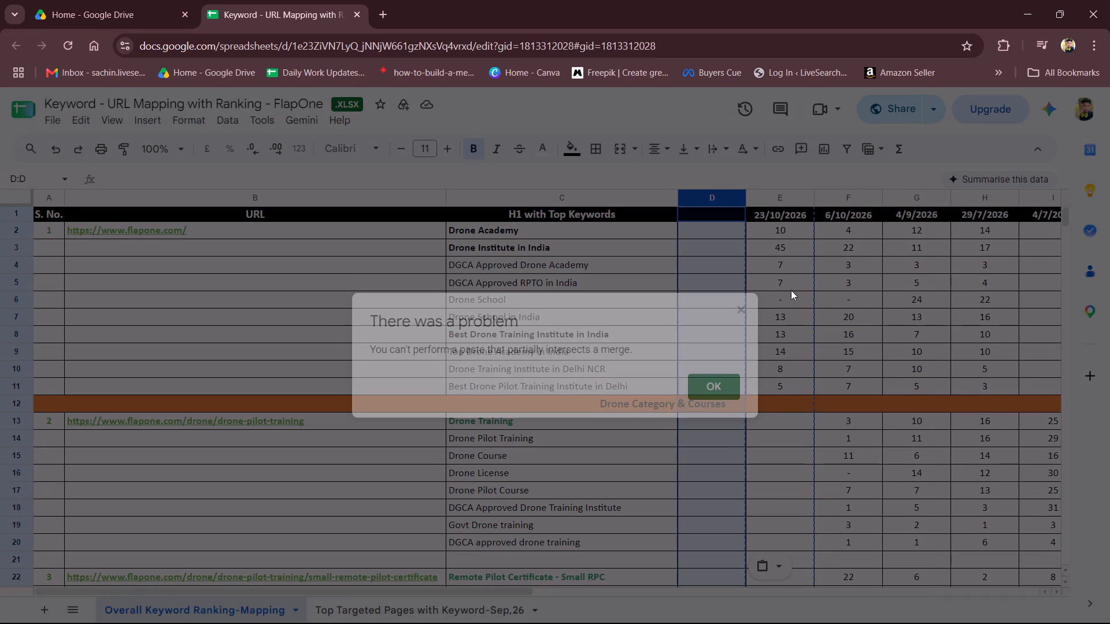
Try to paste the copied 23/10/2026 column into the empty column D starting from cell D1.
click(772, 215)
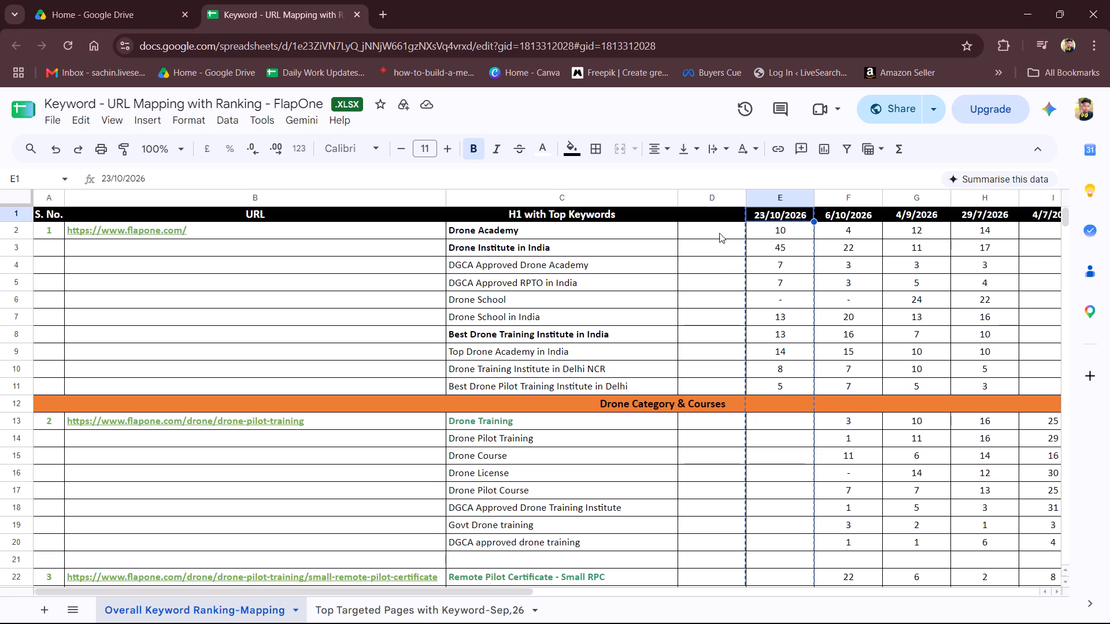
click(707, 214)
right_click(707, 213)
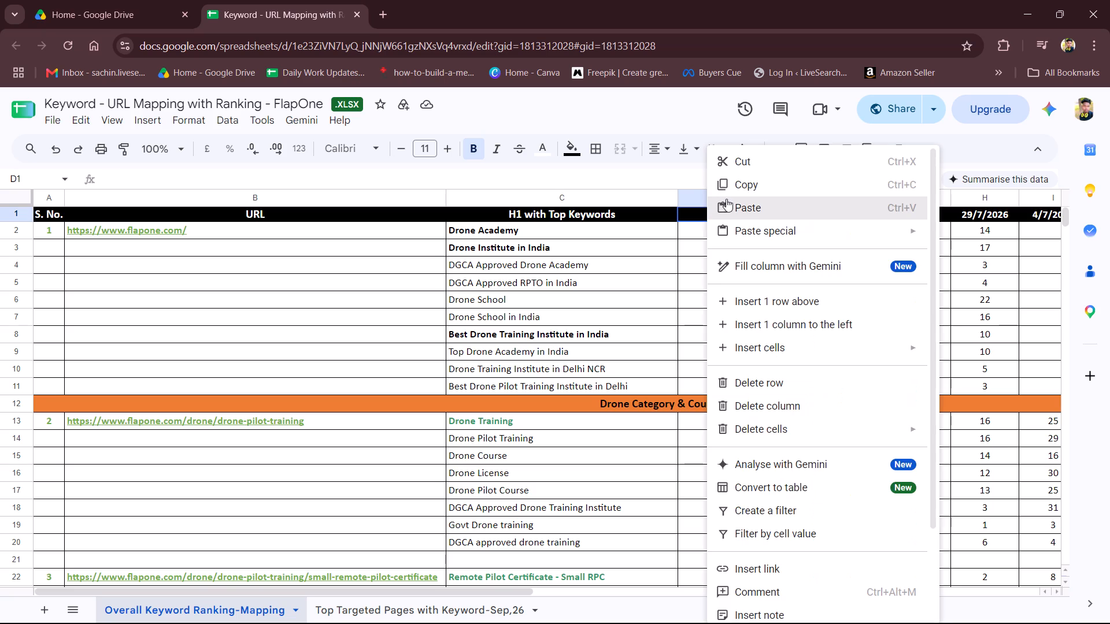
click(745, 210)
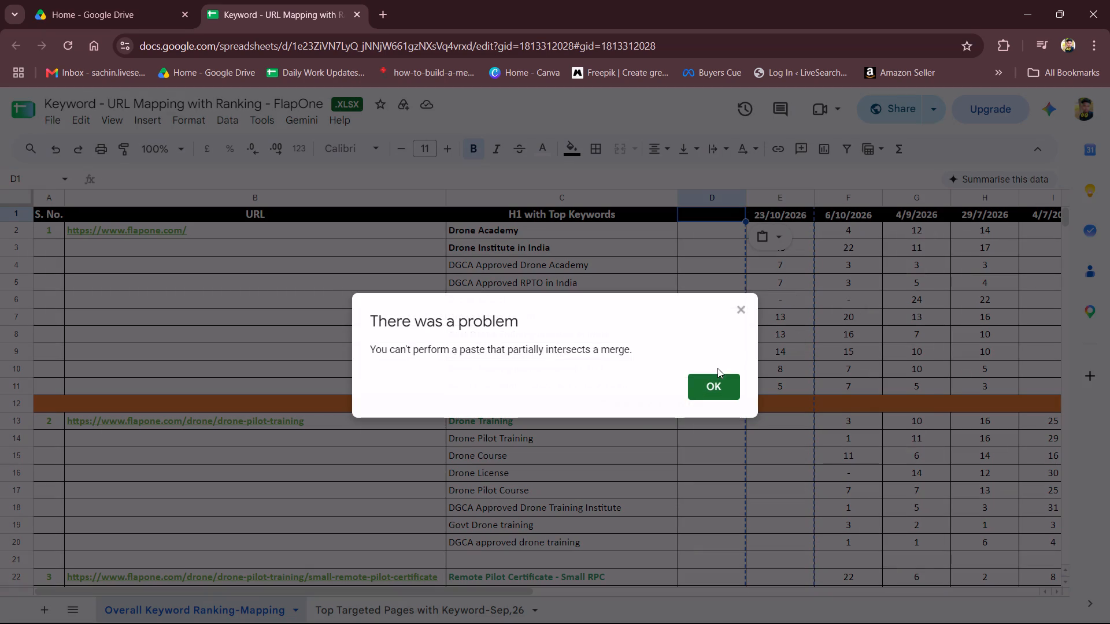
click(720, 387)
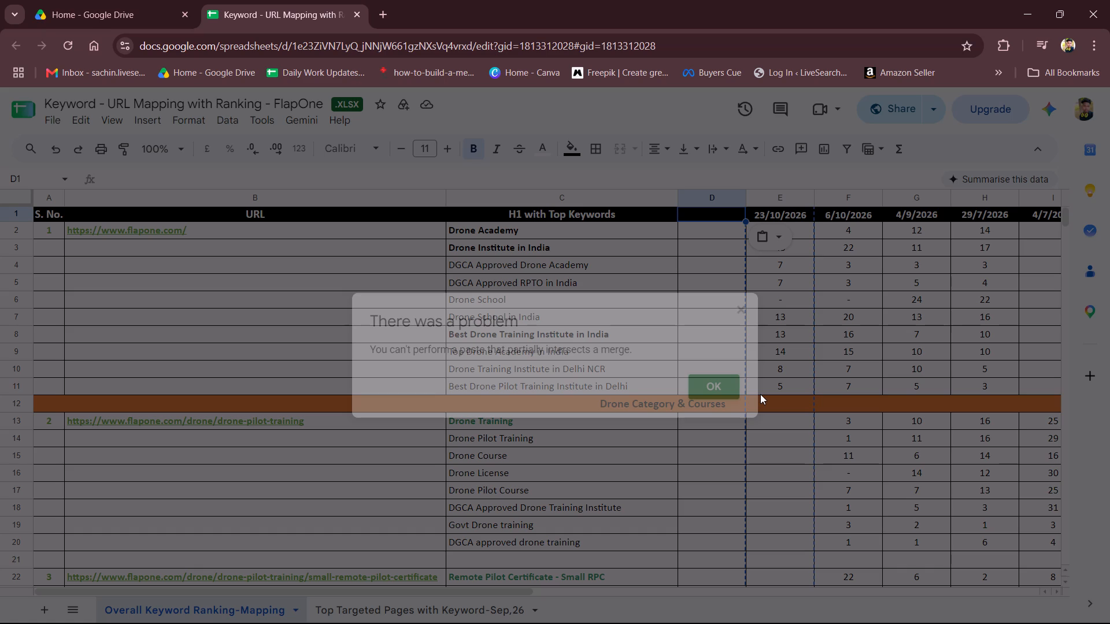
Copy the 23/10/2026 header cell into D1 and change the new header's date to 3/11/2026.
click(769, 213)
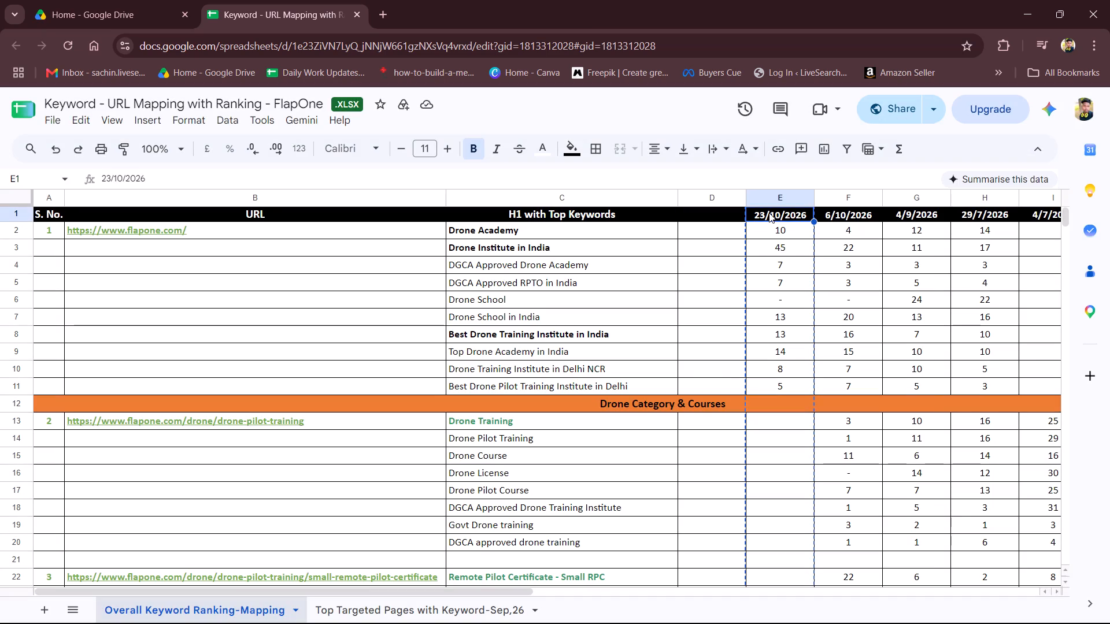
key(ctrl+c)
click(703, 211)
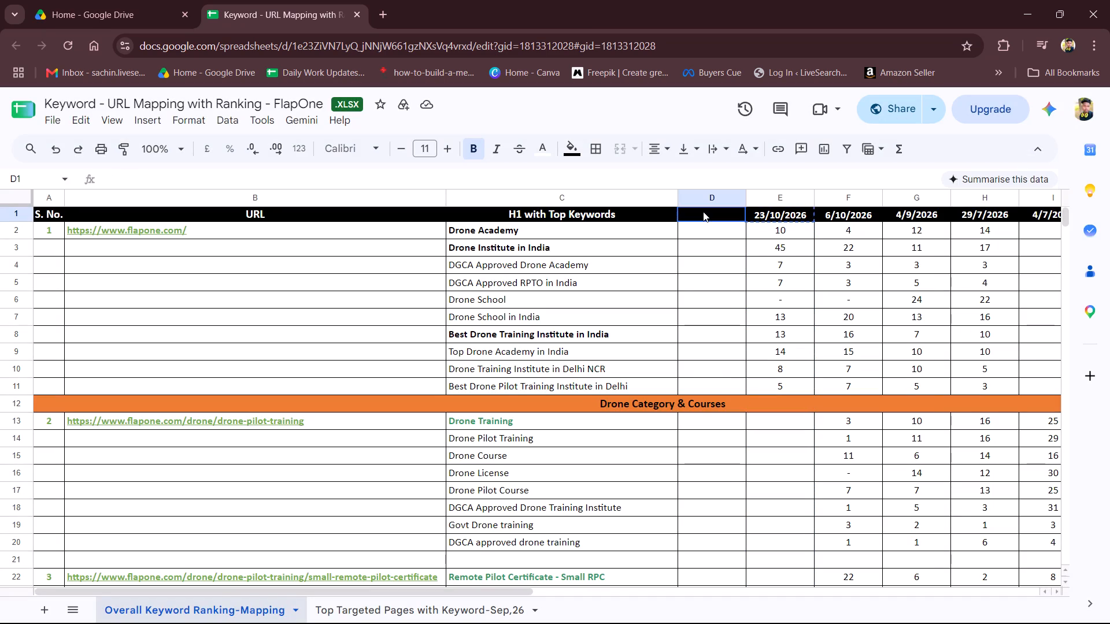
key(ctrl+v)
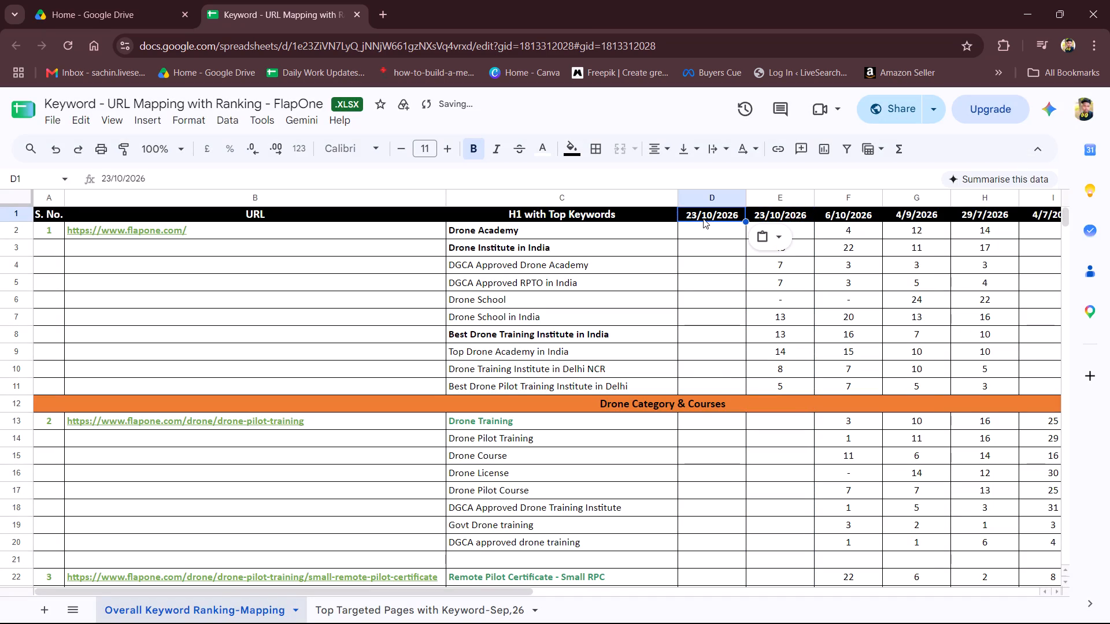
double_click(702, 213)
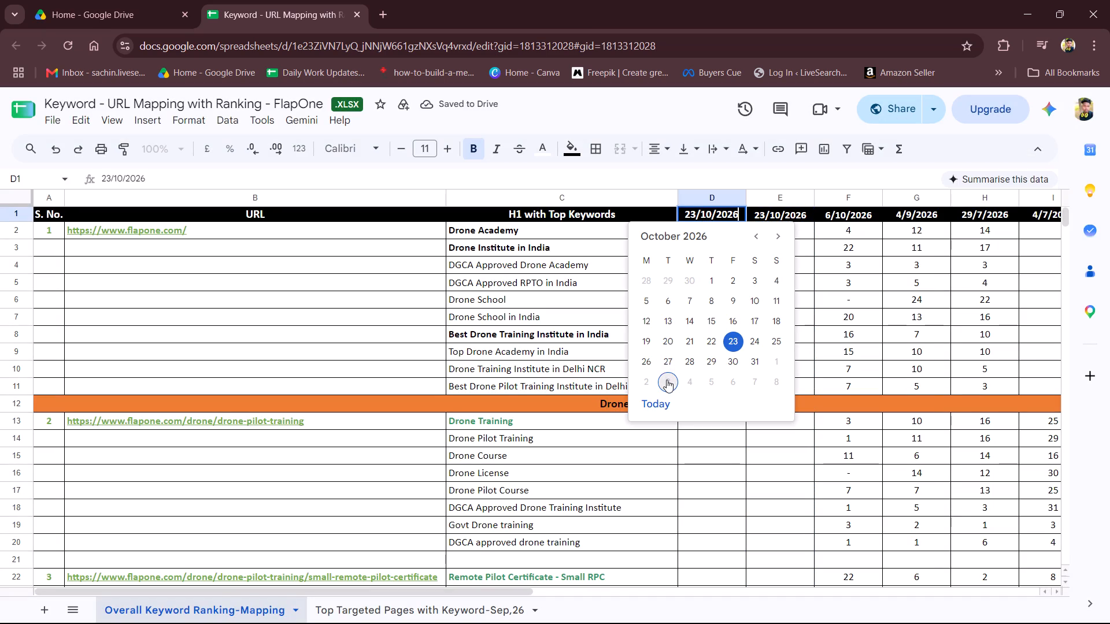
click(667, 380)
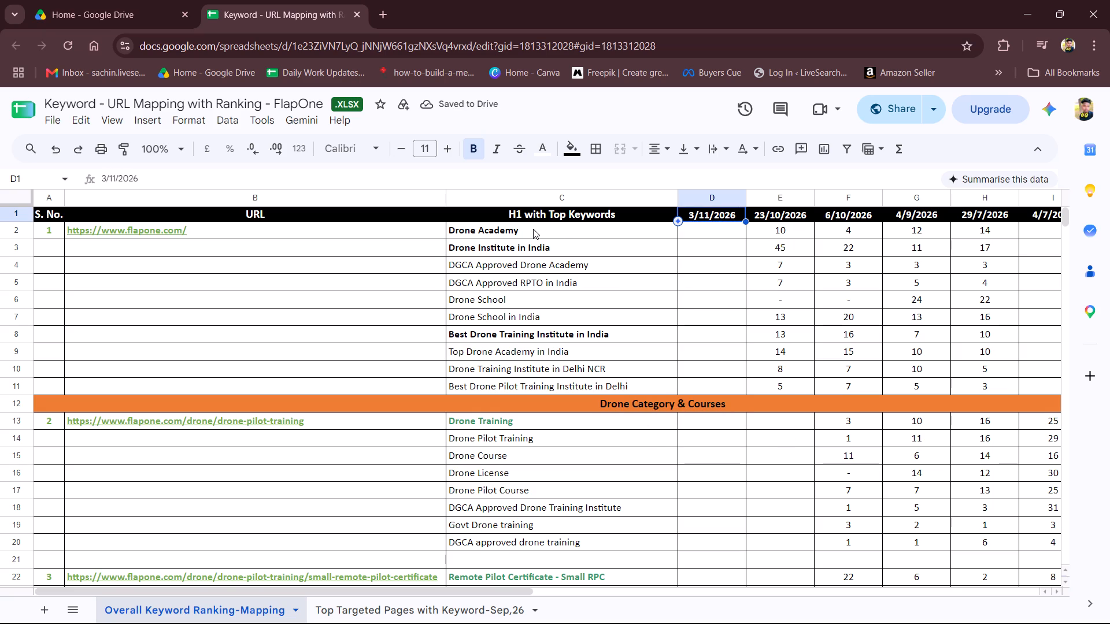
Switch to the YouTube "keyword ranking checker" results and skim the Short "How to check the ranking position of any keyword".
key(alt+Tab)
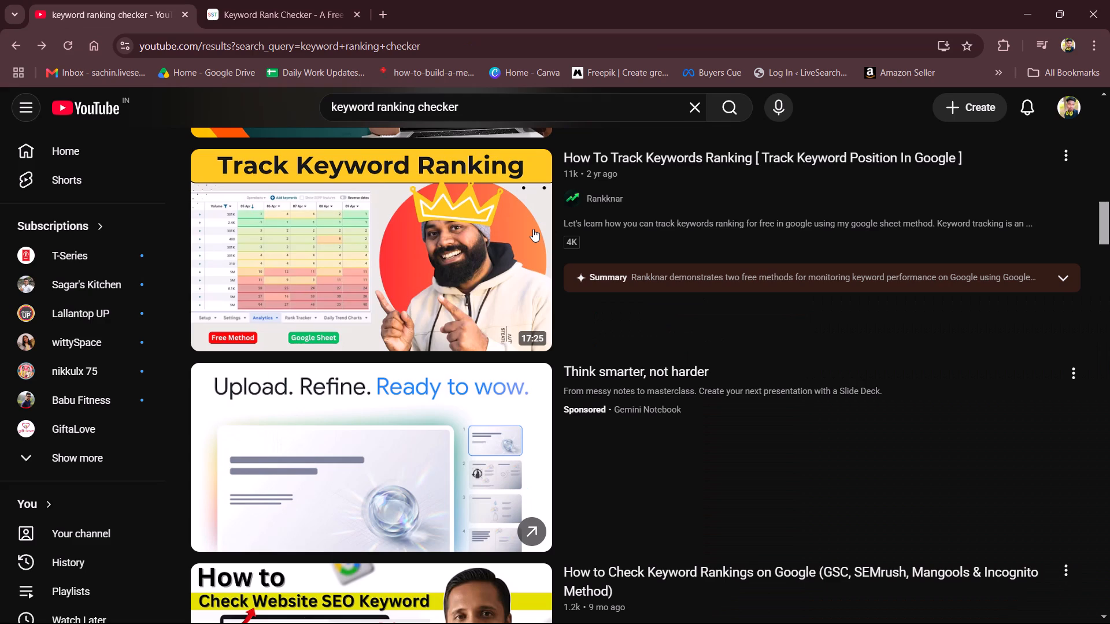
scroll(533, 229, down, 4)
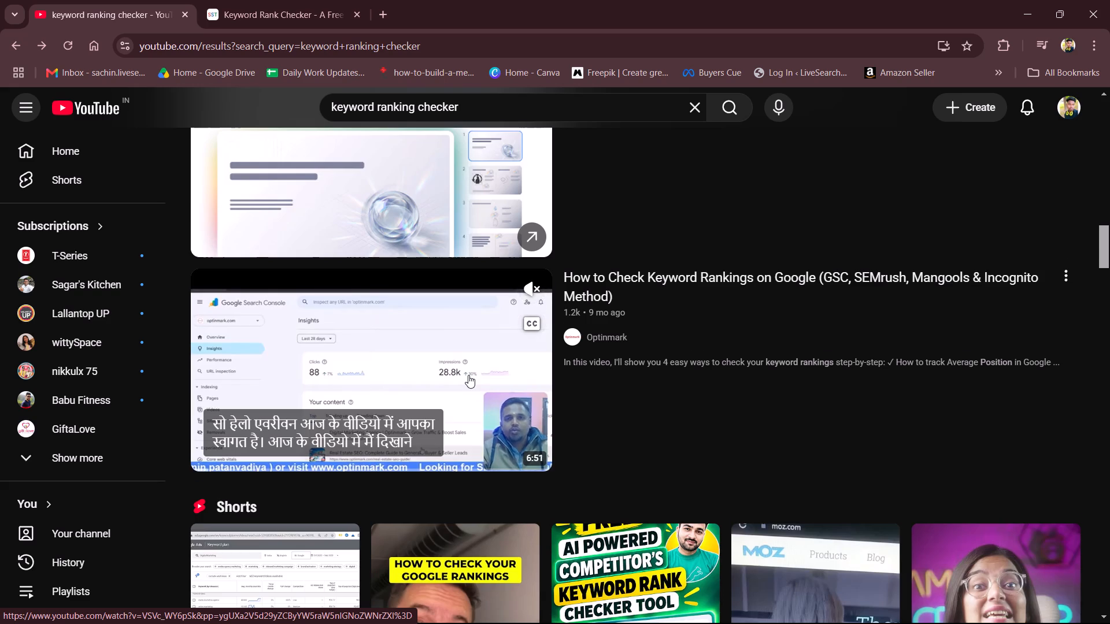
scroll(468, 375, down, 7)
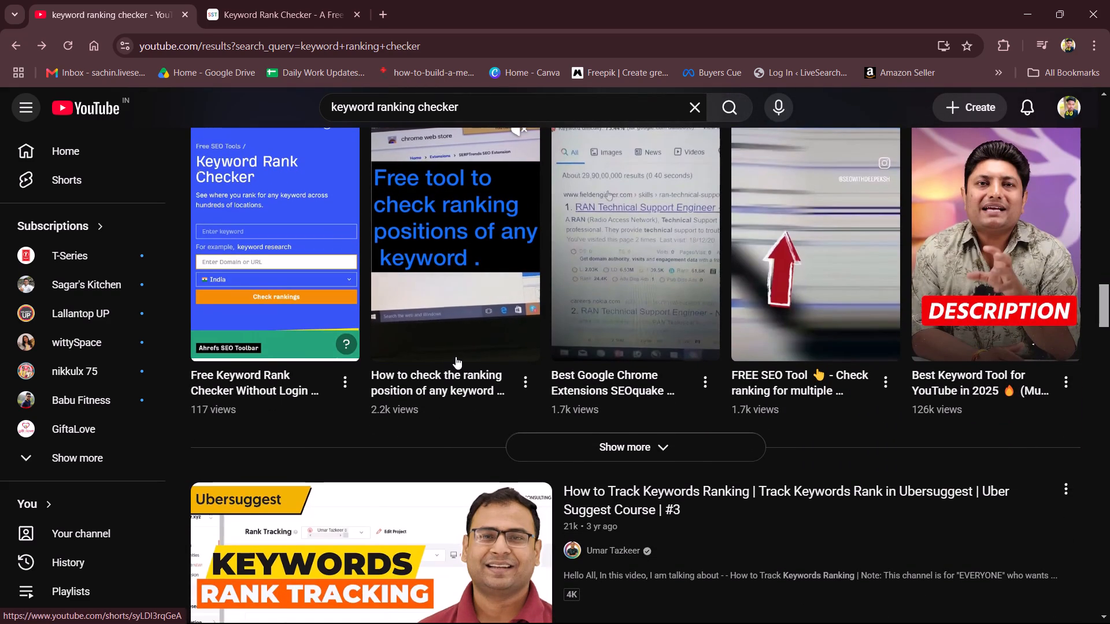
click(417, 227)
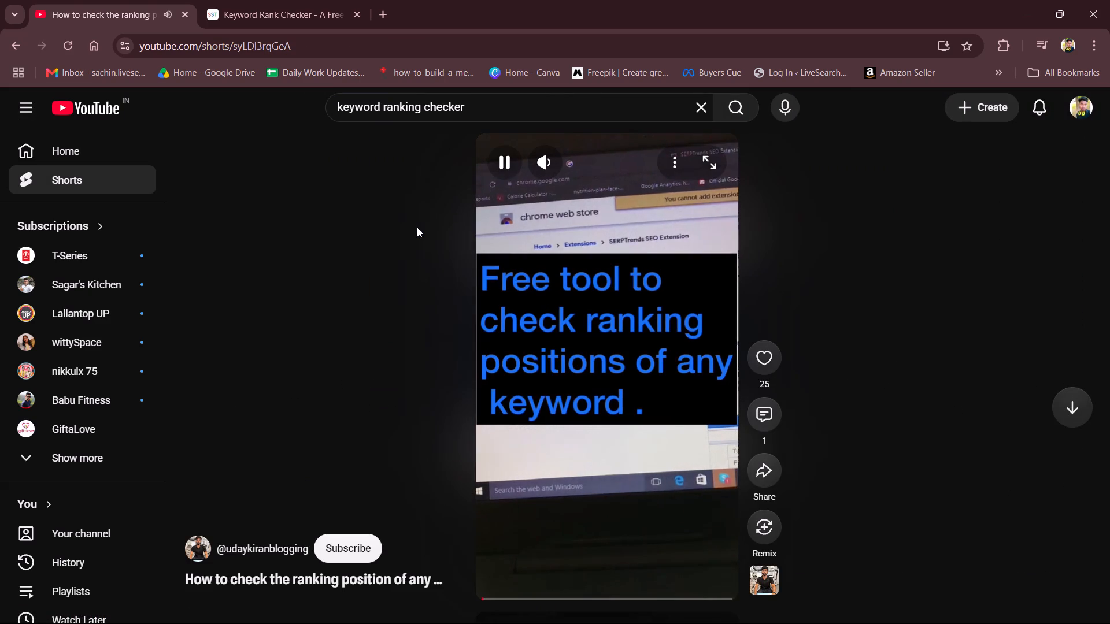
key(Right)
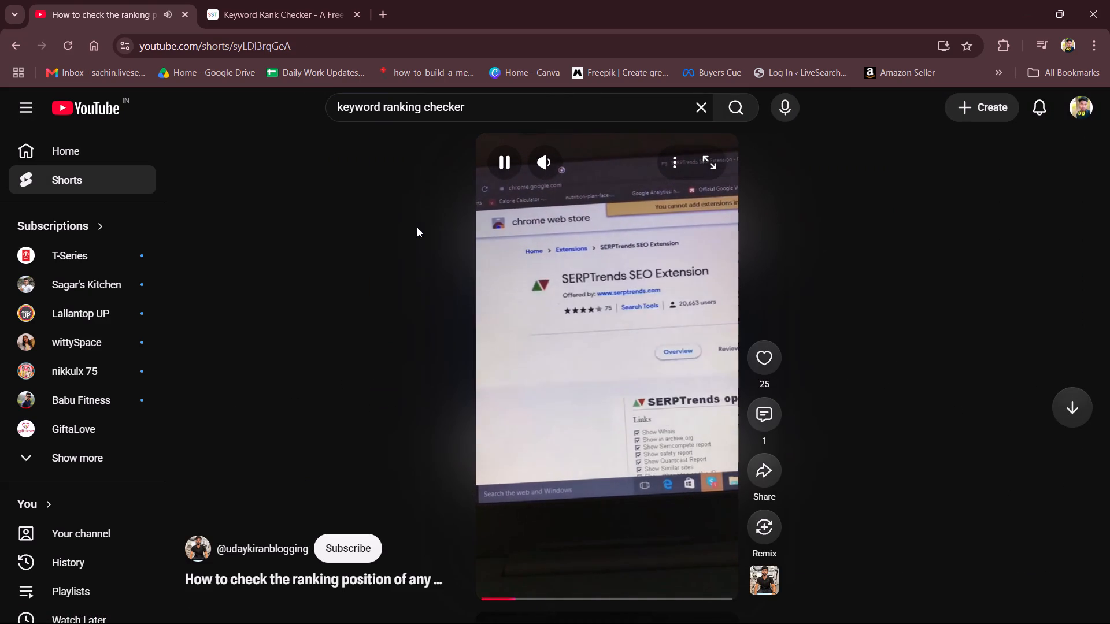
key(Right)
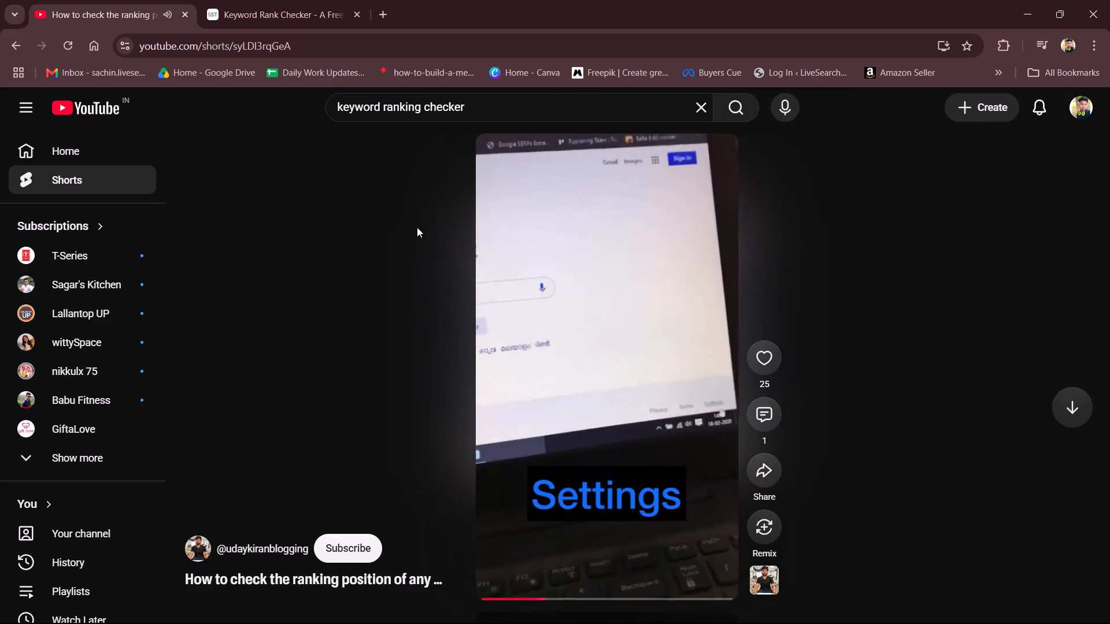
key(Right)
key(Right)
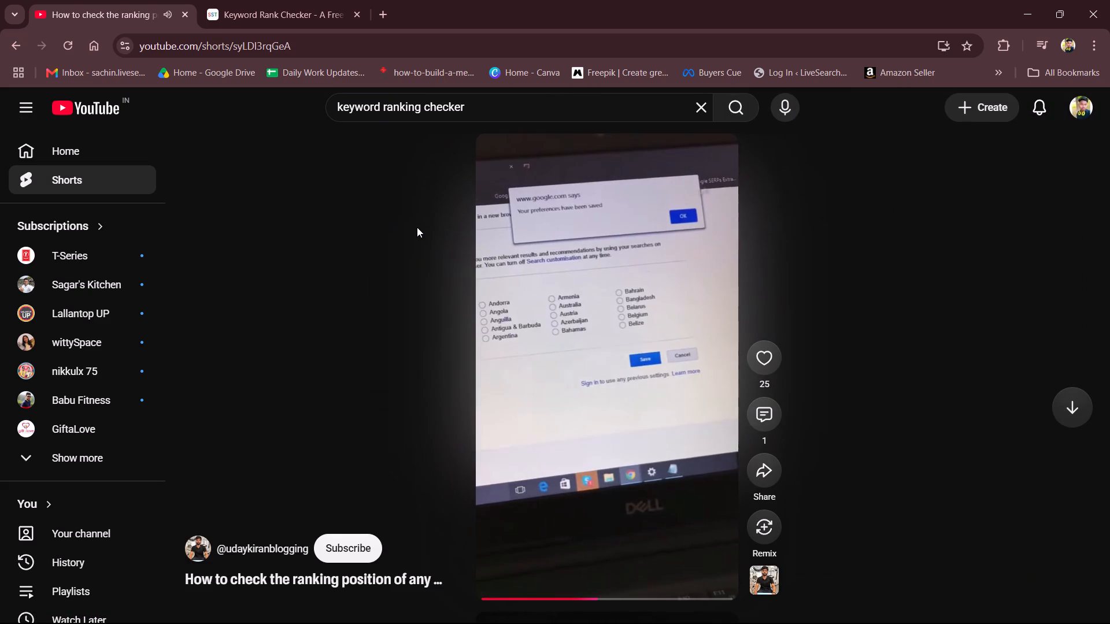
key(Right)
key(Right)
key(Right)
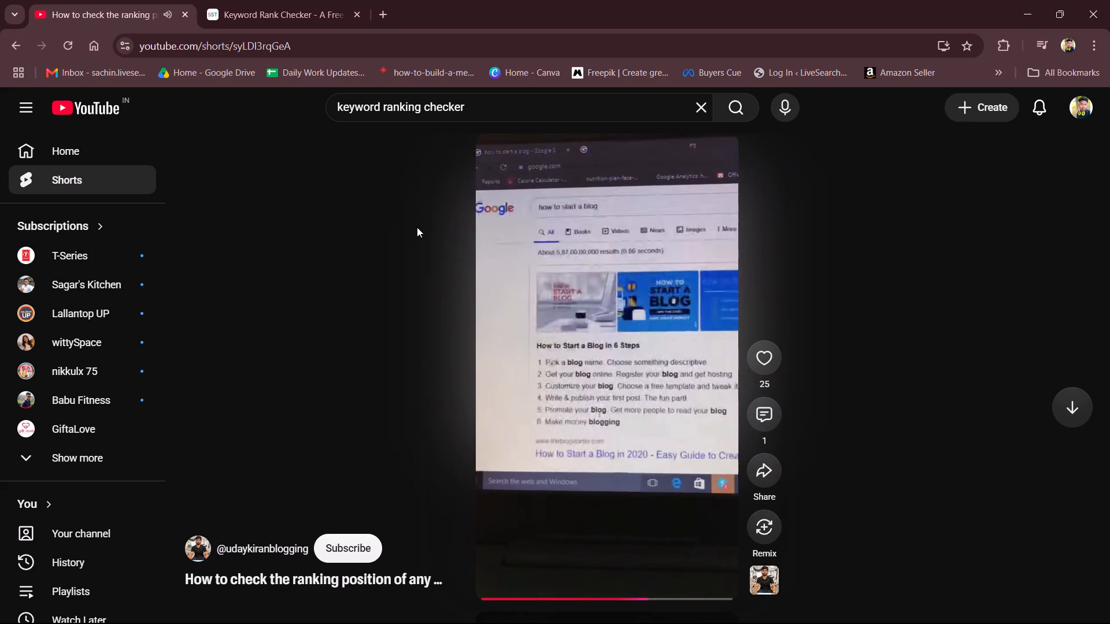
key(Right)
key(Right)
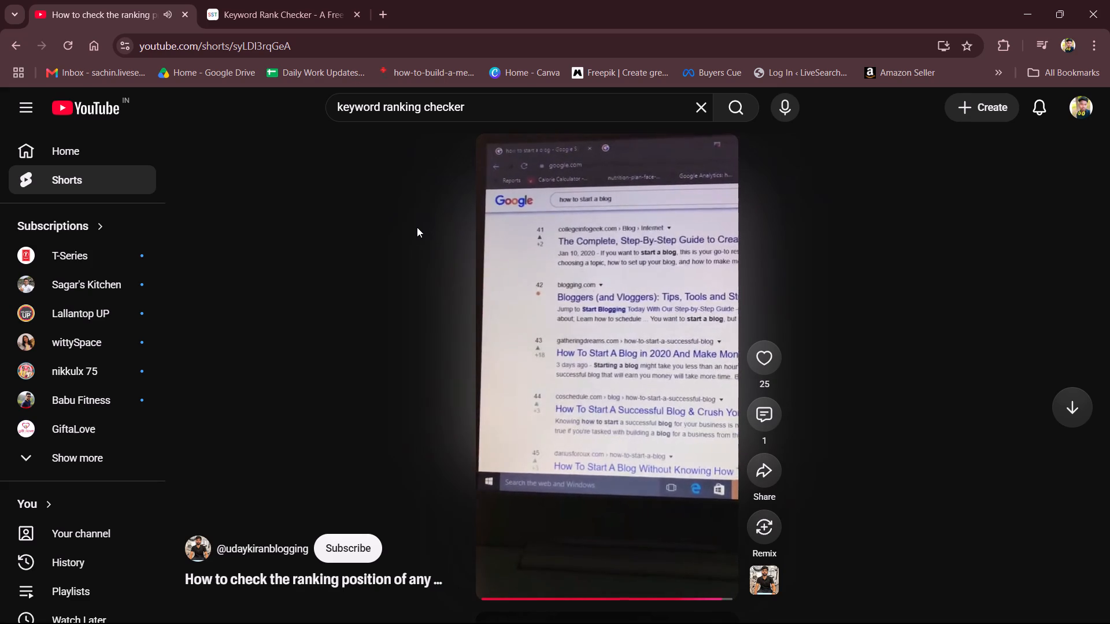
key(Left)
key(Left)
key(Left)
key(Left)
Return to the results, skim the video "FREE Keyword Rank Checker | Check Keyword Ranking in Google (Hindi)", and close the YouTube window.
scroll(417, 227, right, 8)
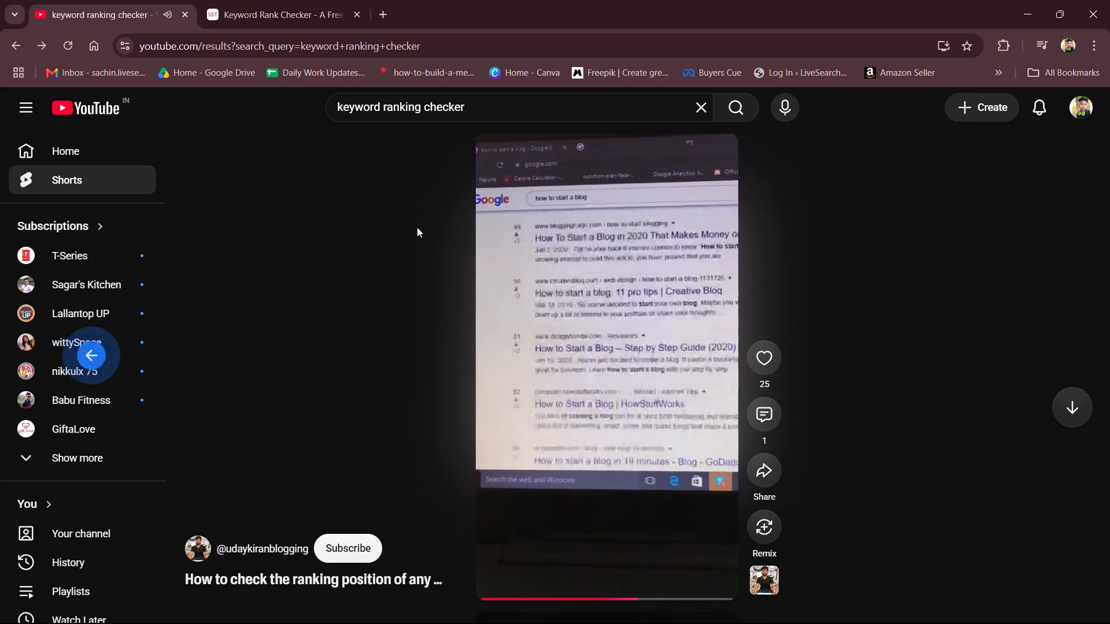
scroll(549, 298, down, 4)
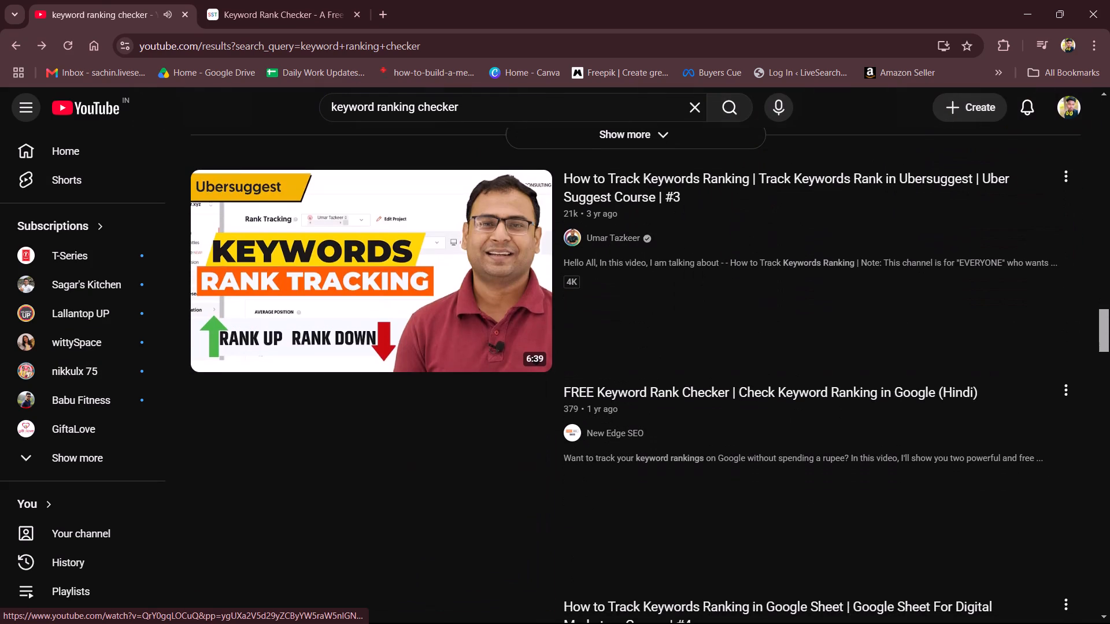
scroll(549, 298, down, 2)
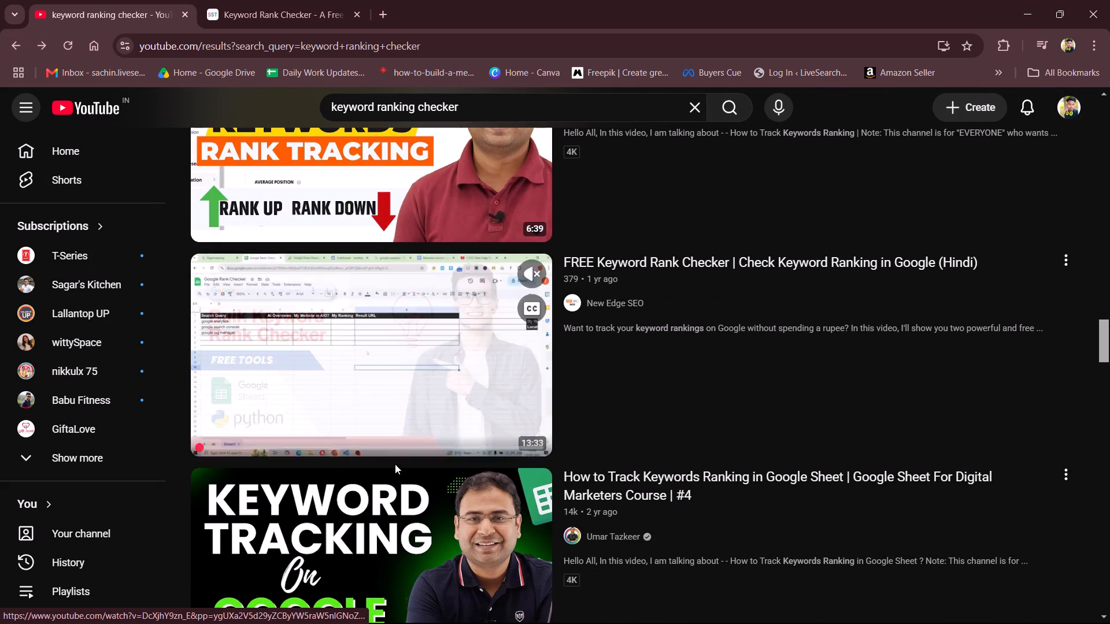
click(408, 380)
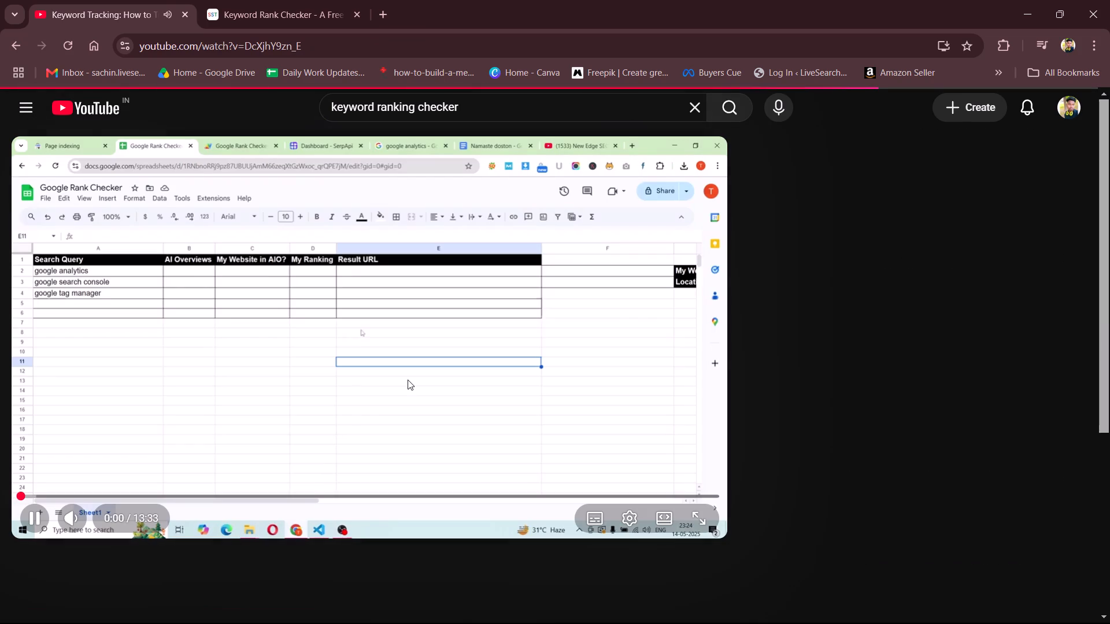
key(Right)
key(Right)
key(Right)
key(Right)
key(Right)
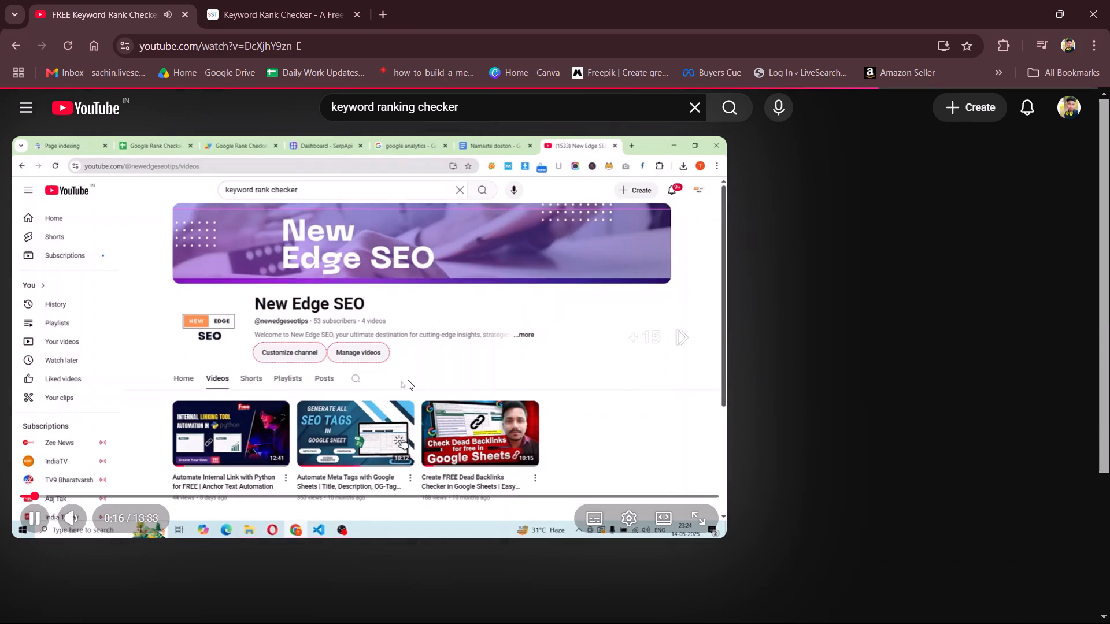
key(Right)
key(Right)
key(Right)
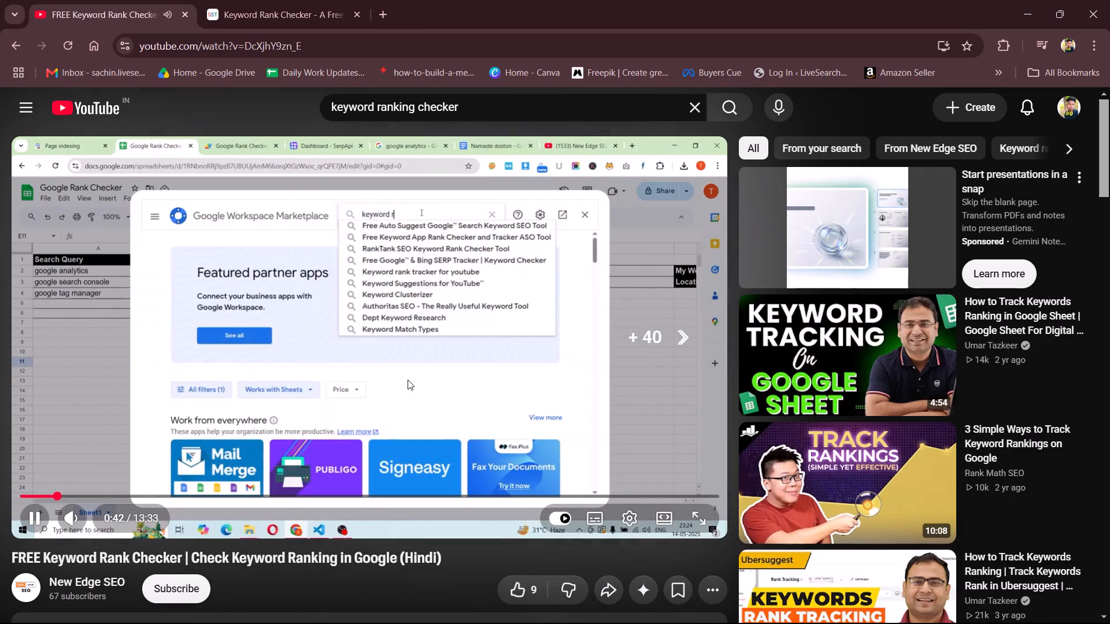
key(Right)
key(Right)
key(Right)
key(Right)
key(Right)
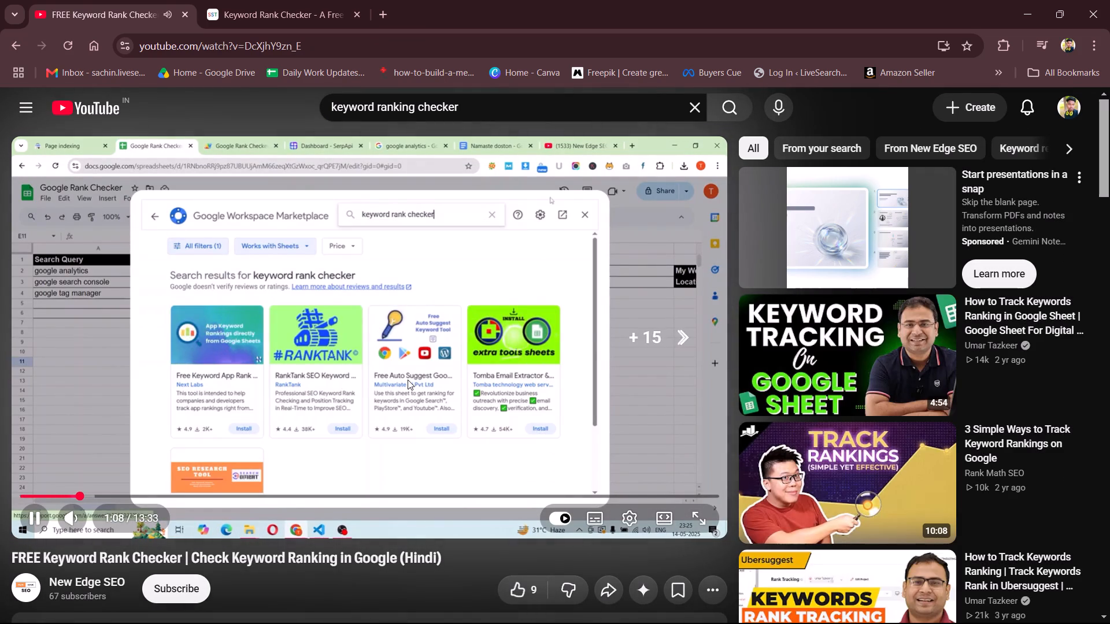
key(Right)
key(Right)
key(Right)
key(Right)
key(Right)
key(Right)
key(Right)
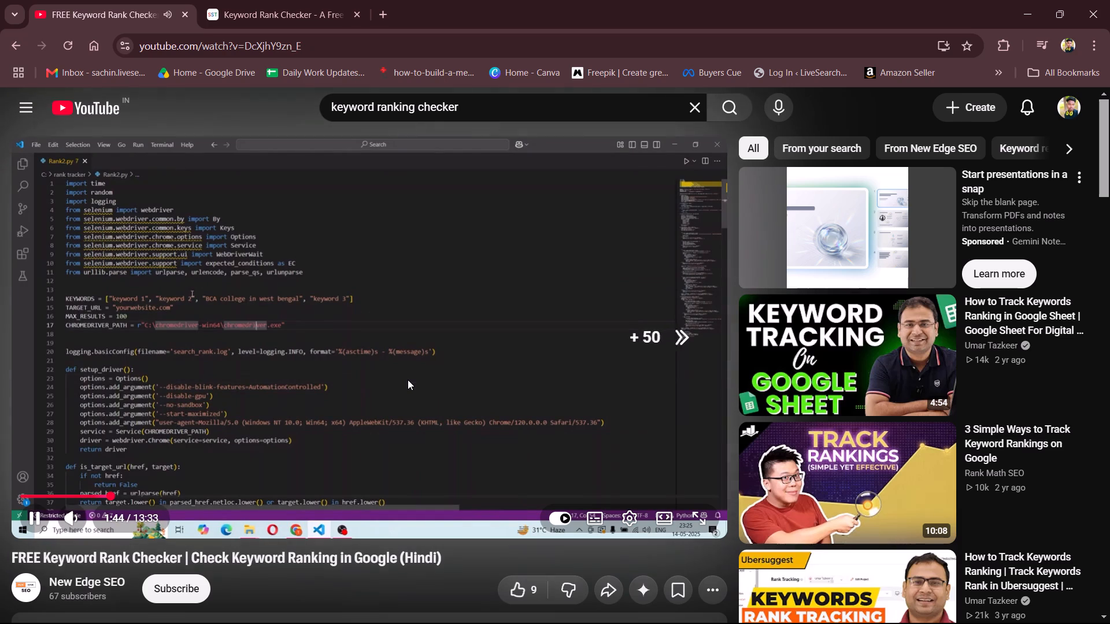
key(Right)
key(Right)
key(Right)
key(Right)
key(Right)
key(Right)
key(Right)
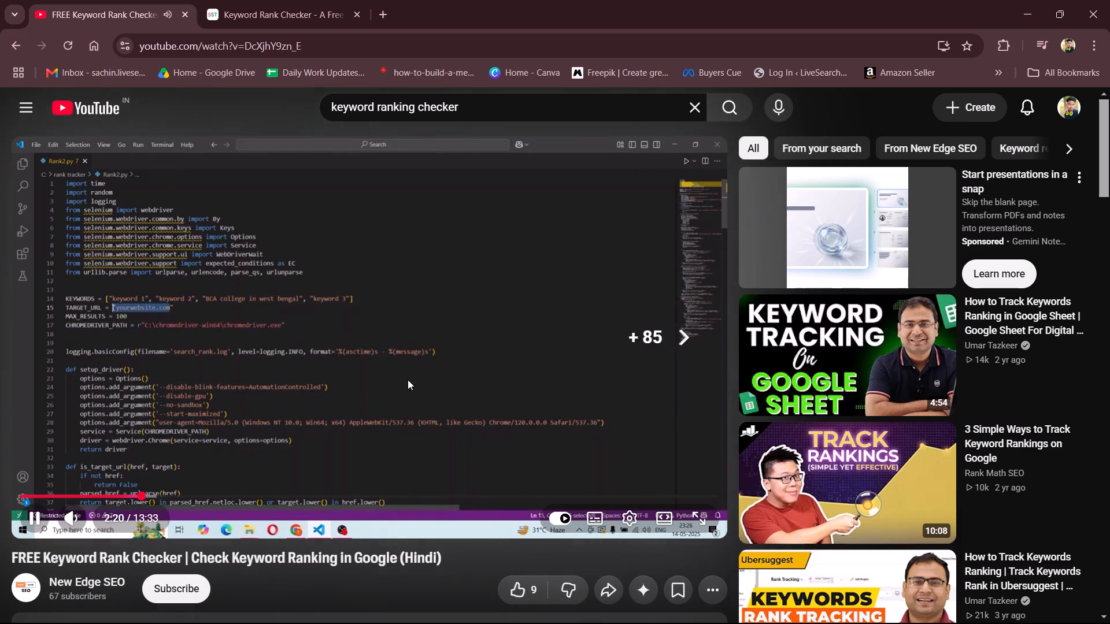
key(Right)
key(Right)
key(Right)
key(Right)
key(Right)
key(Right)
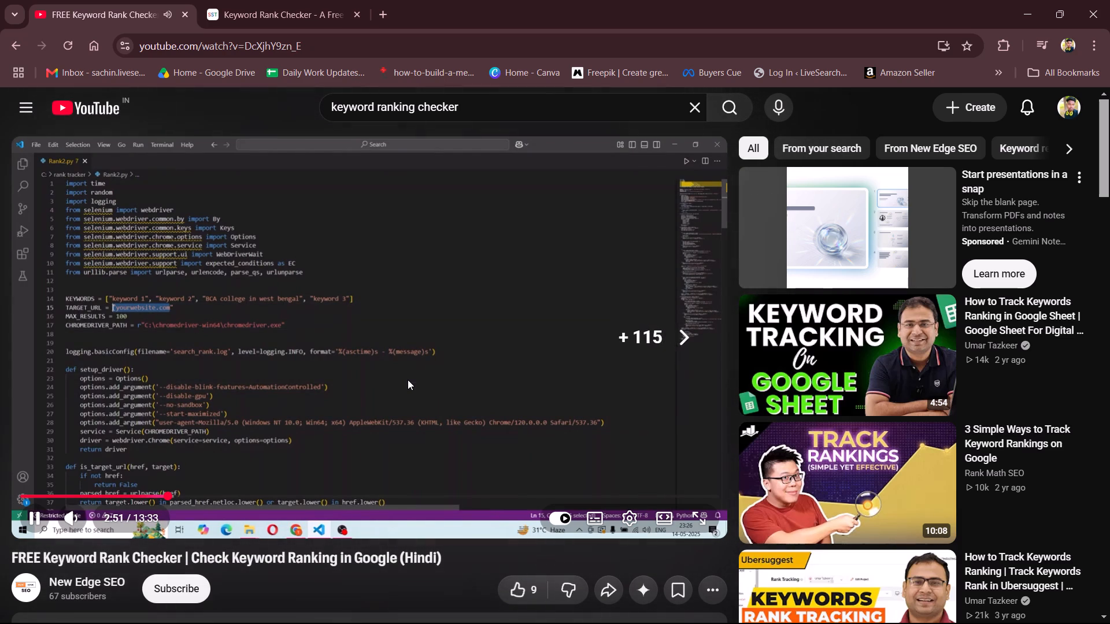
key(Right)
key(Right)
key(Right)
key(Right)
key(Right)
key(Right)
key(Right)
key(Right)
key(Right)
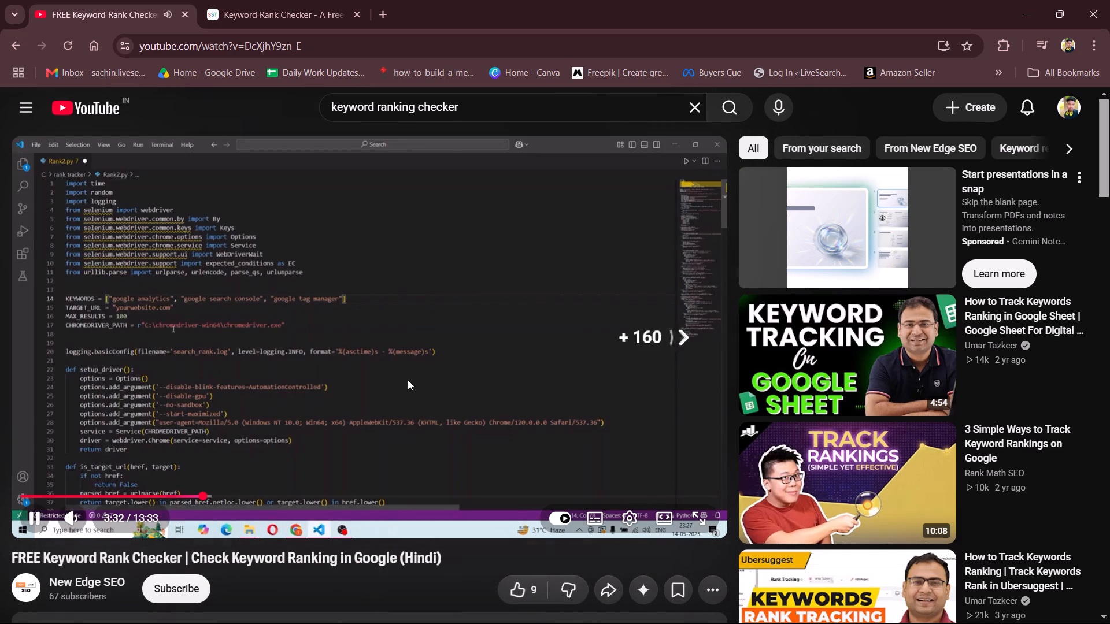
key(Right)
key(Right)
key(Right)
key(Right)
key(Right)
key(Right)
key(Right)
key(Right)
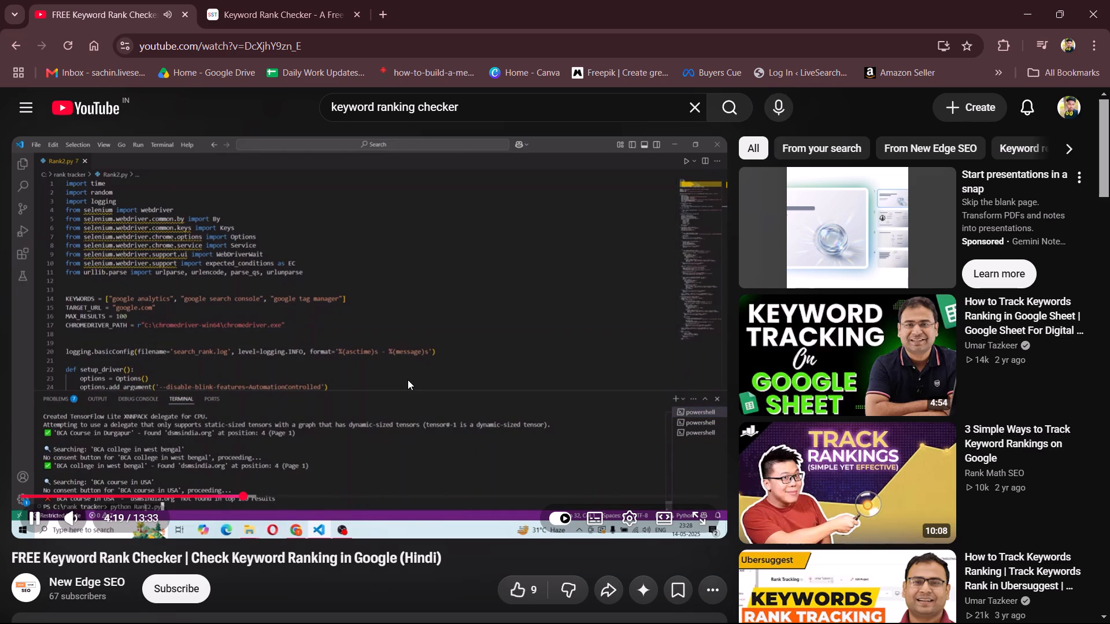
click(1098, 0)
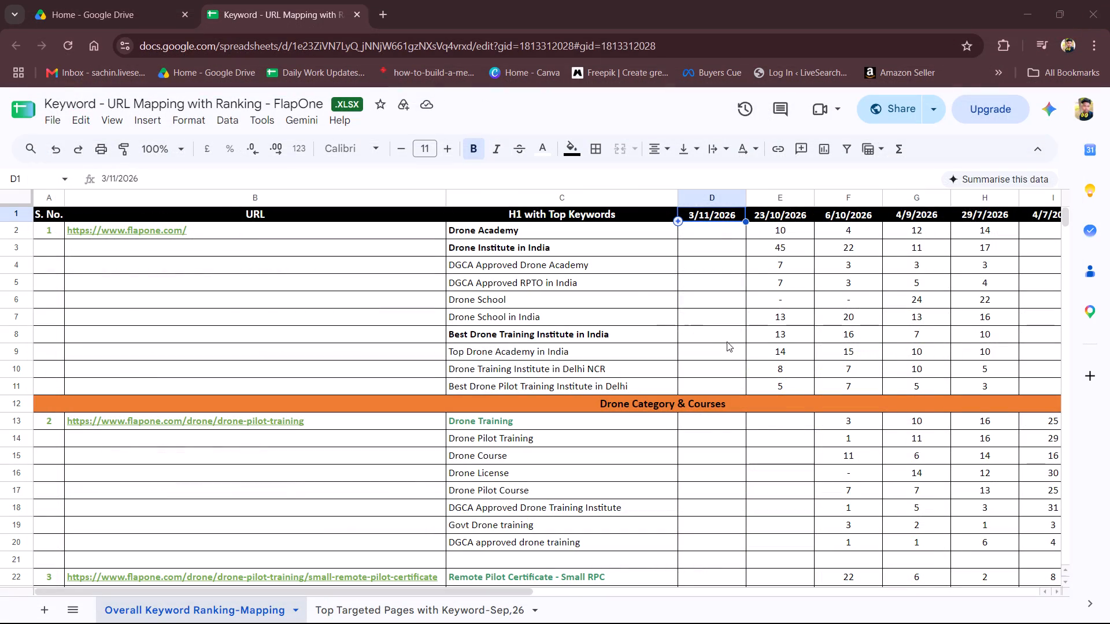
Copy the keyword Drone Academy from cell C2 and search Google for it in a new incognito window.
click(605, 233)
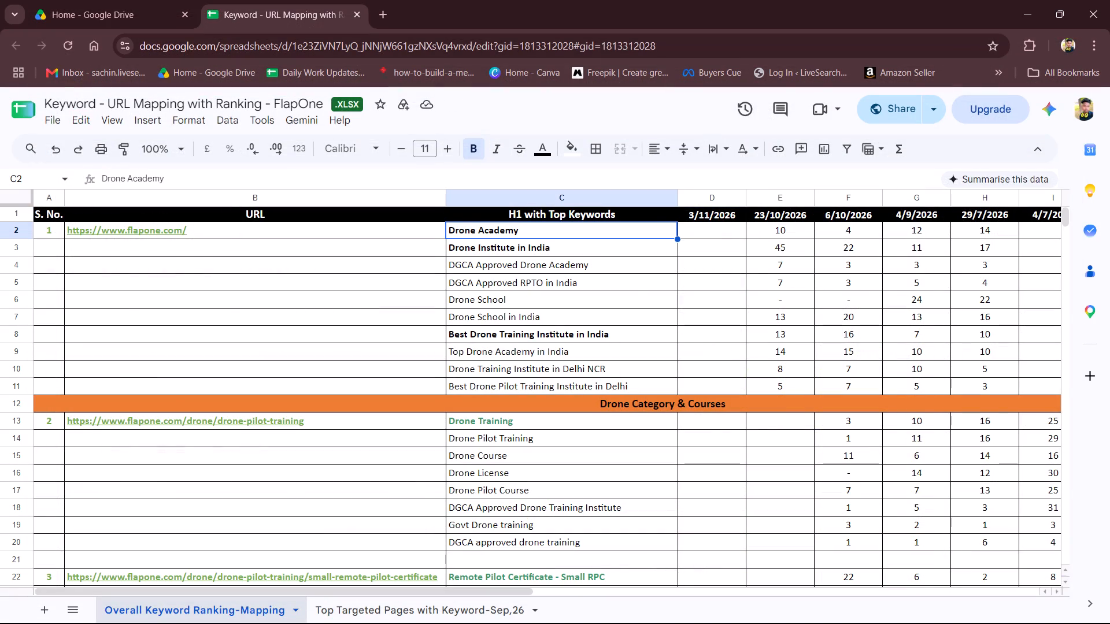
key(ctrl+c)
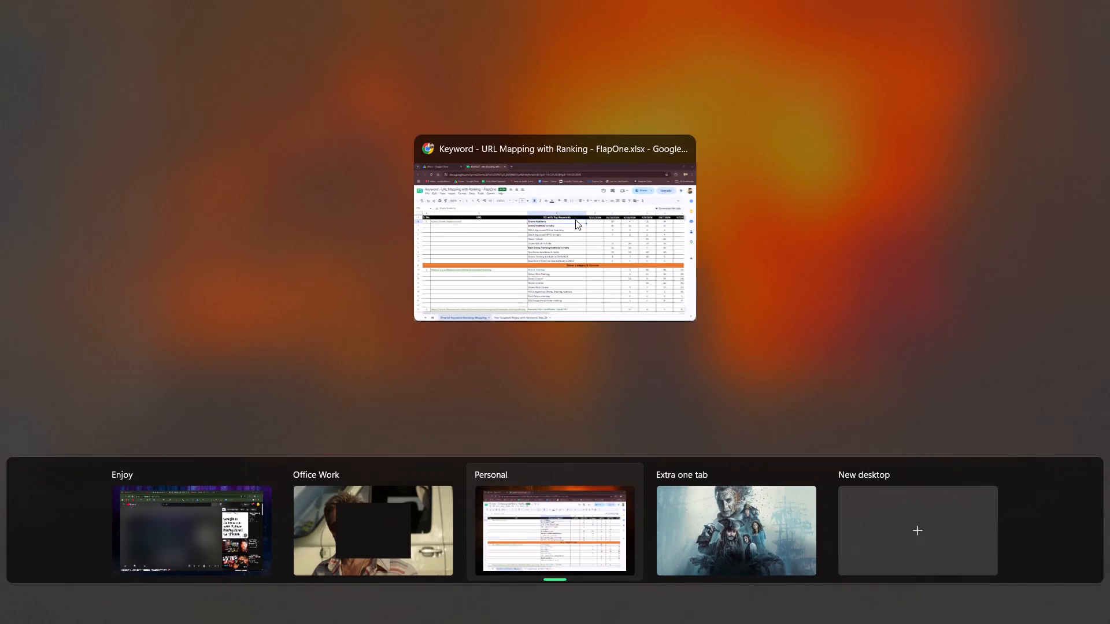
key(ctrl+shift+n)
key(ctrl+v)
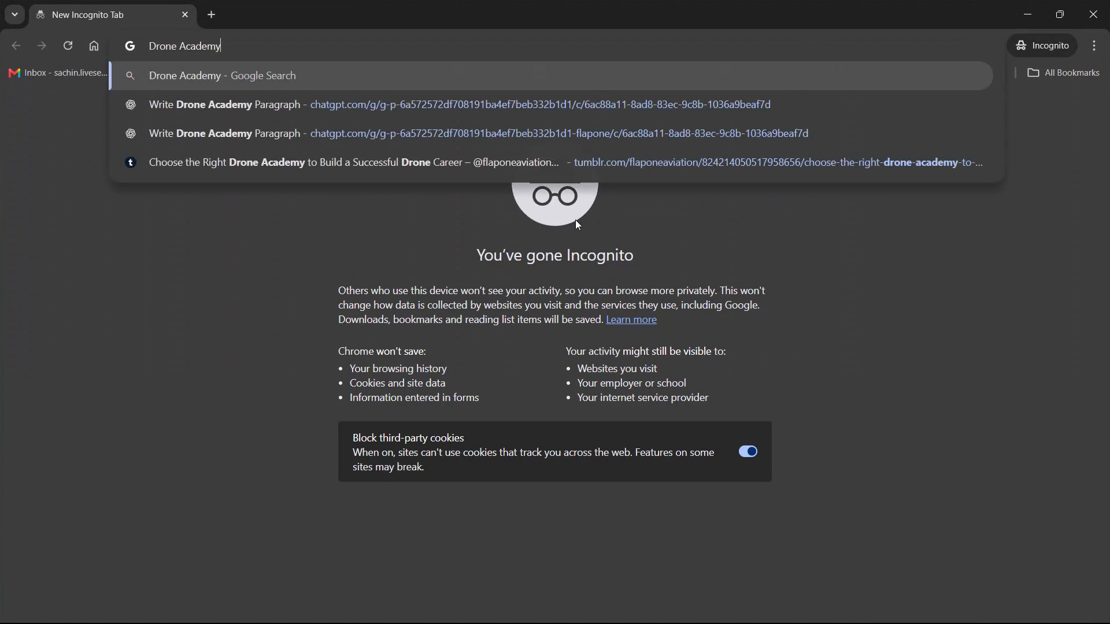
key(Return)
Look for flapone in the first two pages of Google results for Drone Academy and enter rank 12 in cell D2 under 3/11/2026.
key(ctrl+f)
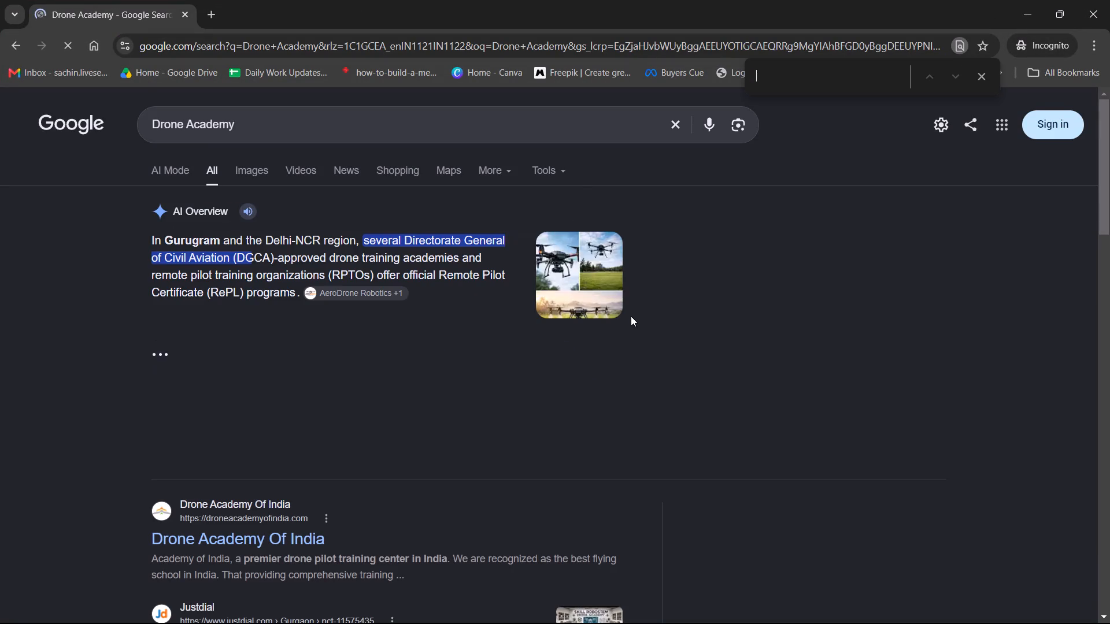
text(fl)
text(apo)
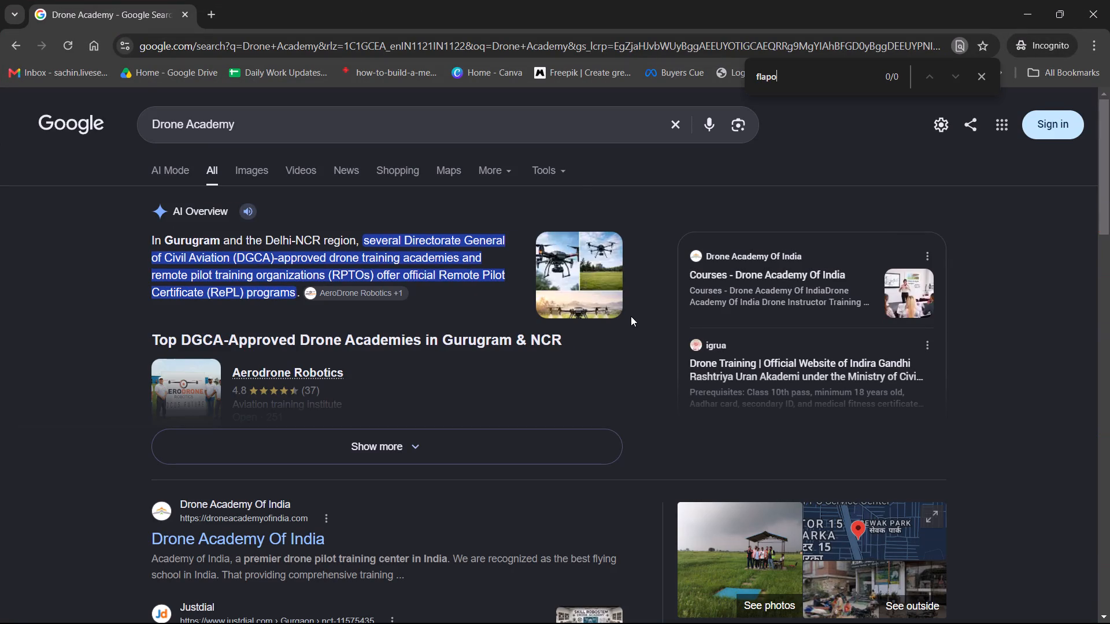
text(ne)
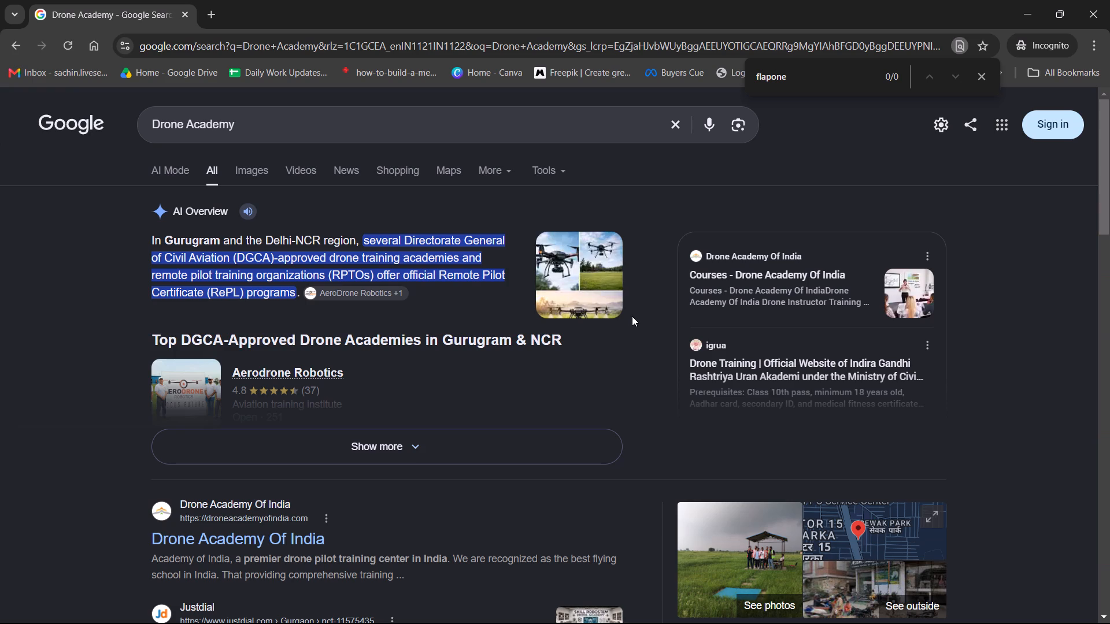
scroll(637, 318, down, 15)
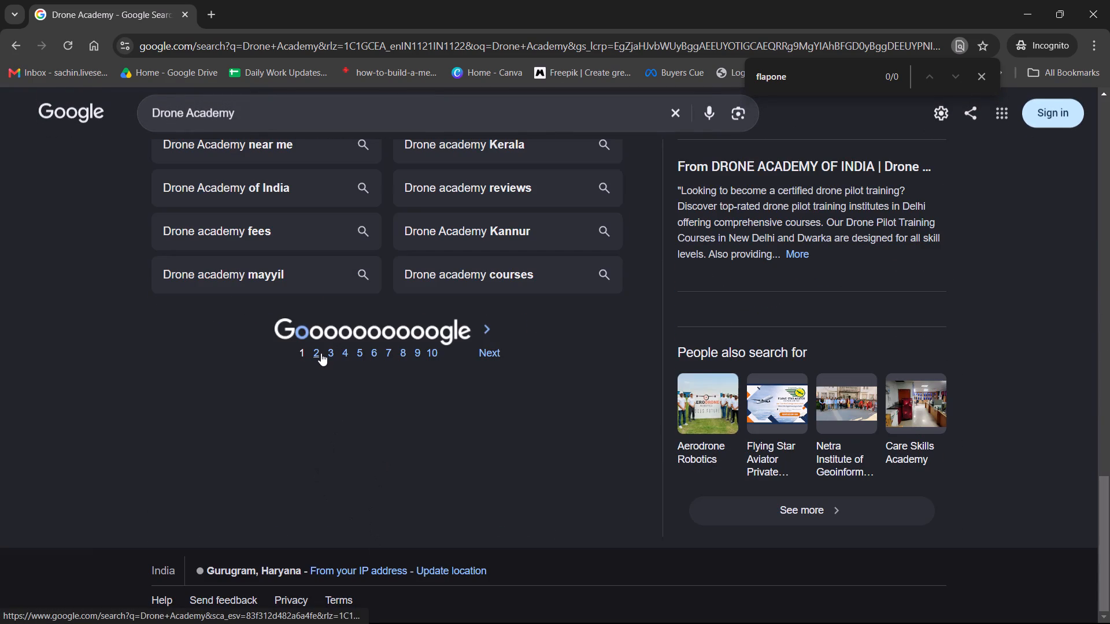
click(321, 353)
key(ctrl+f)
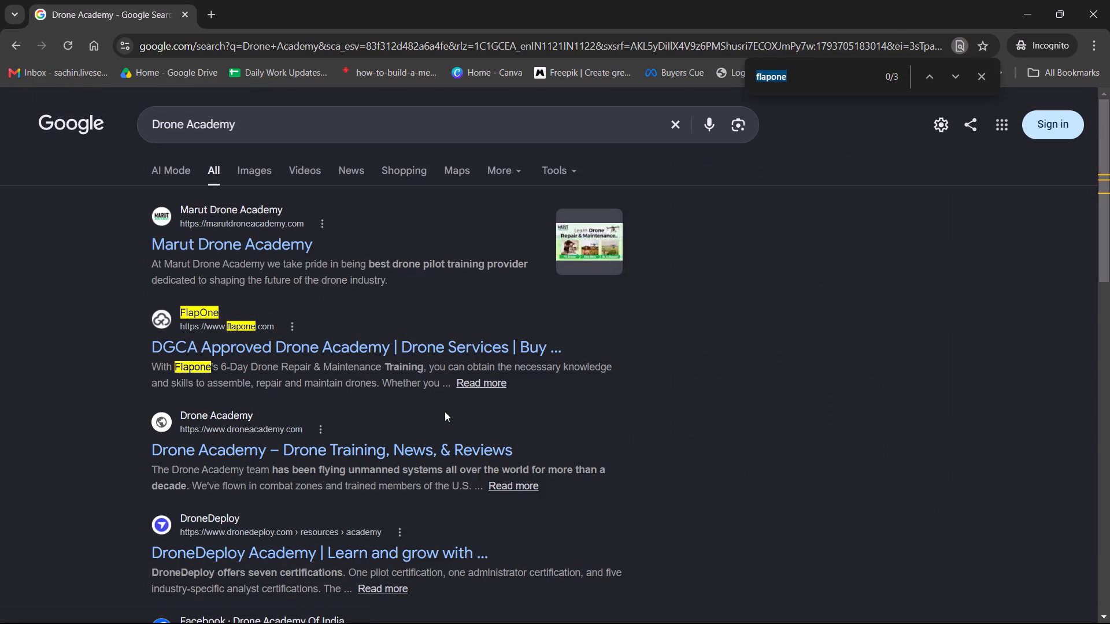
key(alt+Tab)
click(703, 235)
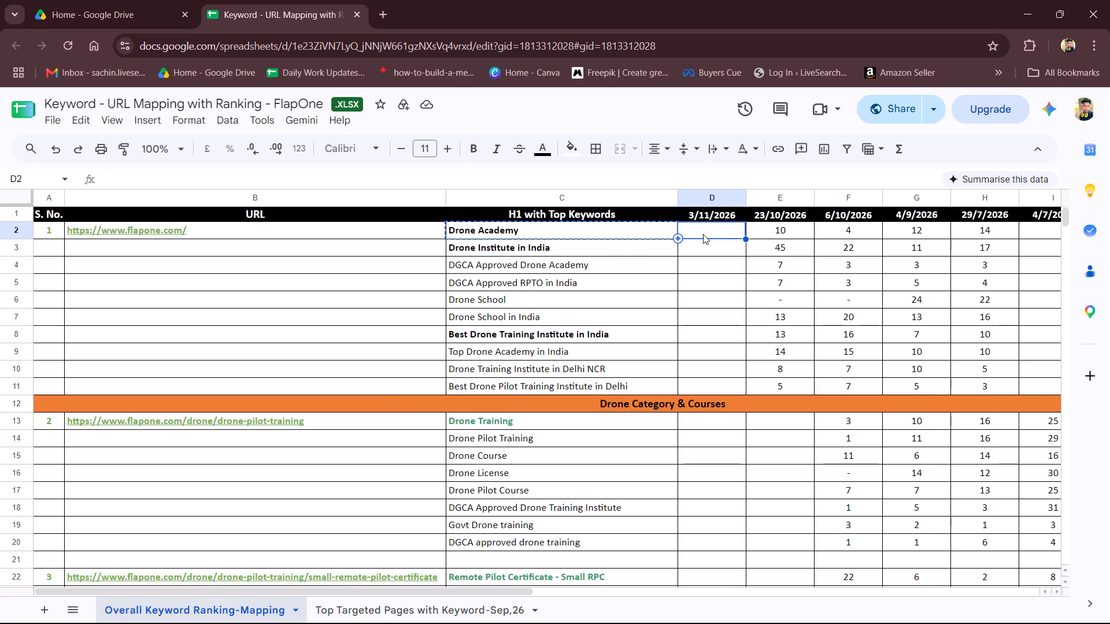
text(12)
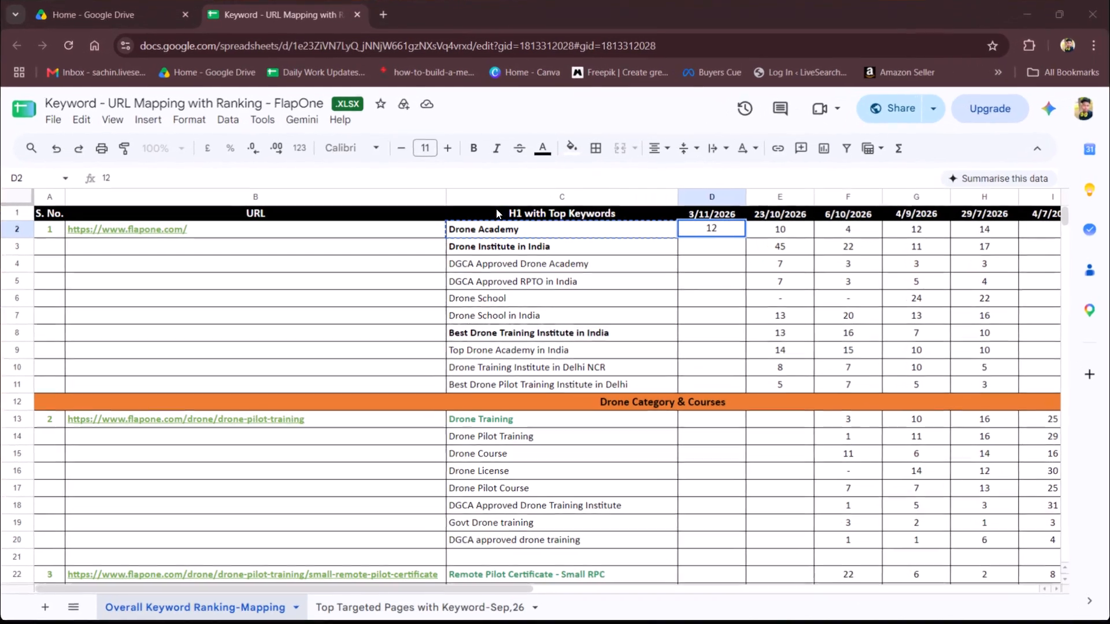
Reopen the closed YouTube window and open the Short "Google keyword rank checker in Google Sheets" from the "keyword ranking checker" results.
key(ctrl+shift+t)
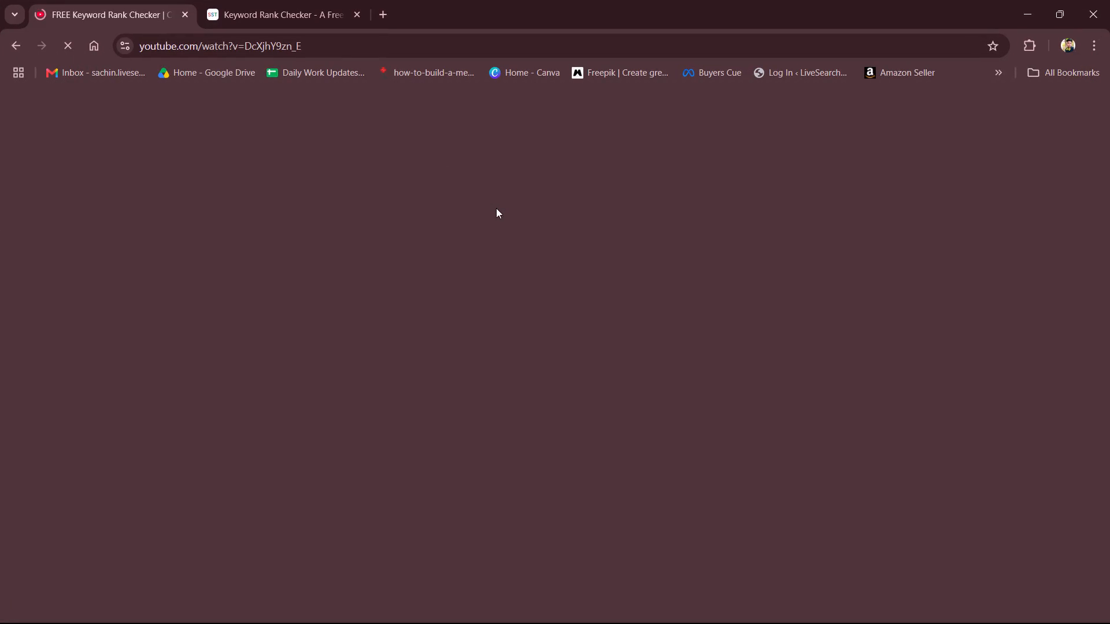
scroll(324, 315, right, 18)
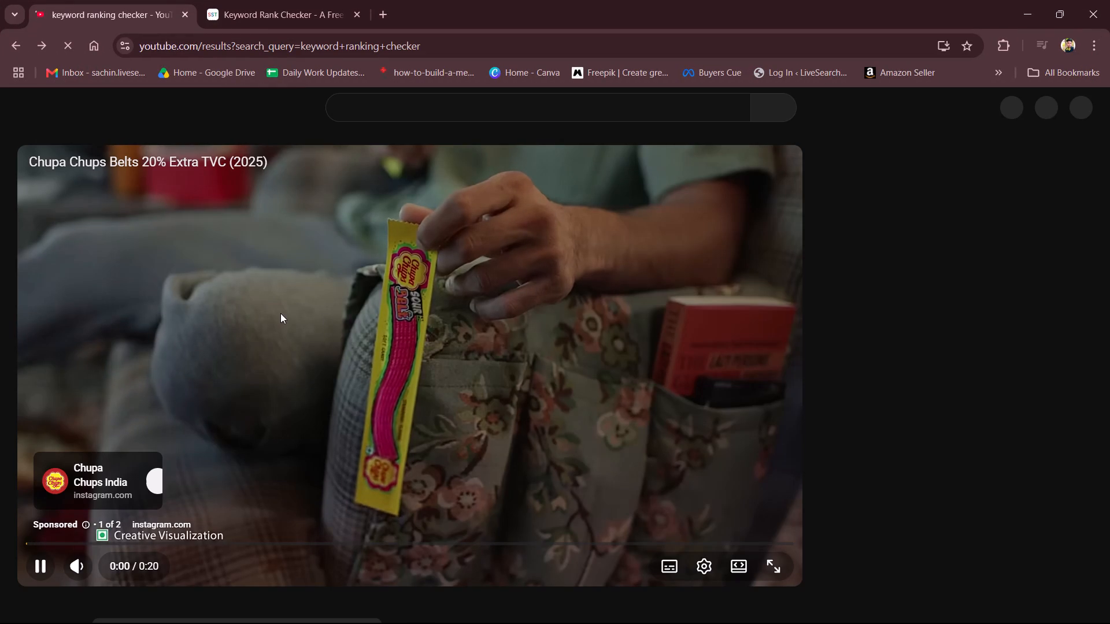
scroll(597, 377, up, 11)
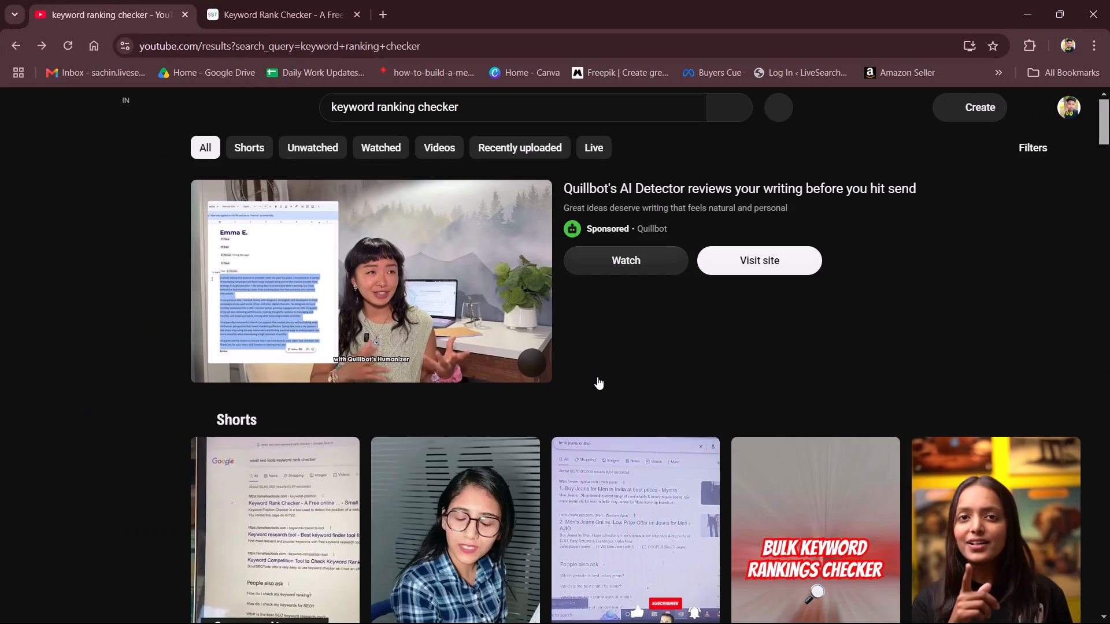
scroll(577, 406, down, 3)
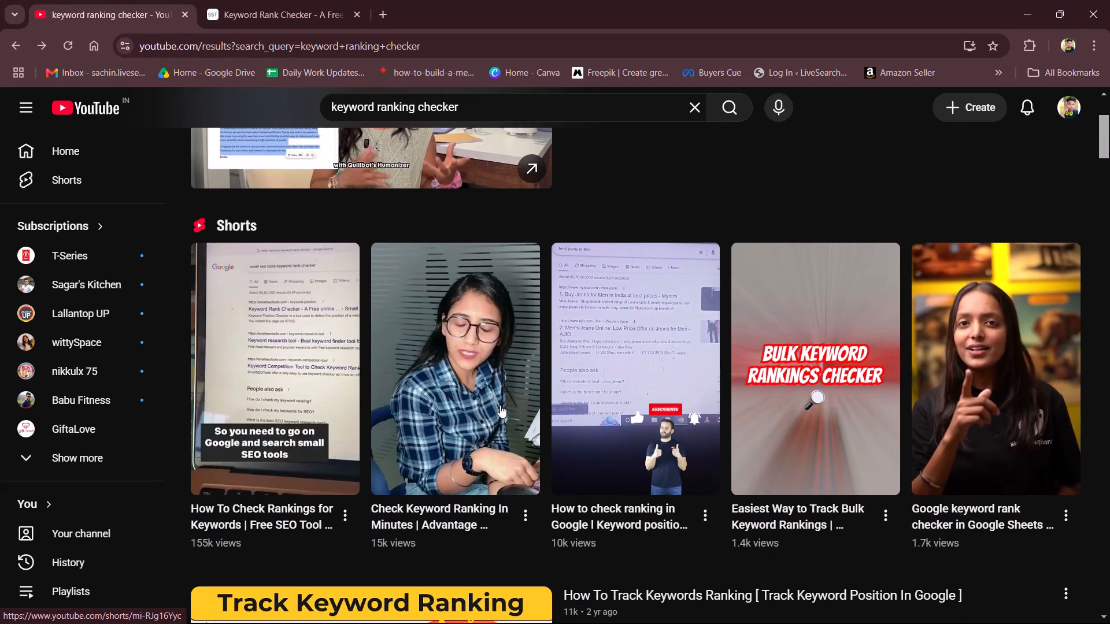
click(993, 422)
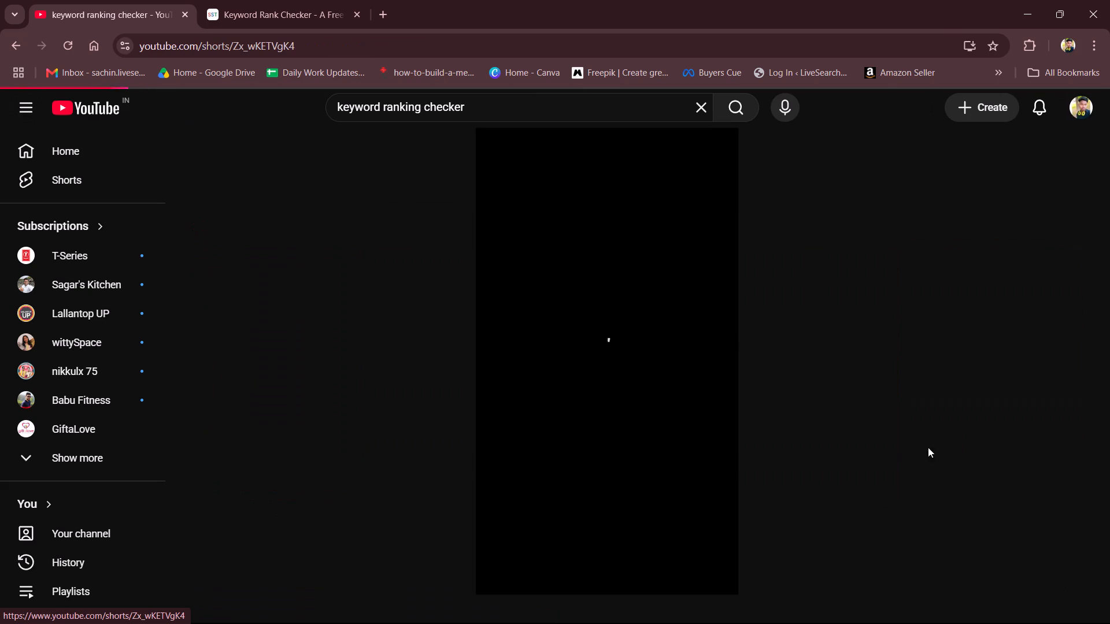
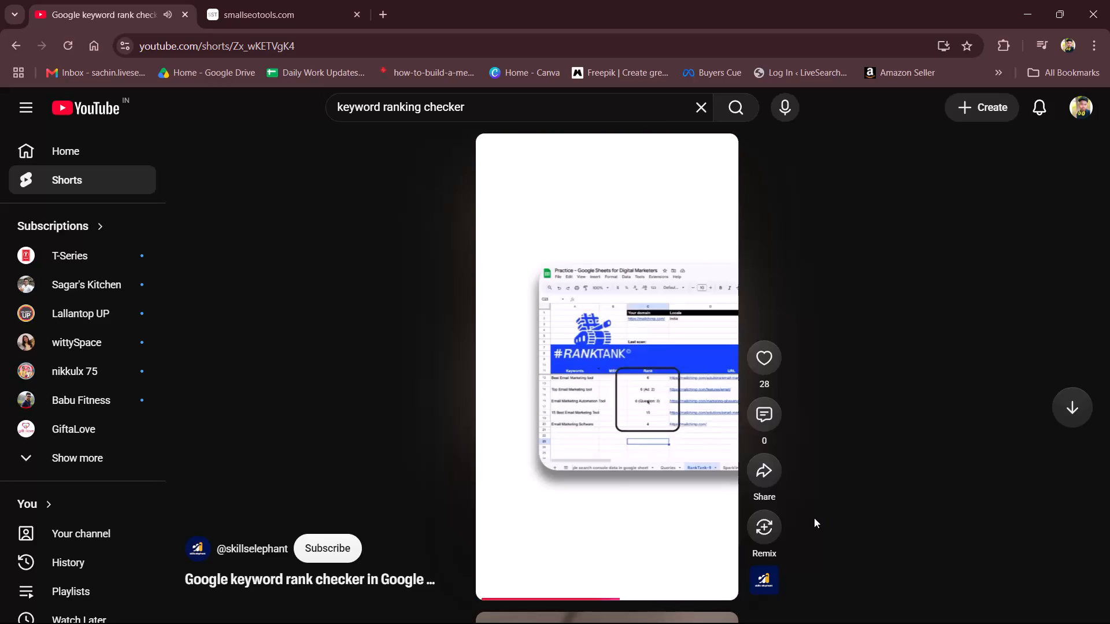
Replay the Short from earlier points to catch the name of the keyword rank checker tool, and pause it.
key(Left)
key(Left)
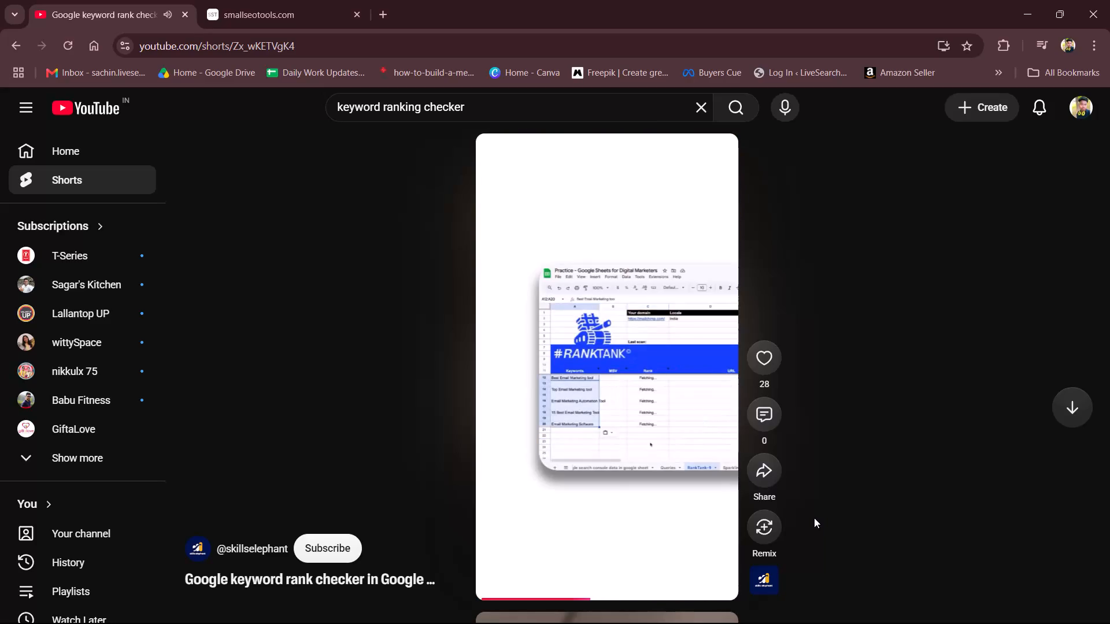
key(Left)
key(Left)
key(Left)
key(Right)
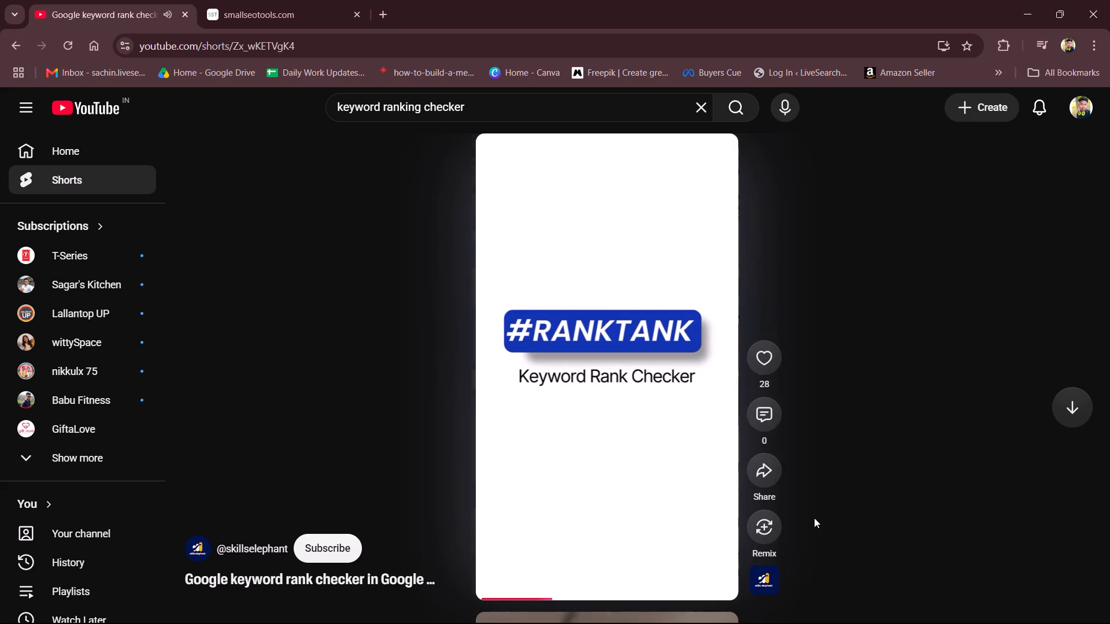
key(Left)
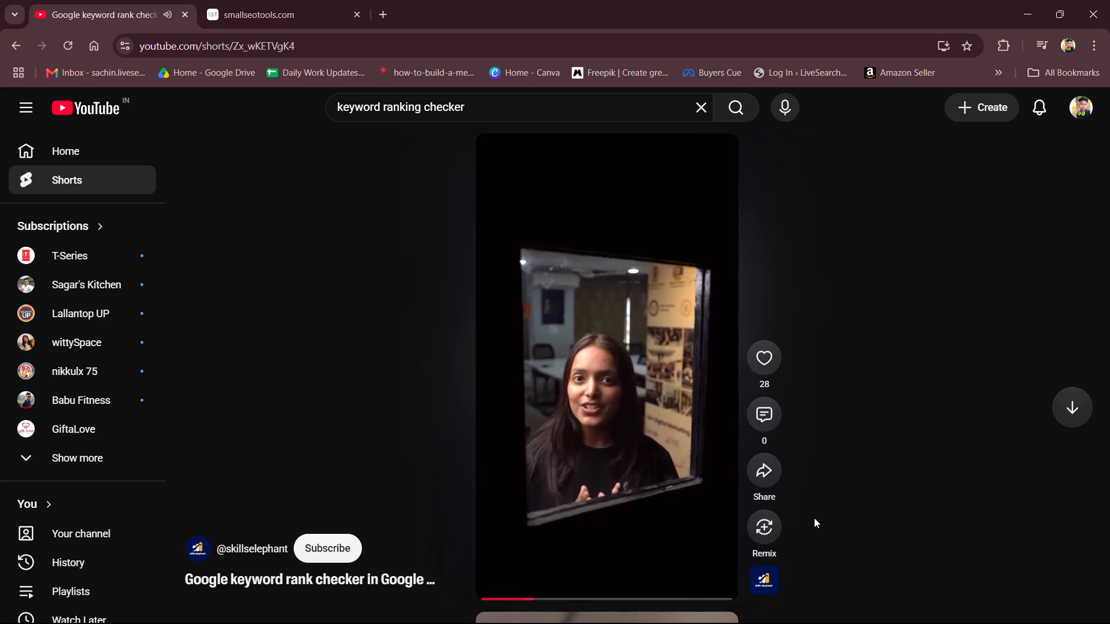
key(space)
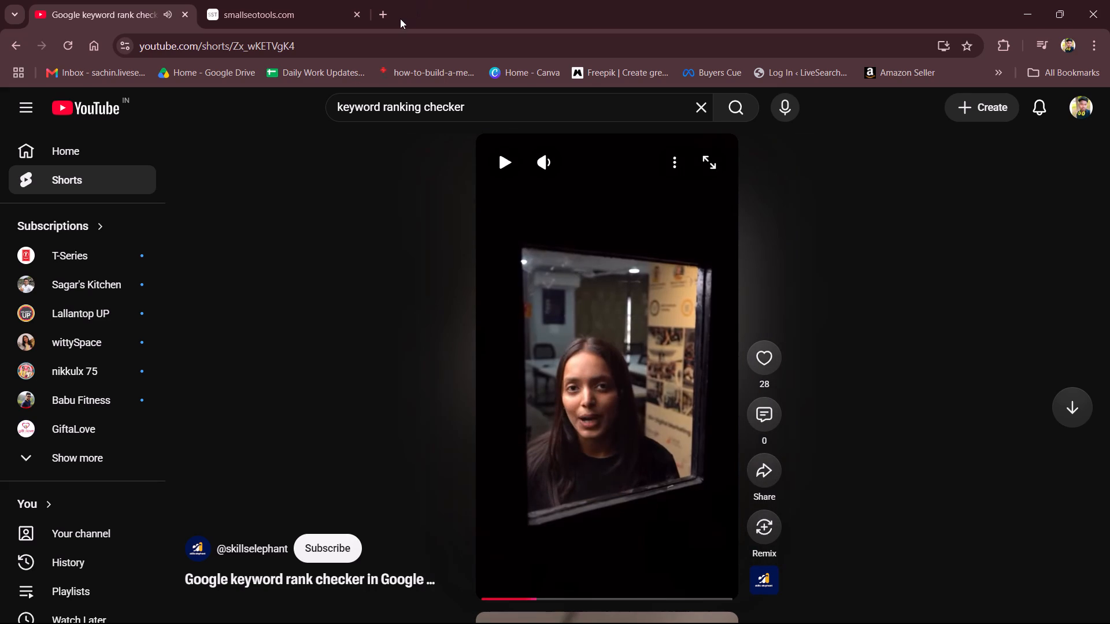
Search Google for ranktank in a new tab, open the ranktank.net homepage, and dismiss its Recovery Notice.
click(386, 18)
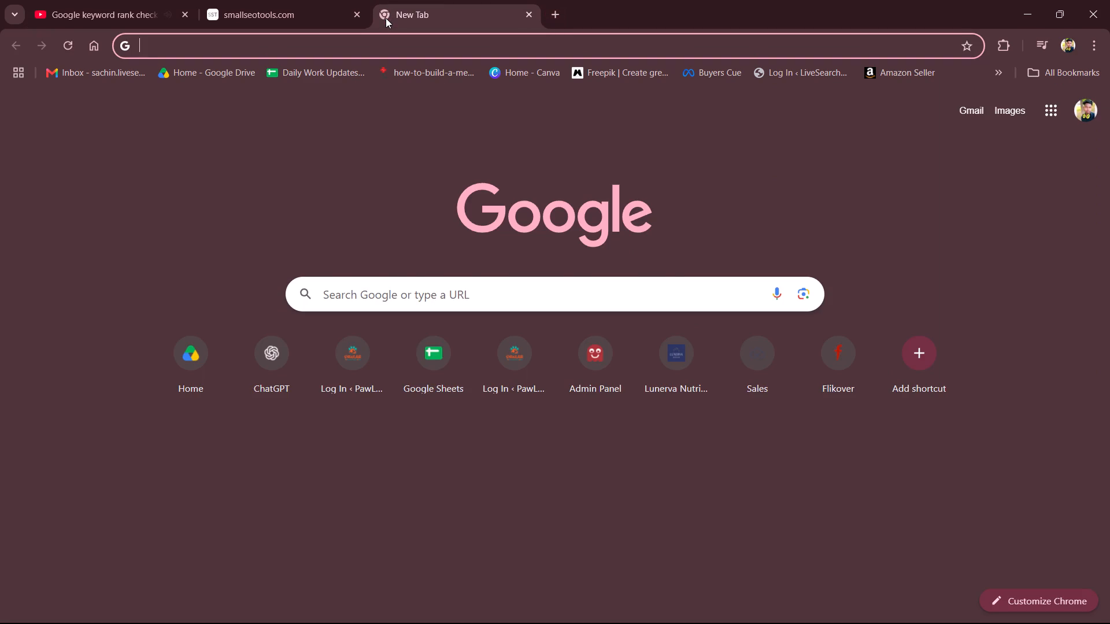
text(rank)
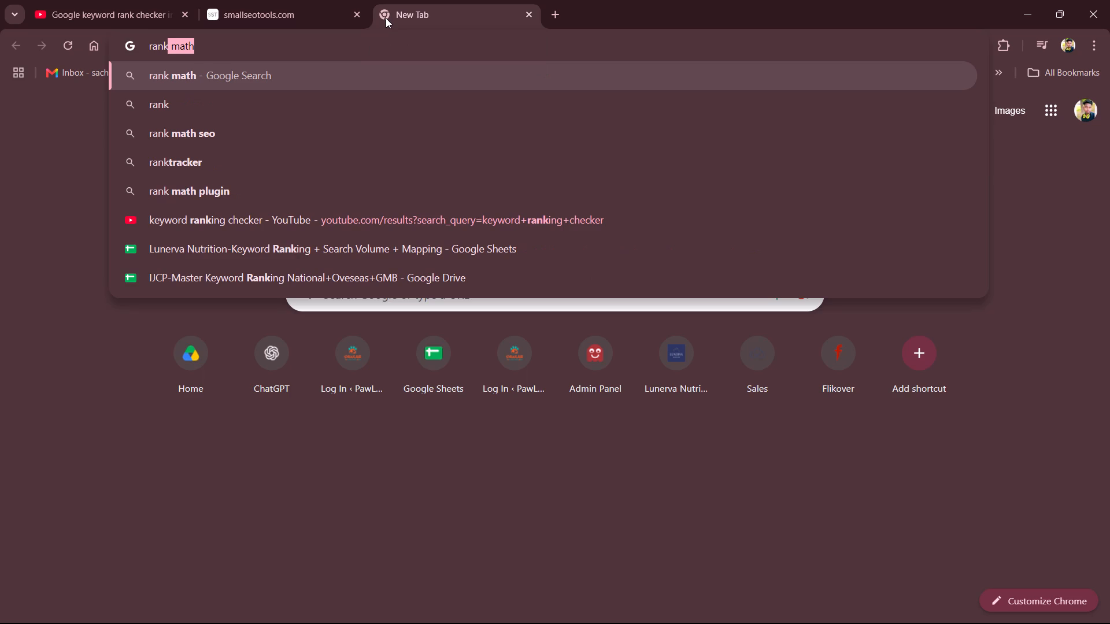
key(t)
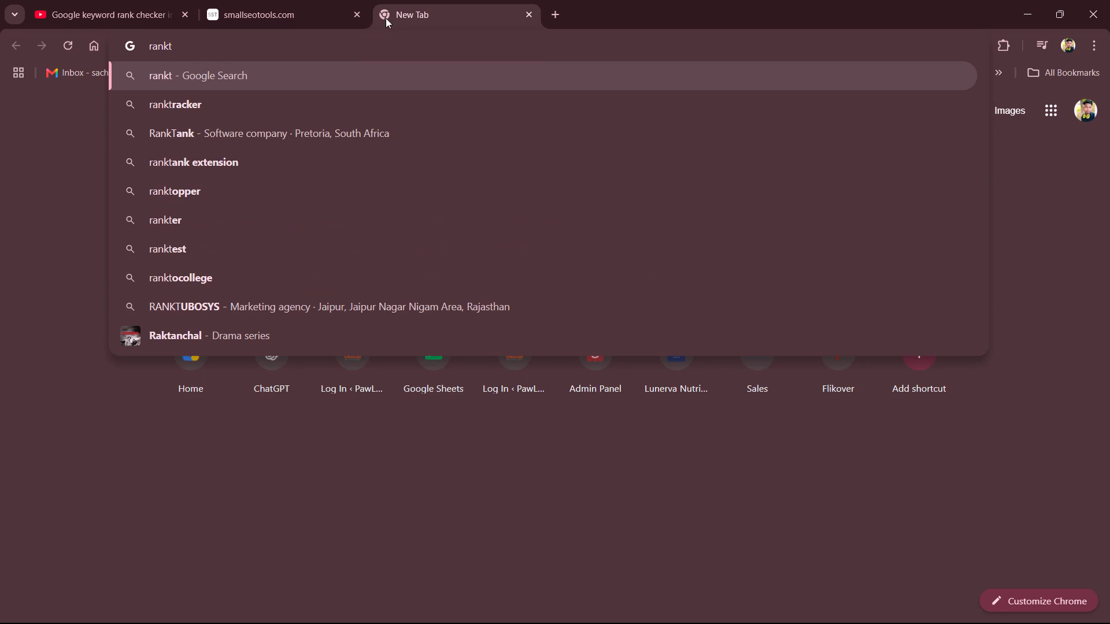
key(a)
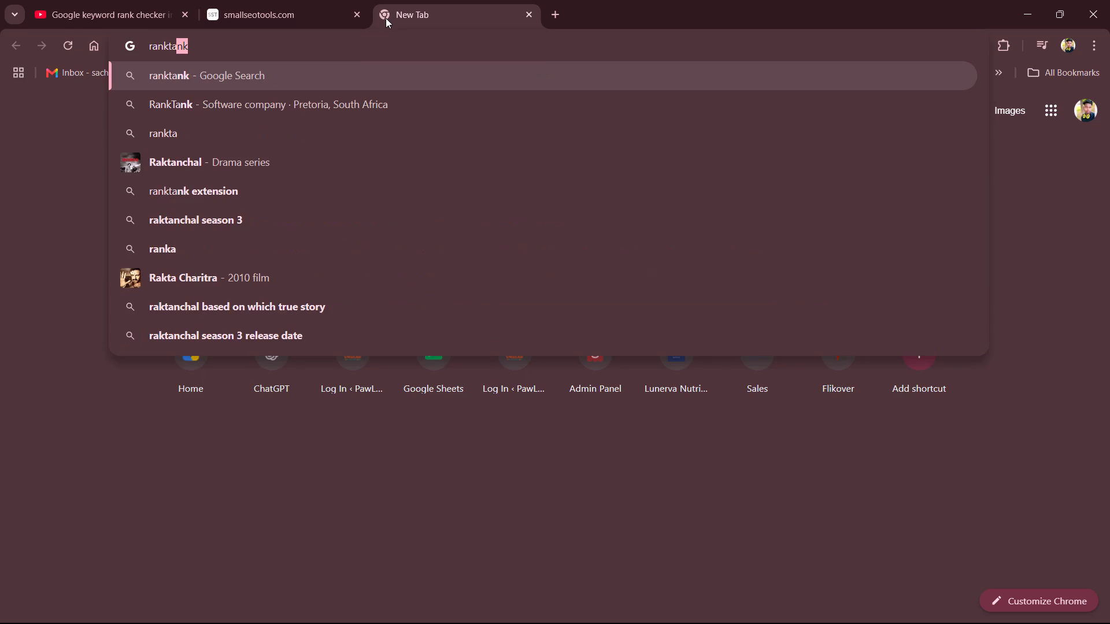
text(nk)
key(Return)
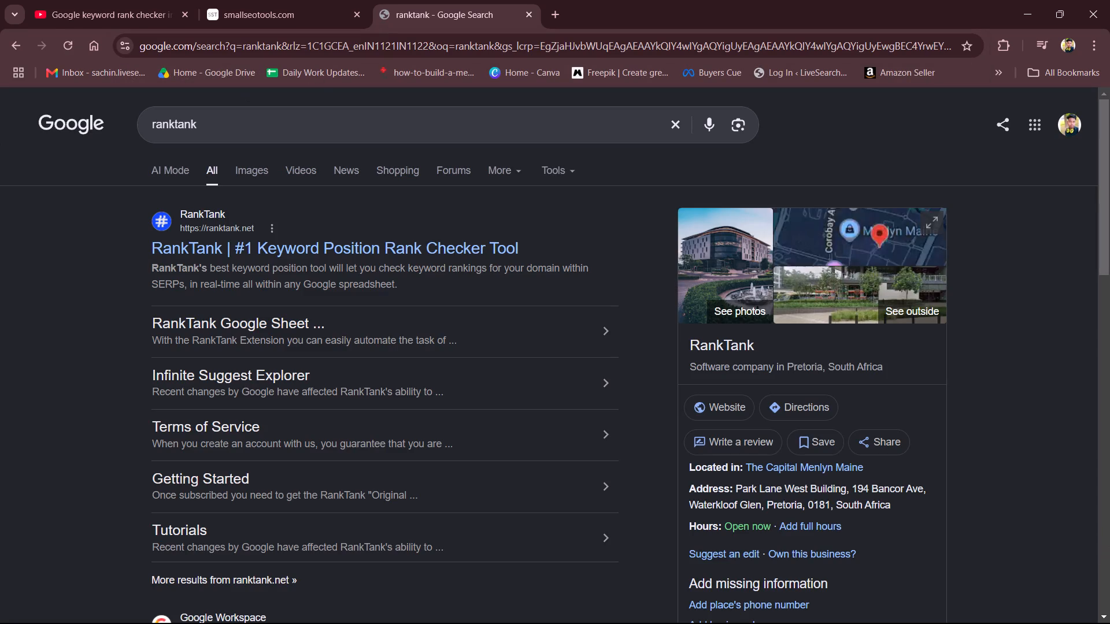
click(255, 253)
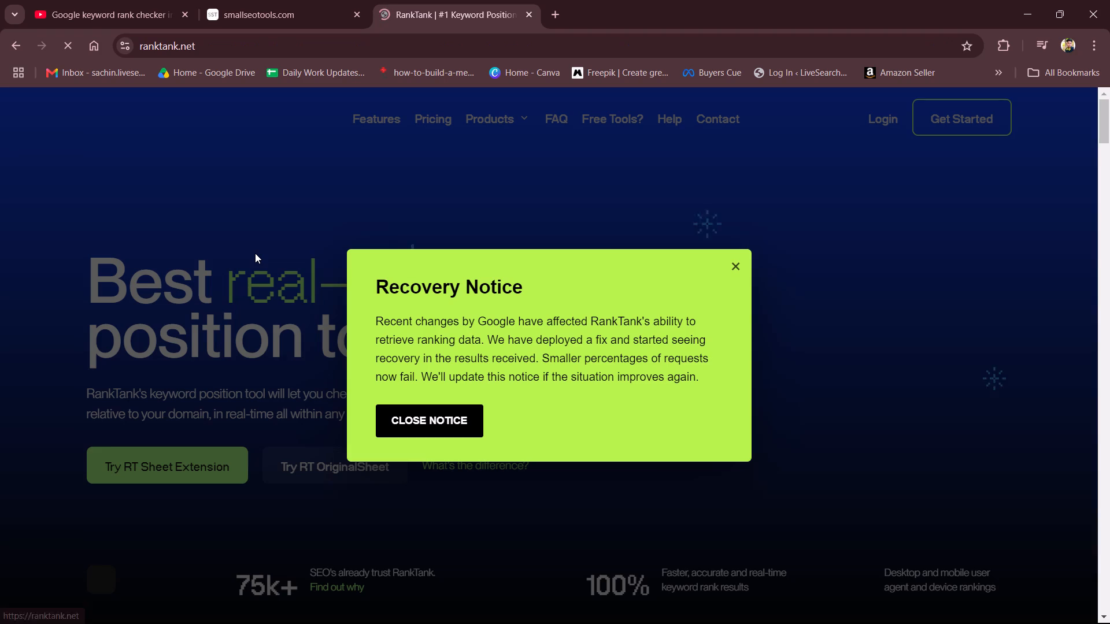
click(412, 426)
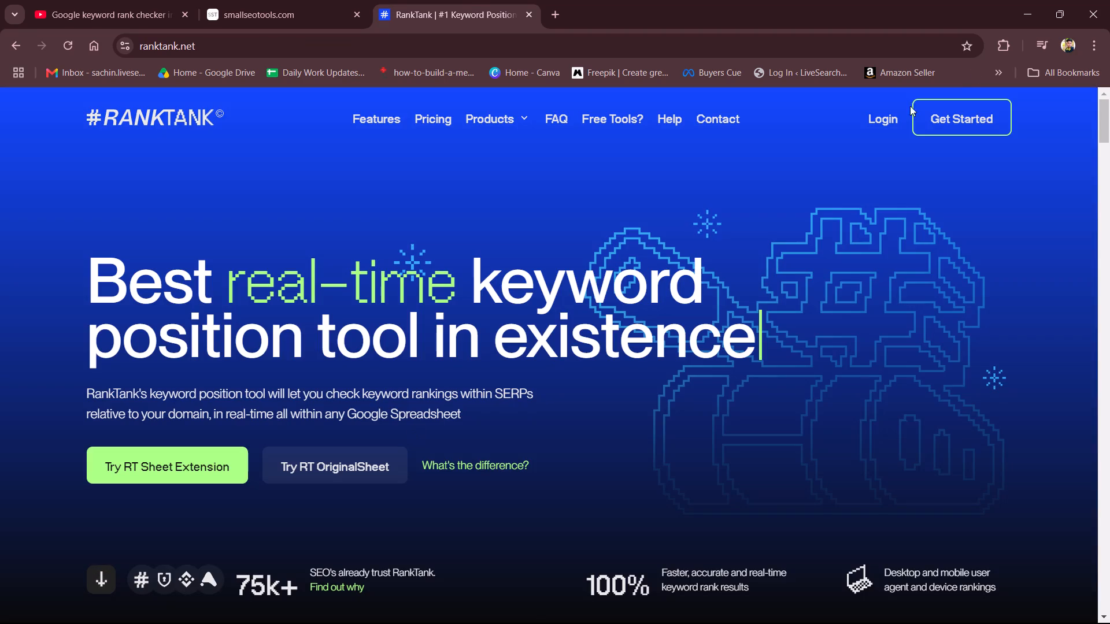
Inspect the RankTank site with the Wappalyzer extension and close its popup.
click(1000, 47)
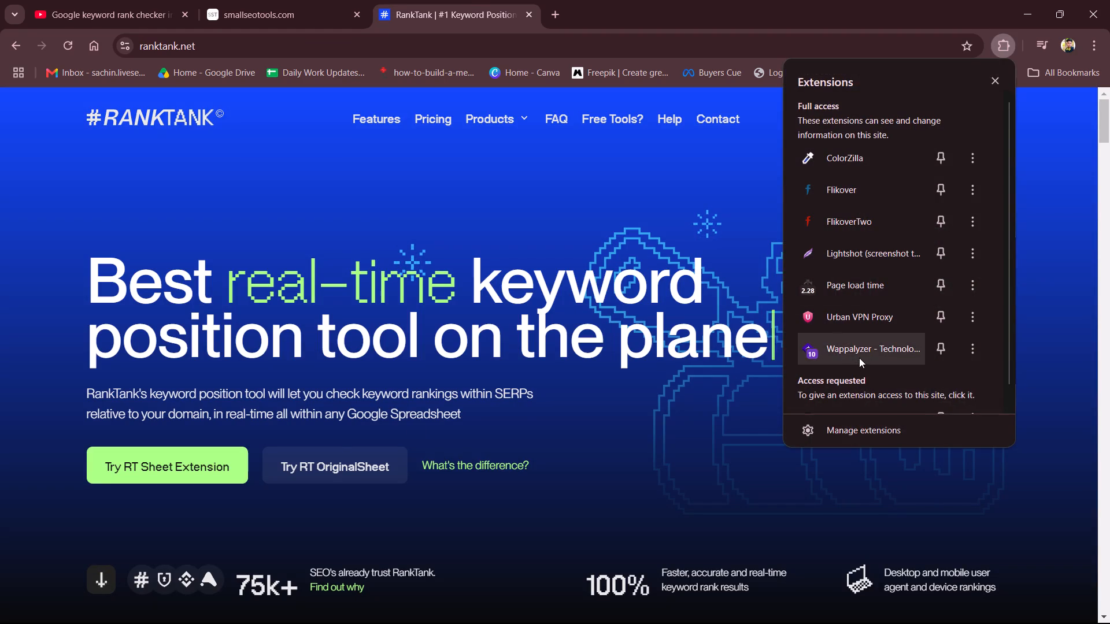
click(859, 358)
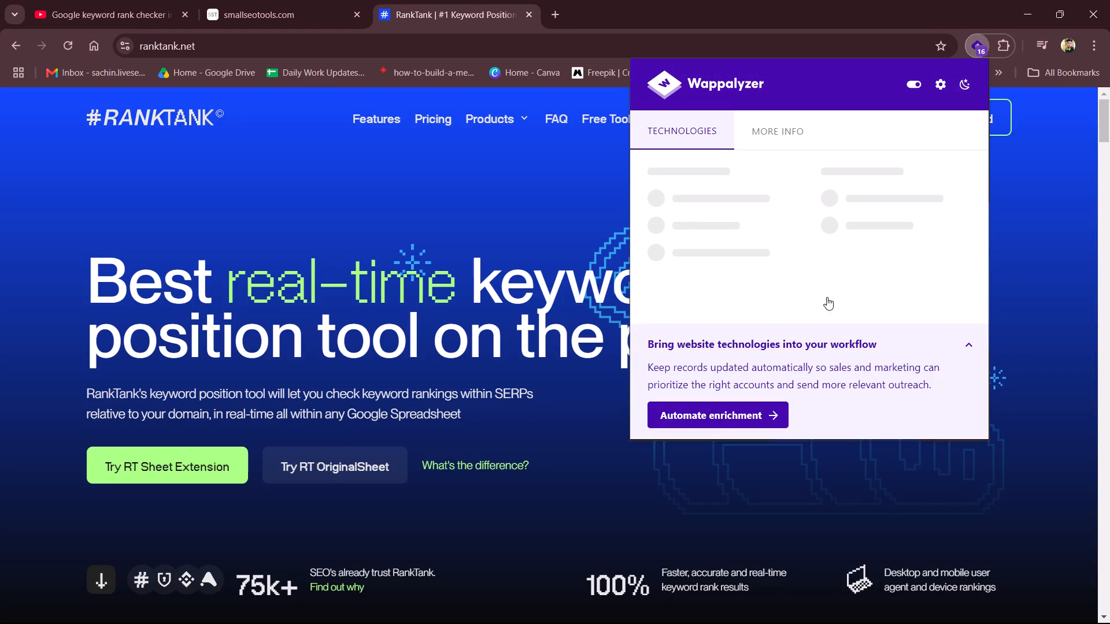
click(531, 262)
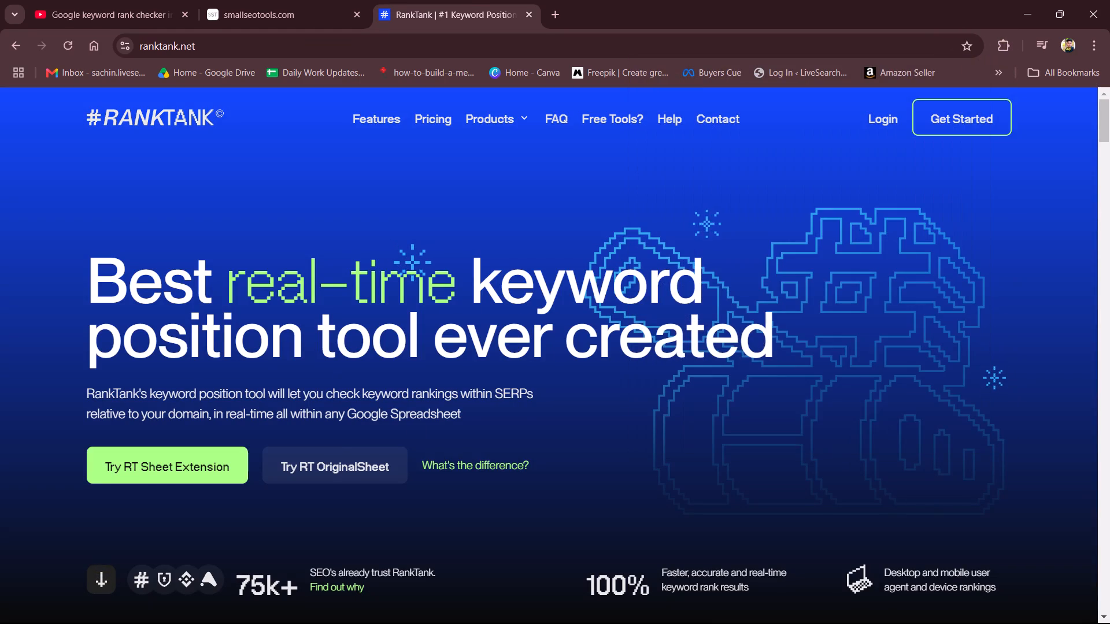
Open the link on the RankTank homepage for trying the RT Sheet Extension.
scroll(249, 418, down, 2)
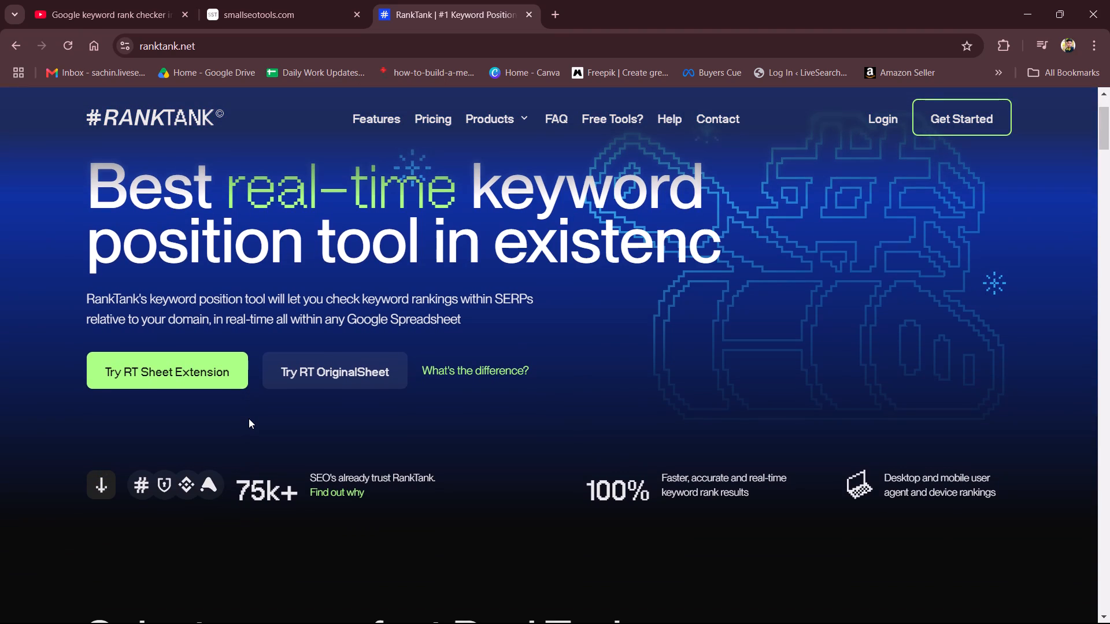
click(169, 375)
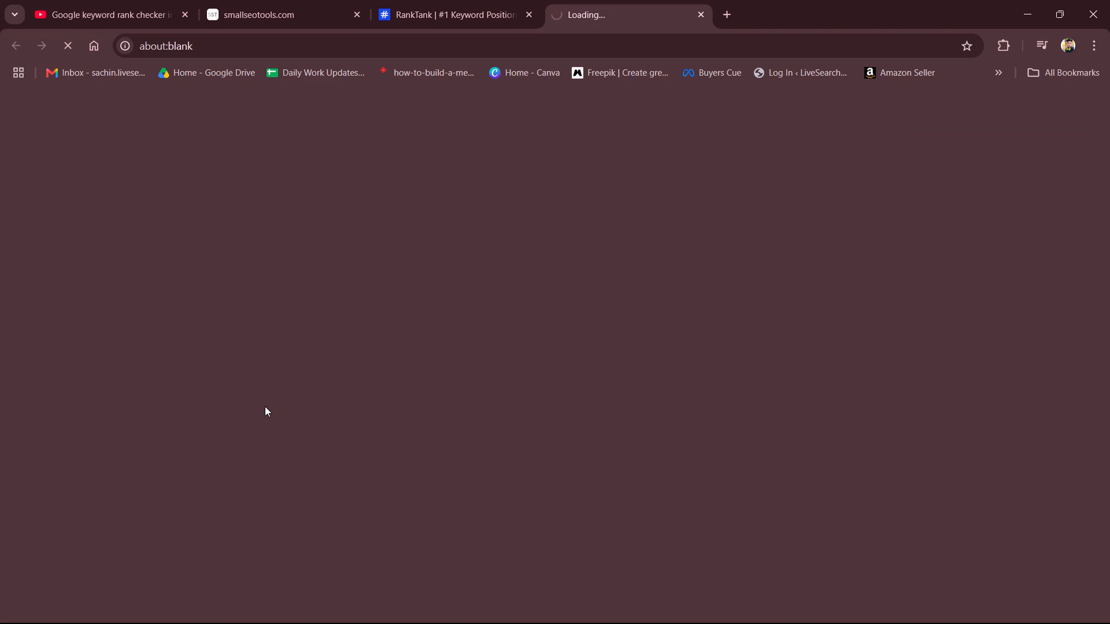
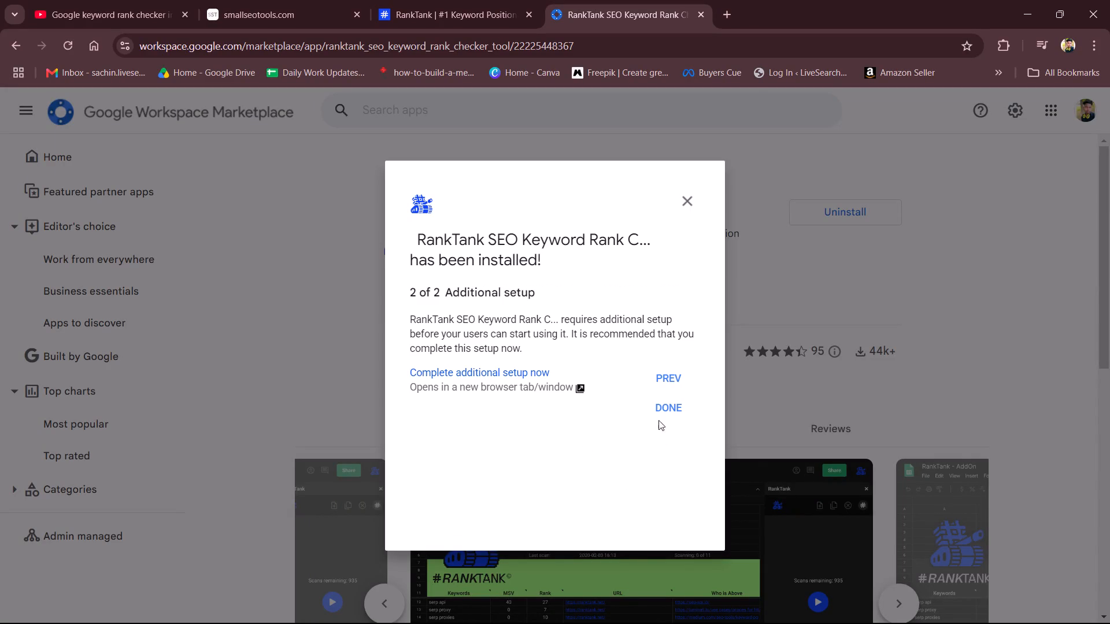
Finish the RankTank SEO Keyword Rank Checker installation and close its additional setup dialog.
click(668, 381)
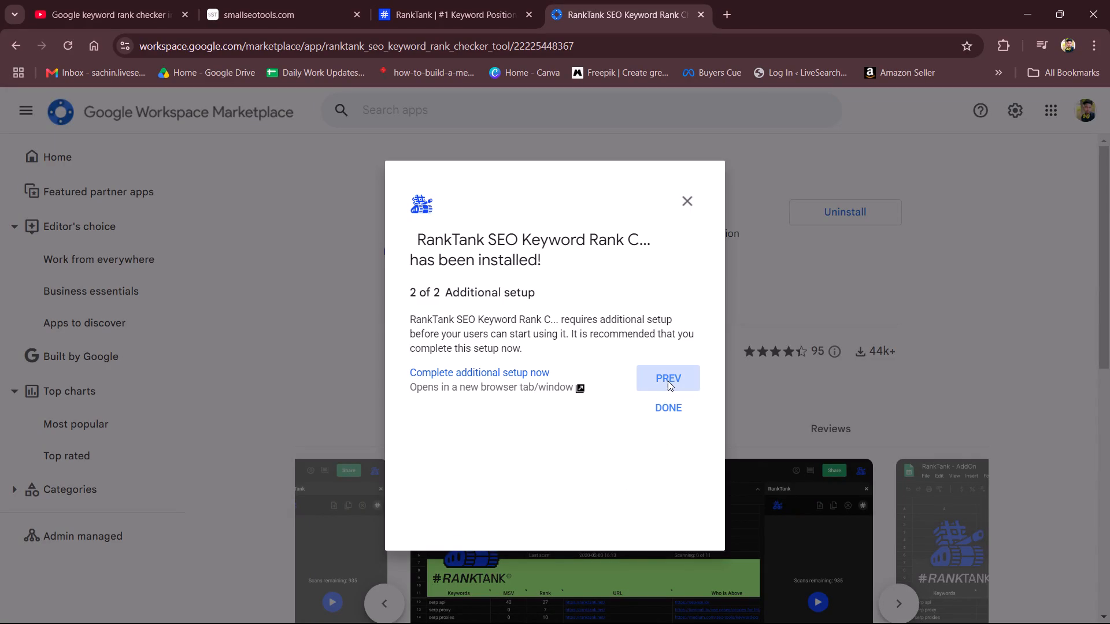
click(669, 524)
click(670, 404)
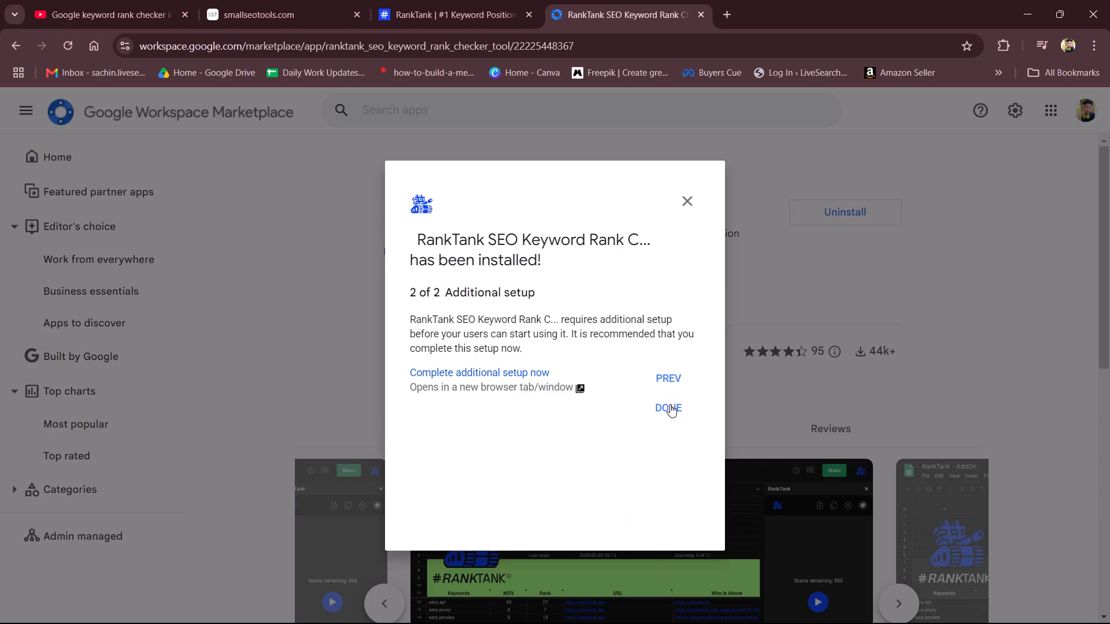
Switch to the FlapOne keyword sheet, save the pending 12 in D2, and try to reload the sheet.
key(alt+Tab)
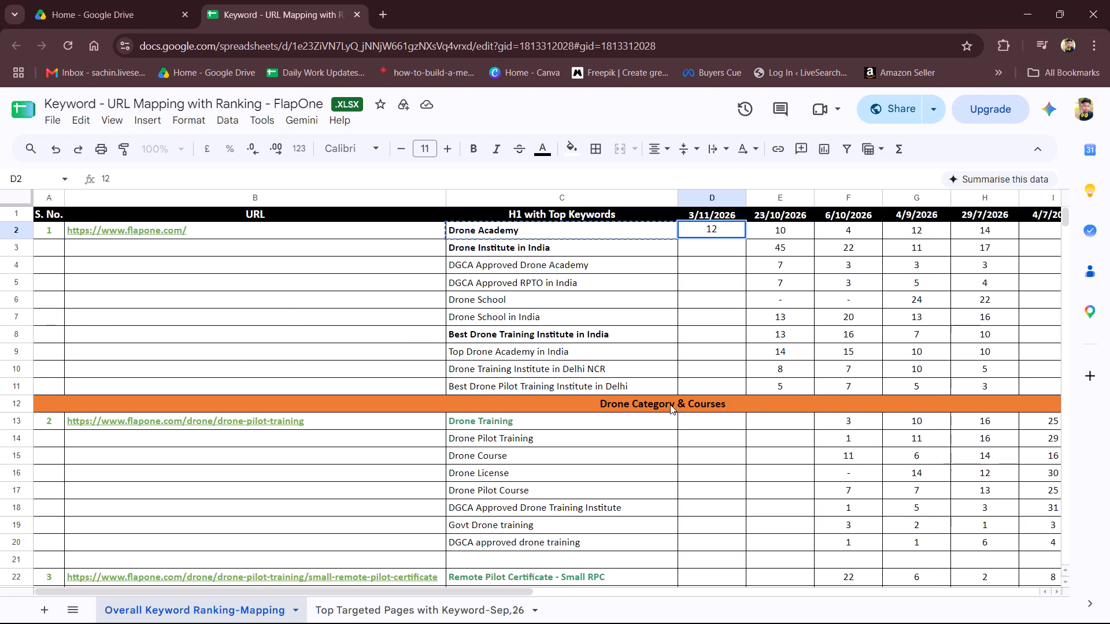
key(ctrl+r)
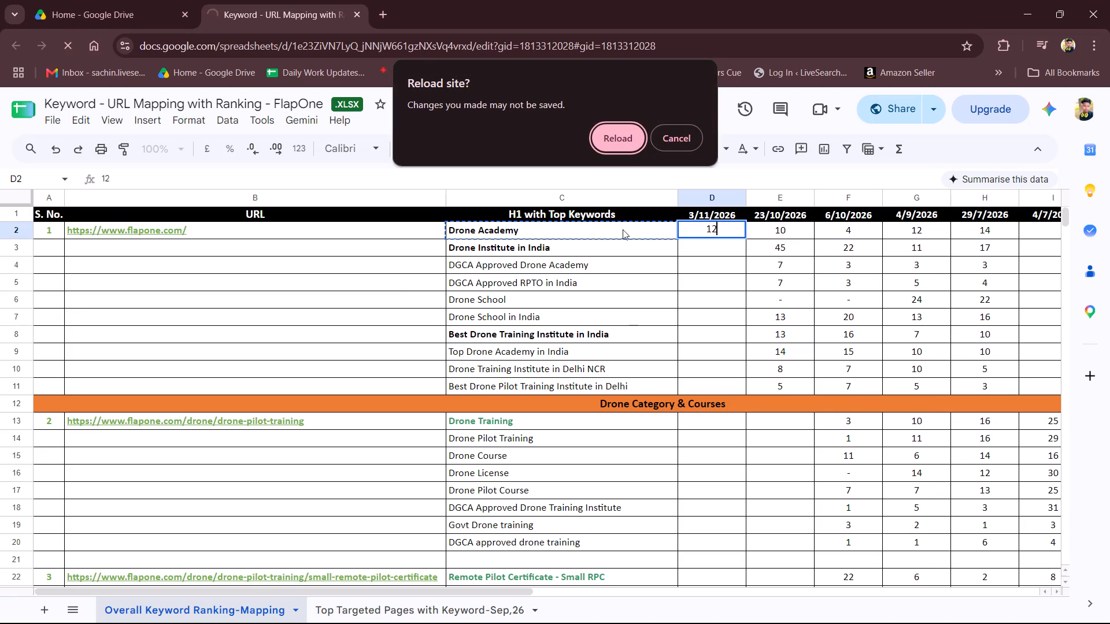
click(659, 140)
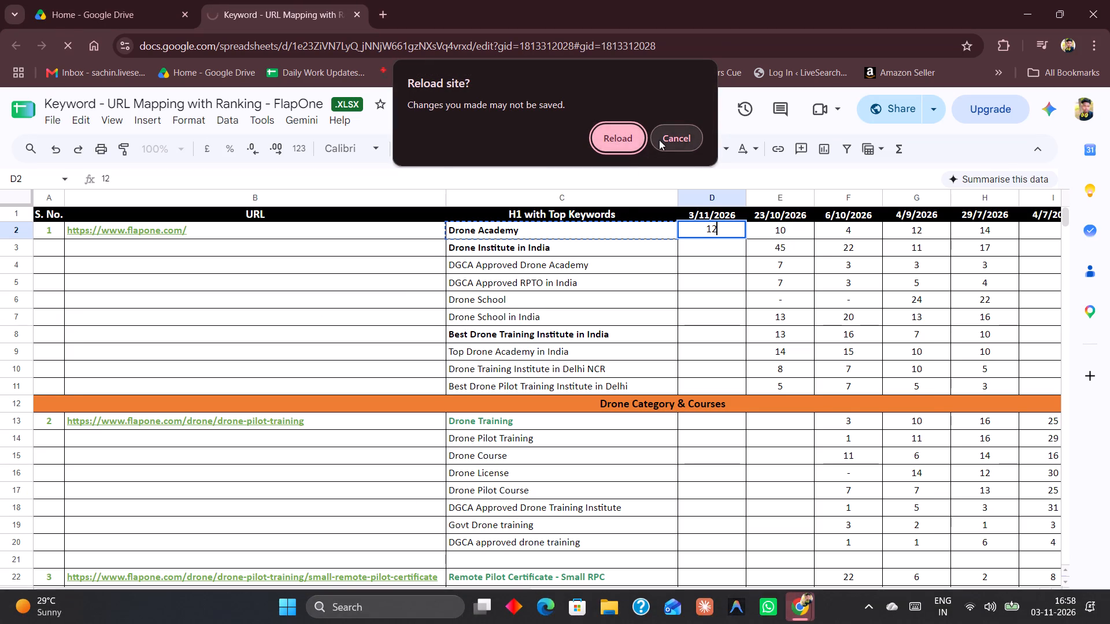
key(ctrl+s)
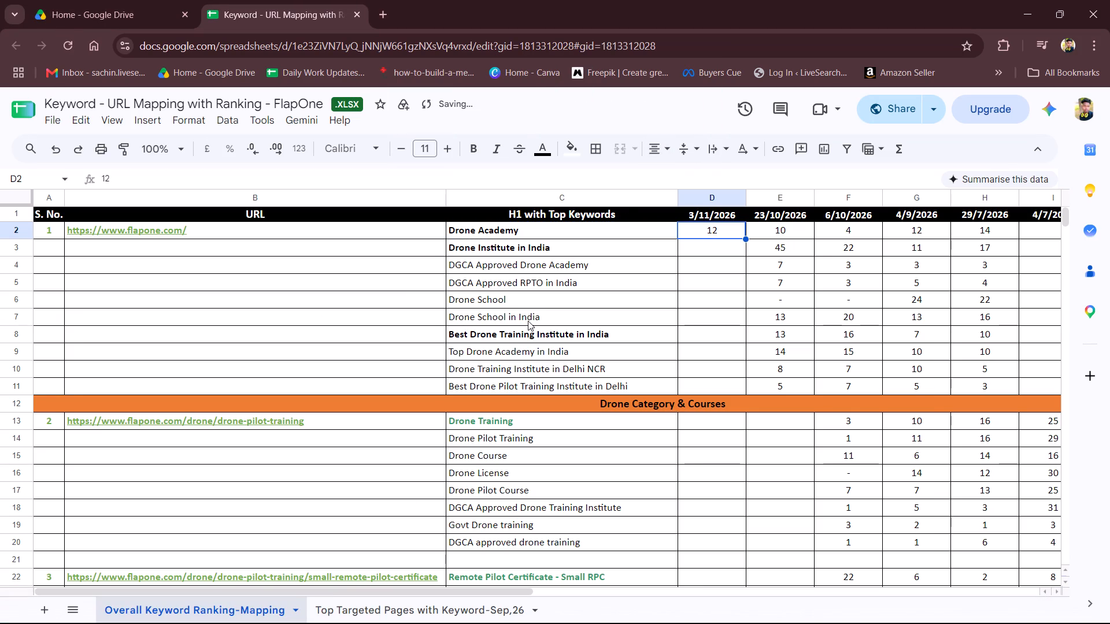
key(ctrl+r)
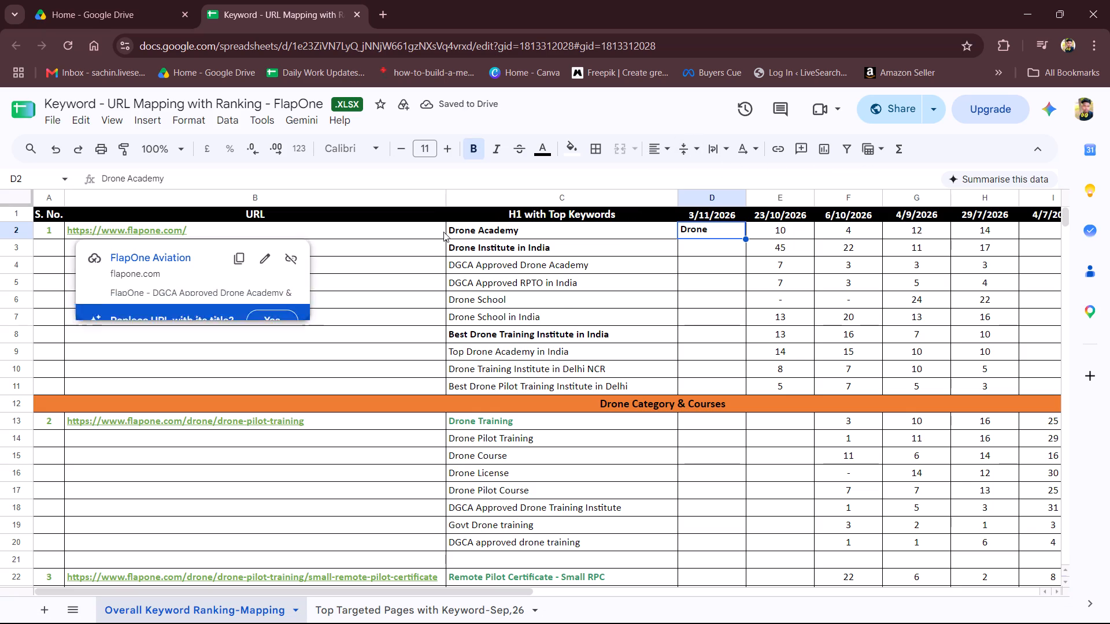
Examine the preview images on RankTank's Google Workspace Marketplace page for how the add-on is used.
key(alt+Tab)
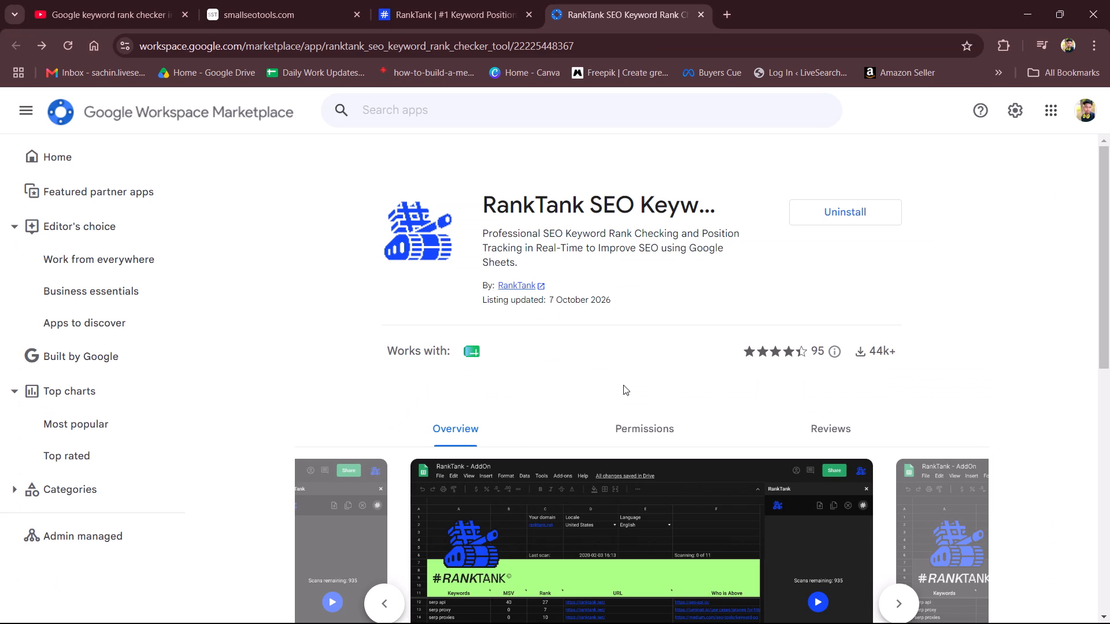
scroll(696, 382, down, 3)
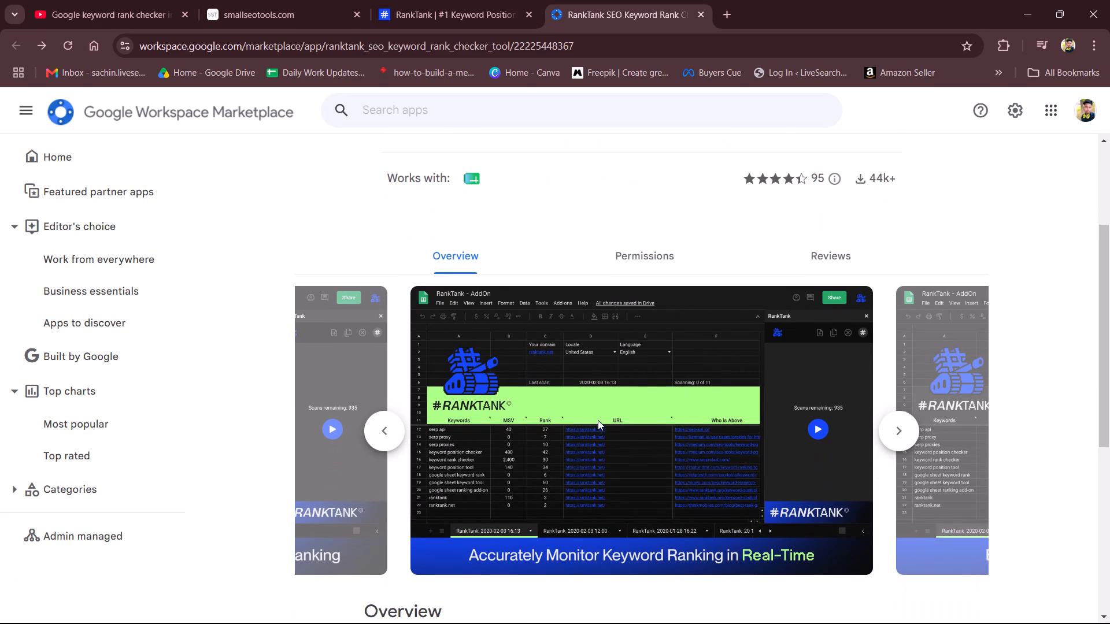
click(602, 444)
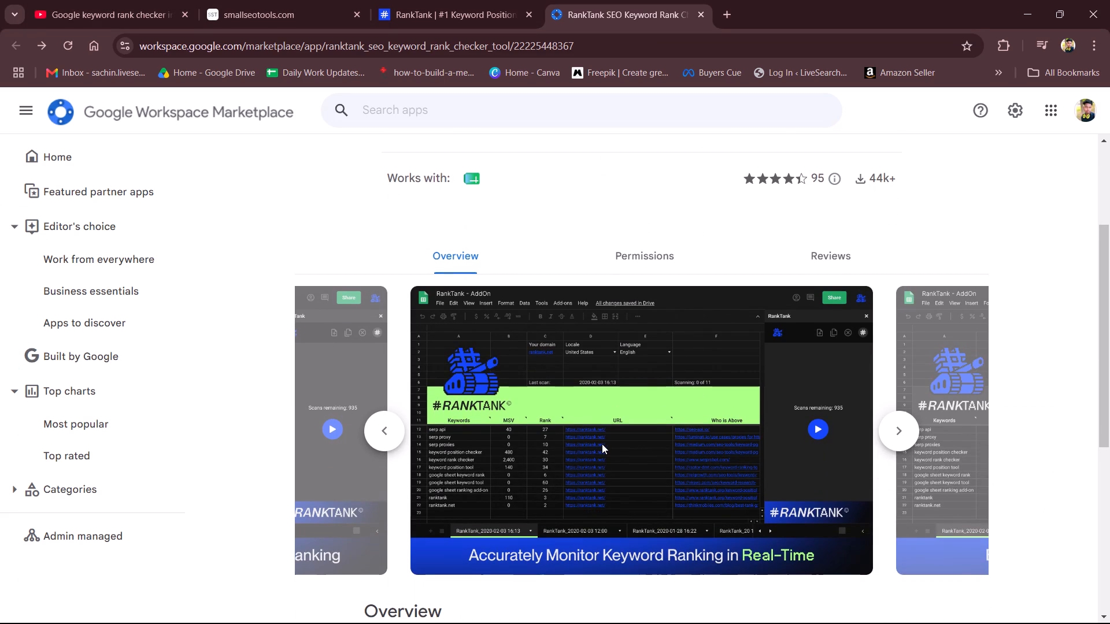
triple_click(602, 444)
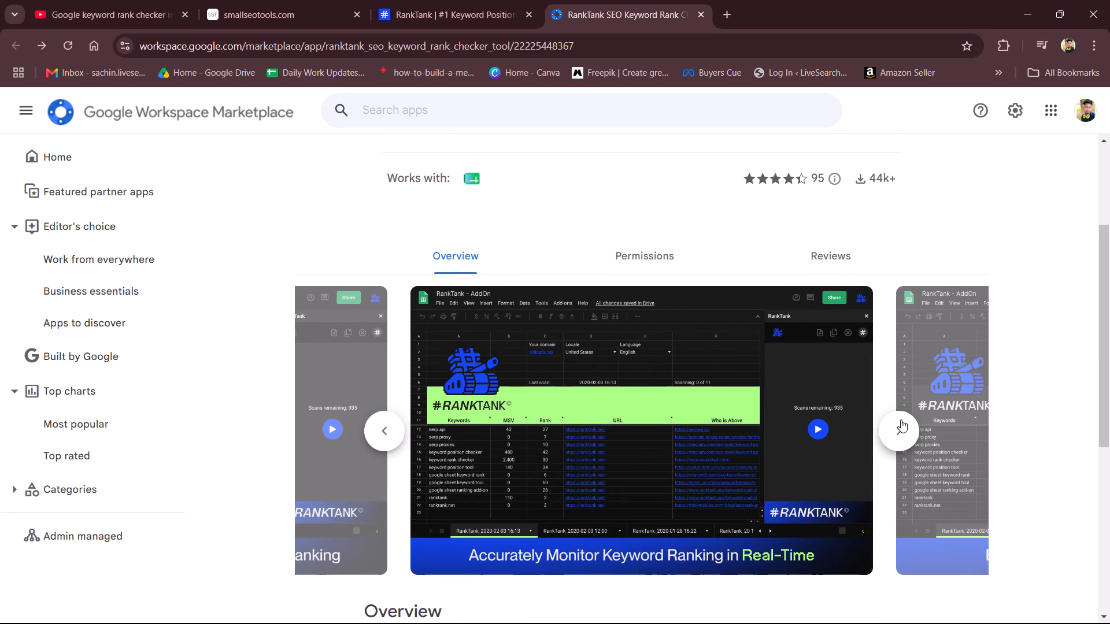
click(899, 429)
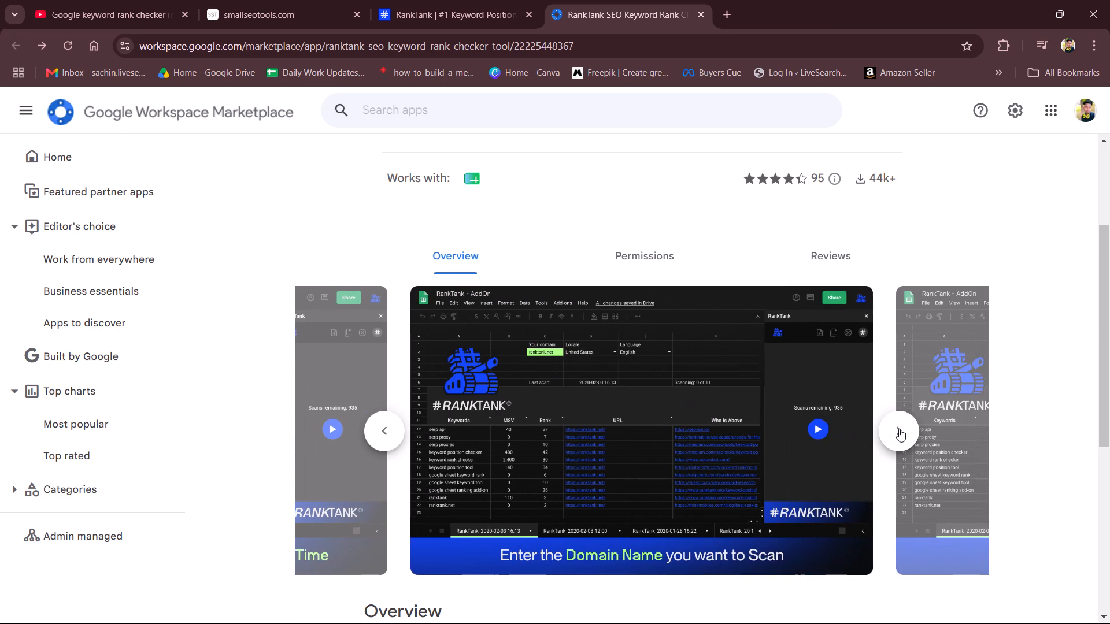
click(899, 429)
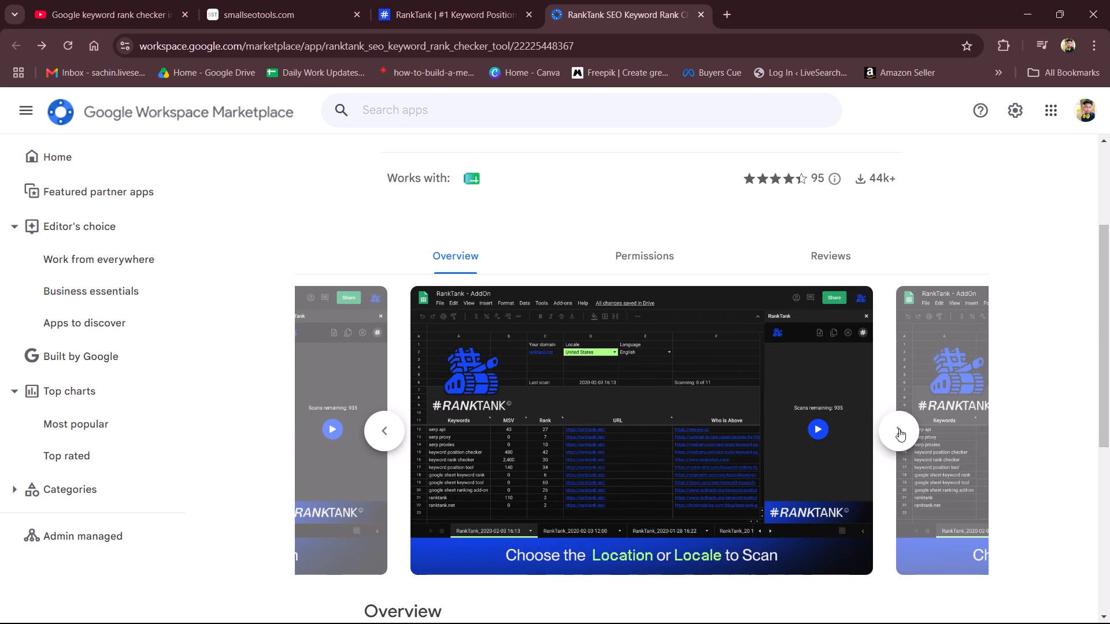
click(899, 429)
click(899, 429)
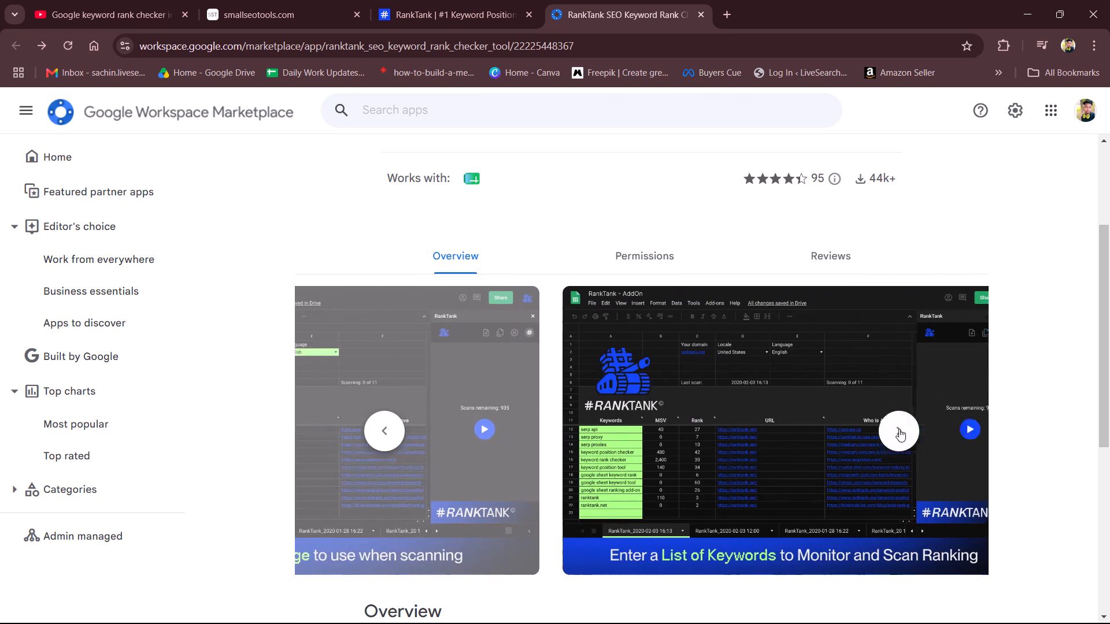
click(899, 429)
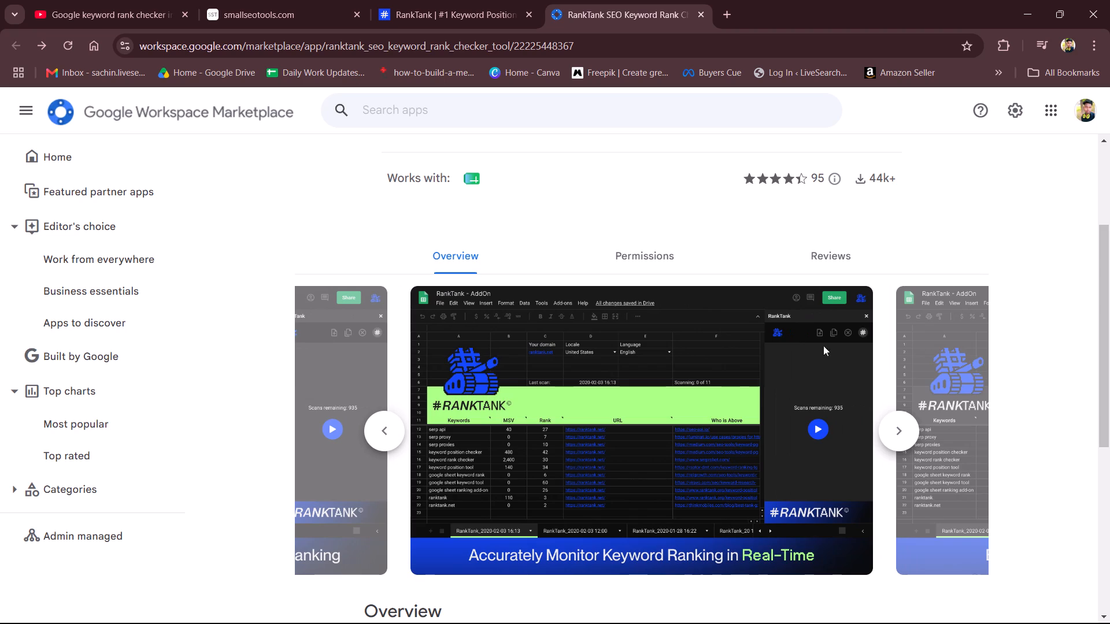
Look for RankTank in the FlapOne sheet's commands and its add-on marketplace, checking the available filters, and close the marketplace.
key(alt+Tab)
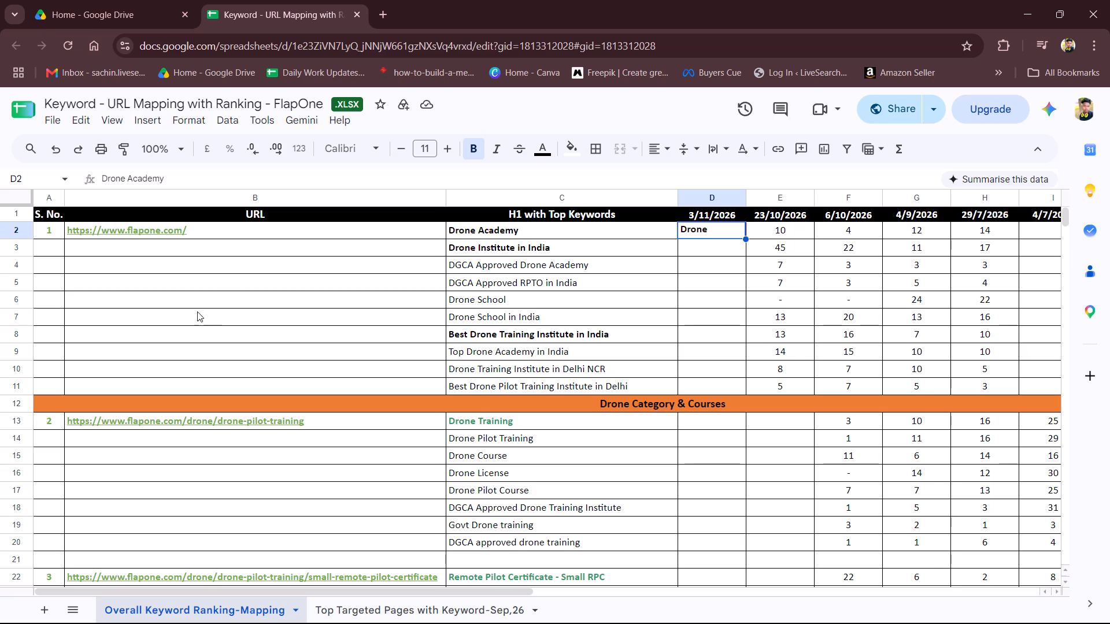
click(143, 118)
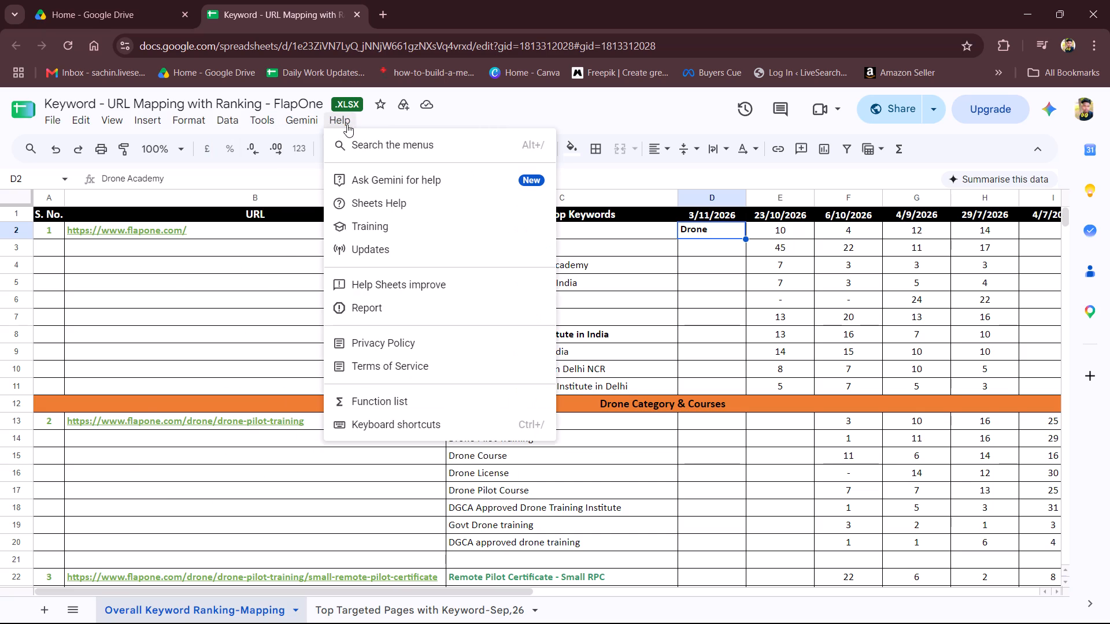
click(1086, 377)
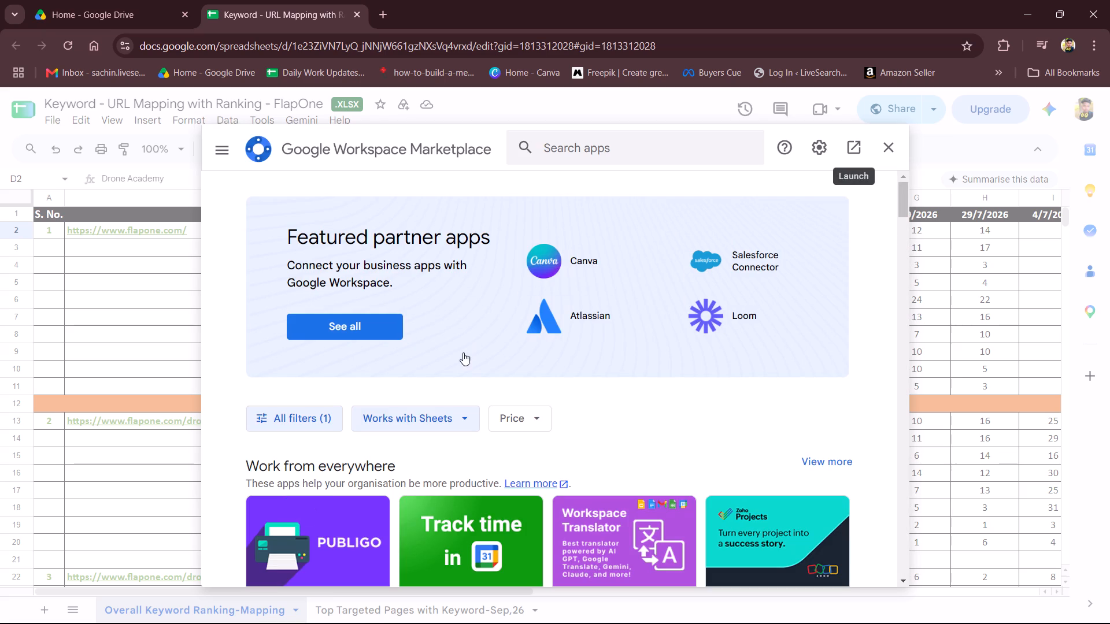
scroll(506, 386, down, 4)
scroll(579, 389, down, 1)
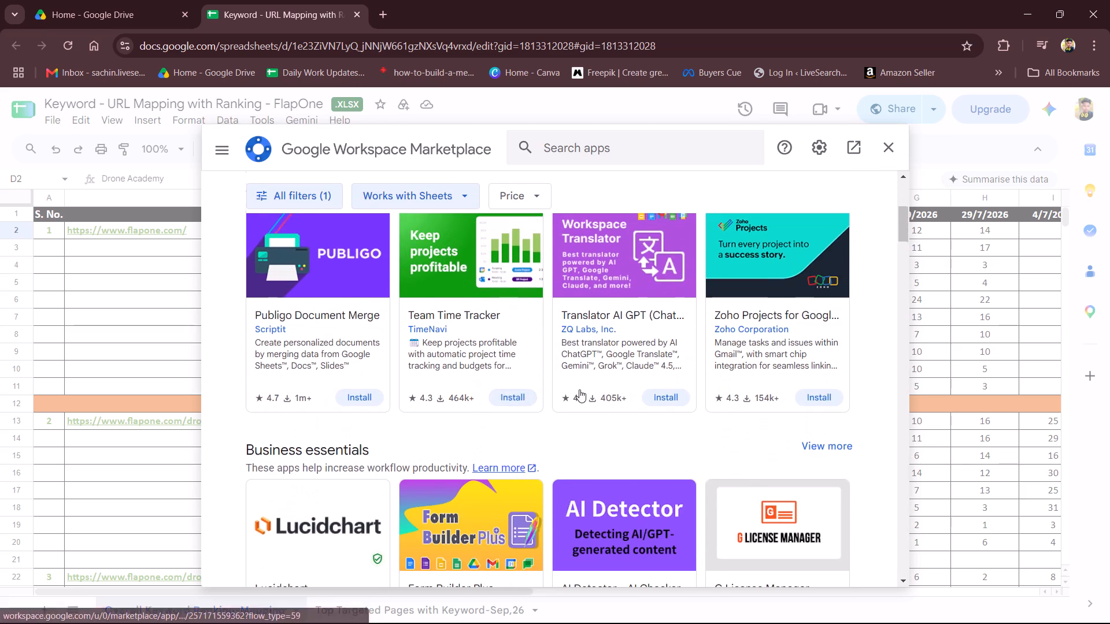
scroll(579, 390, down, 5)
scroll(579, 389, up, 1)
scroll(579, 389, down, 6)
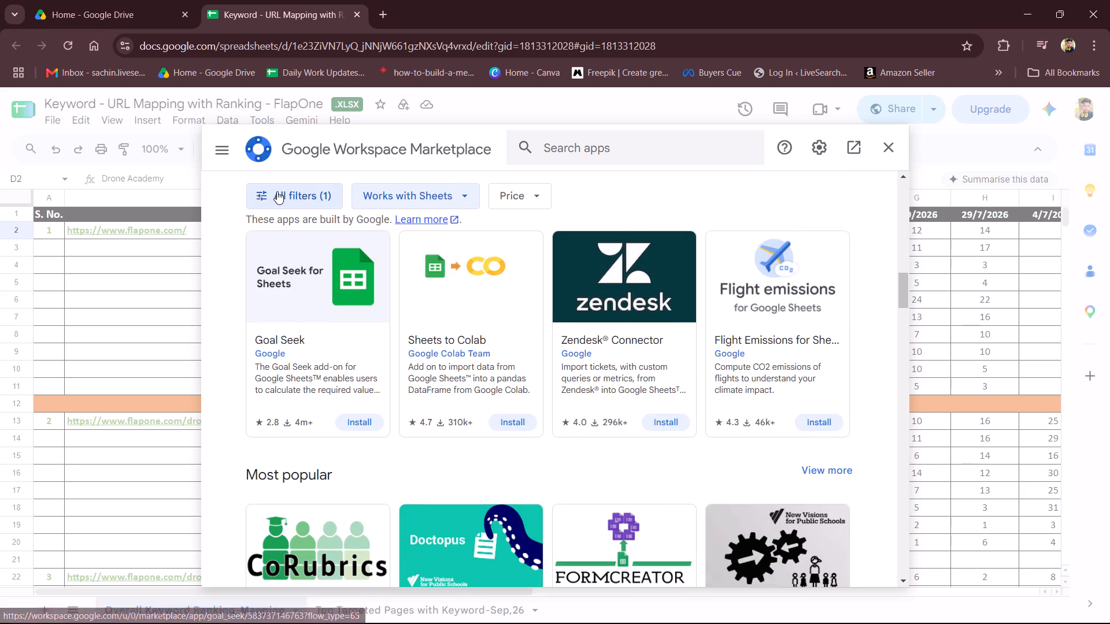
click(277, 191)
click(399, 191)
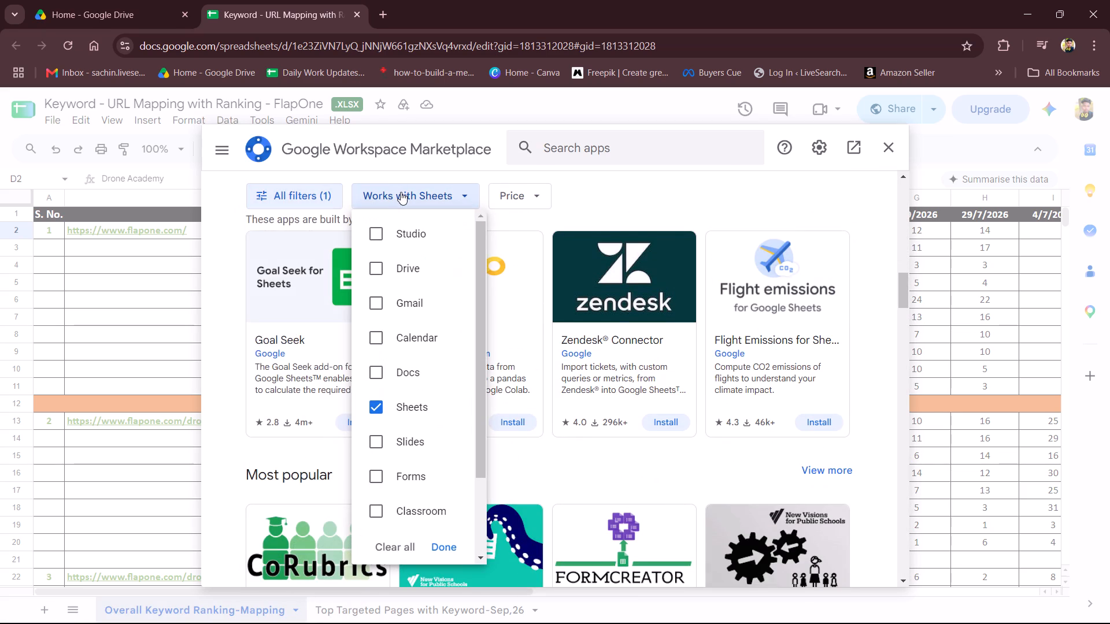
click(254, 193)
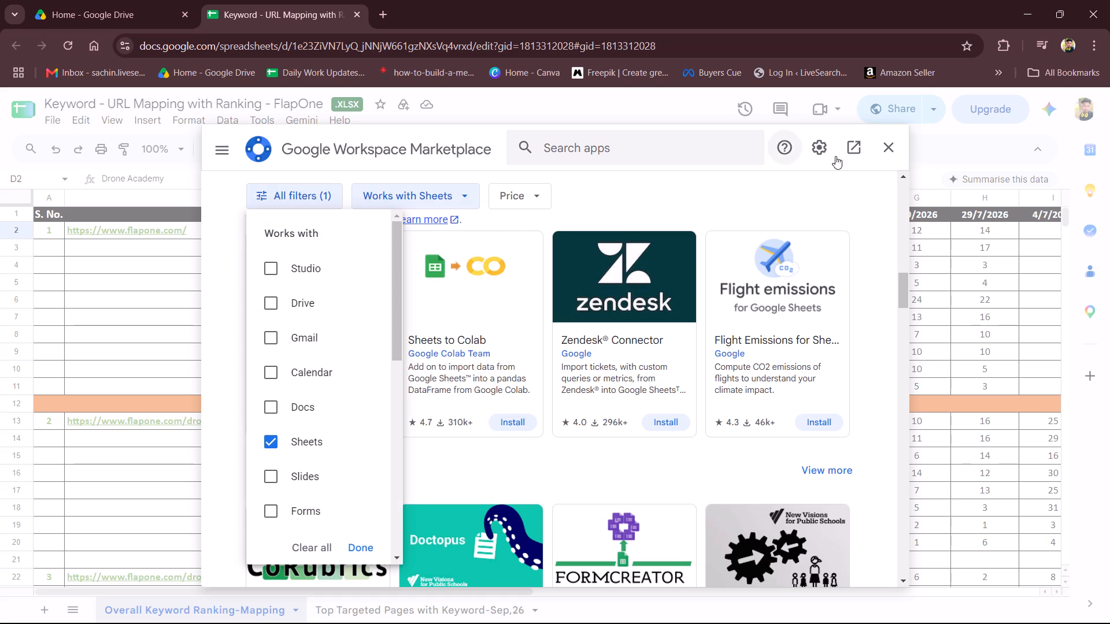
click(891, 145)
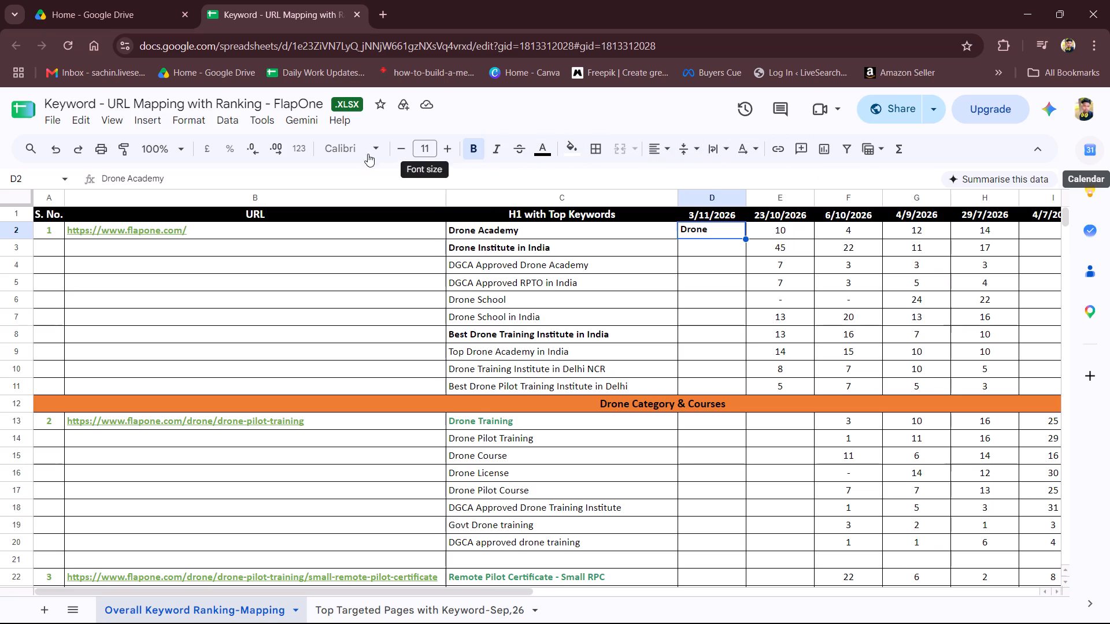
Look through the FlapOne sheet's function list for a RankTank option and close it.
click(1028, 155)
click(1074, 103)
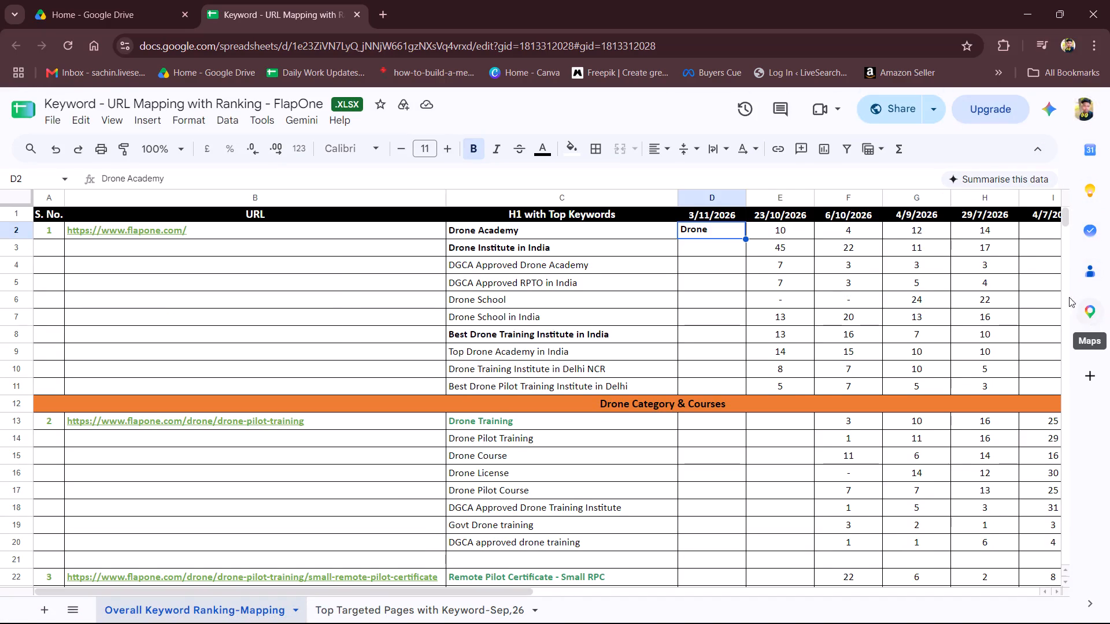
click(893, 150)
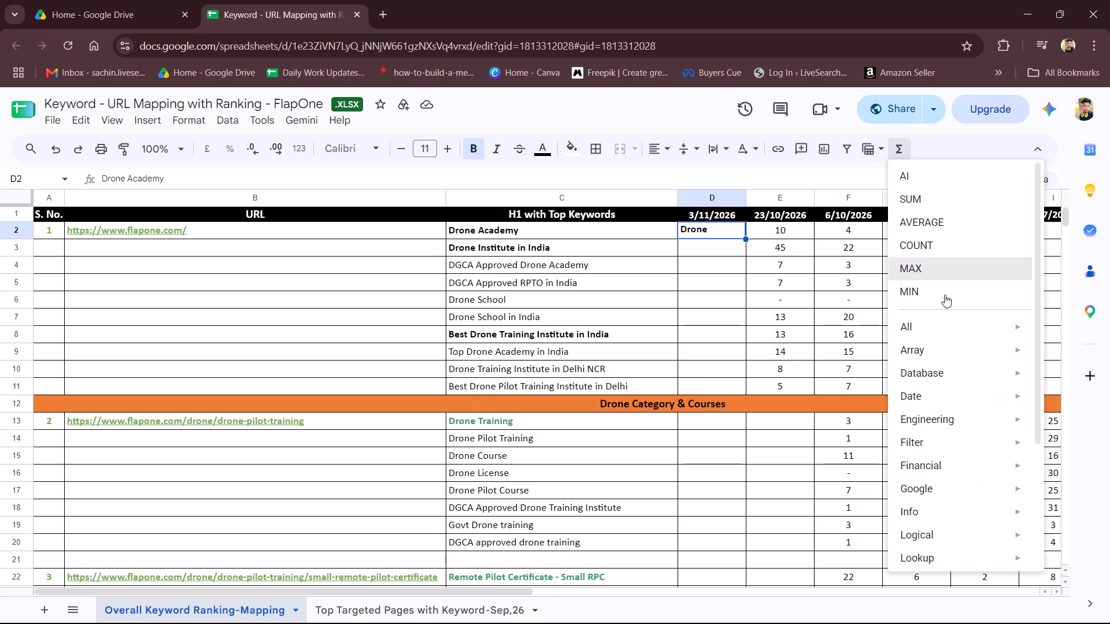
scroll(942, 321, down, 7)
scroll(942, 333, up, 1)
scroll(942, 332, down, 2)
scroll(942, 331, up, 2)
scroll(934, 313, down, 1)
click(973, 143)
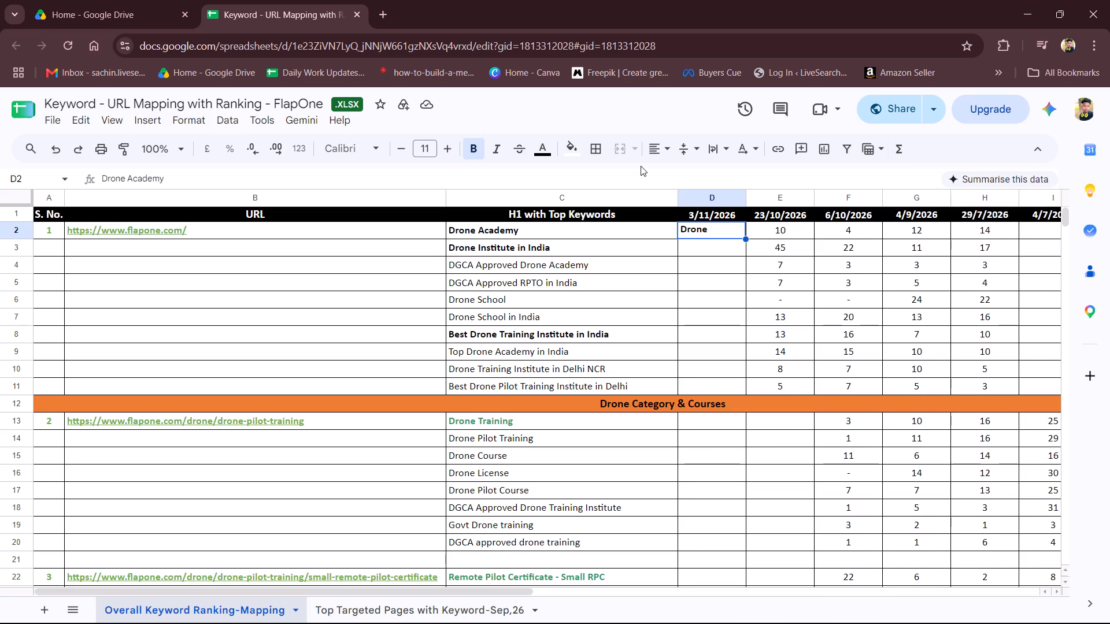
Return to the YouTube Short and play ahead to its RankTank demonstration in Google Sheets, then pause it.
key(alt+Tab)
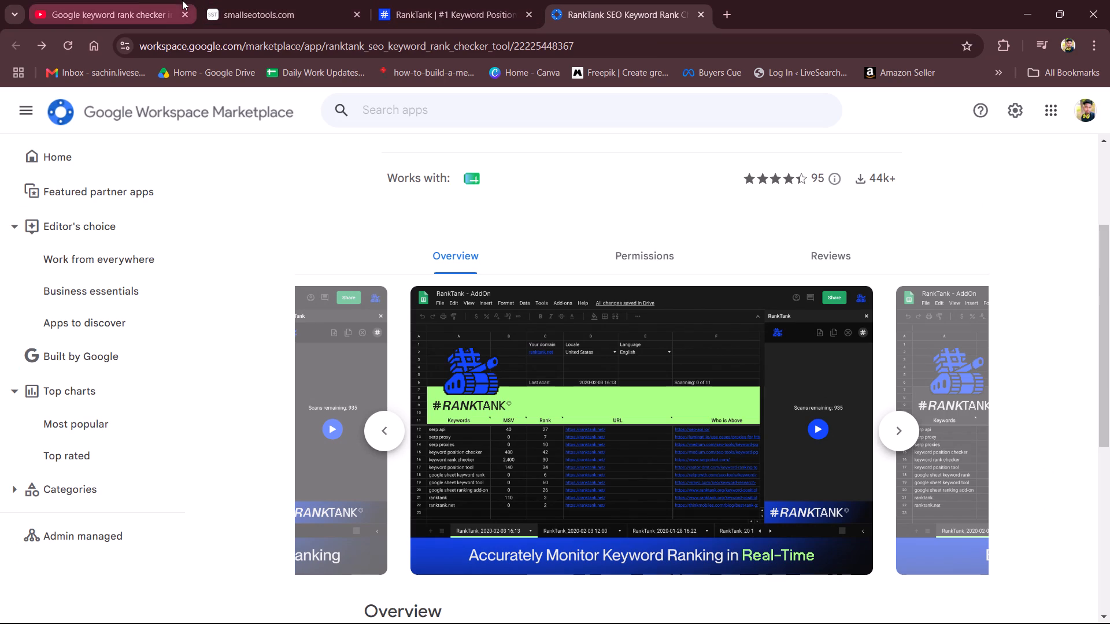
click(142, 0)
click(458, 359)
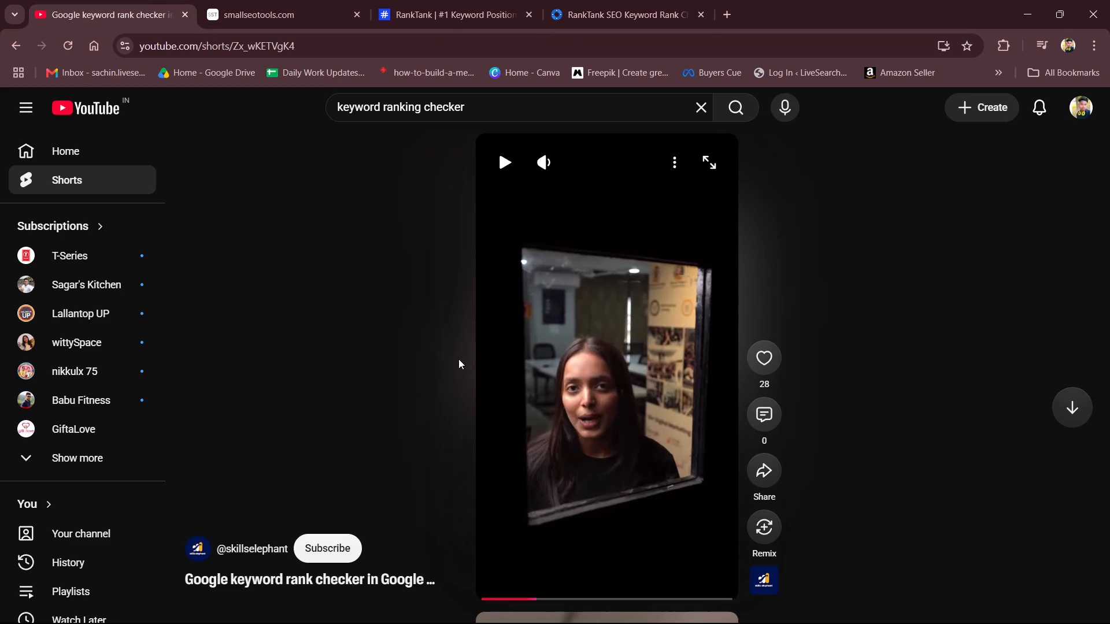
click(563, 351)
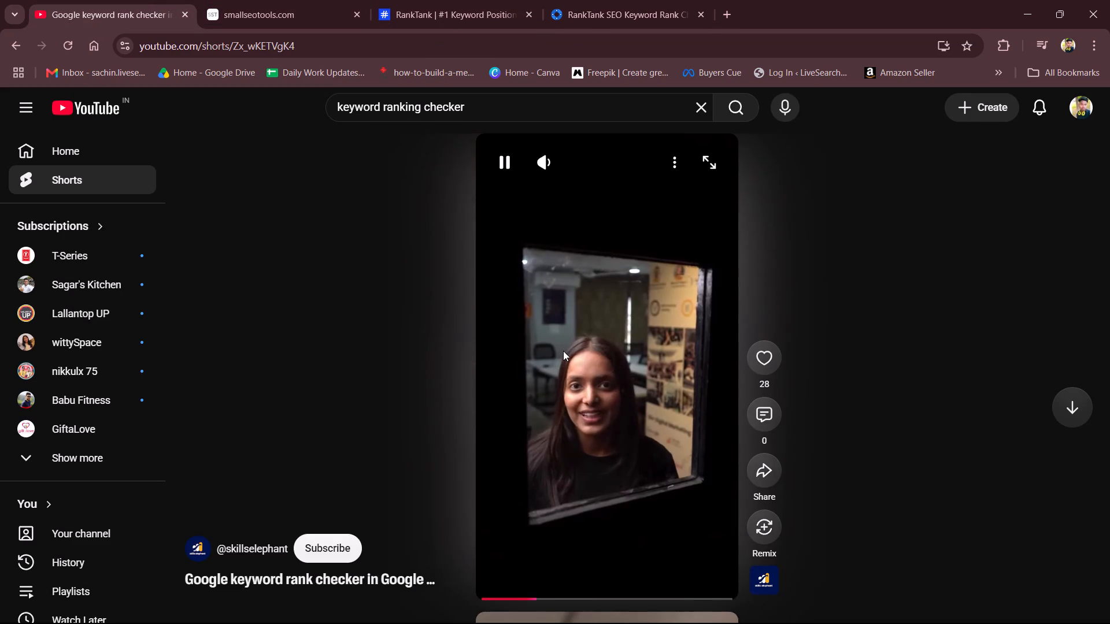
key(Right)
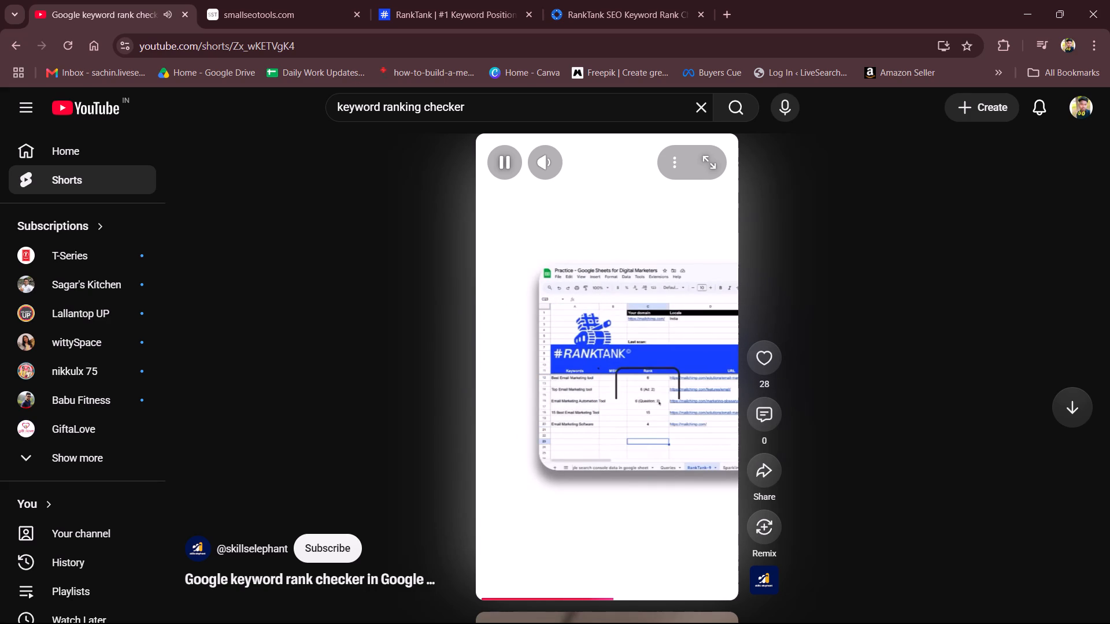
key(space)
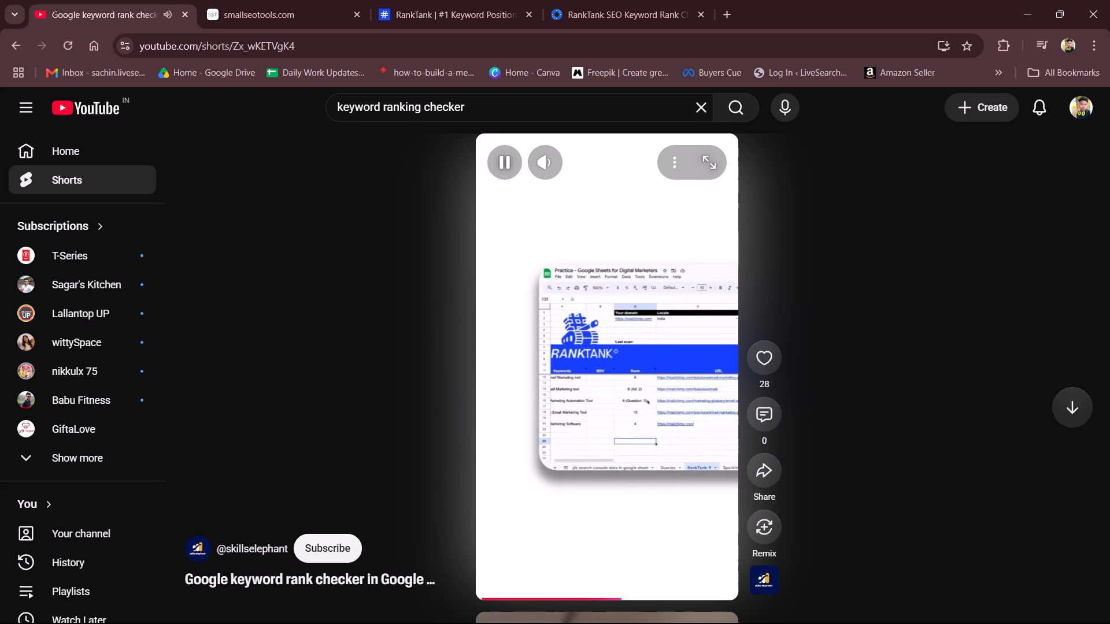
In the FlapOne sheet, set the 3/11/2026 ranking for Drone Academy to 12.
key(alt+Tab)
click(709, 217)
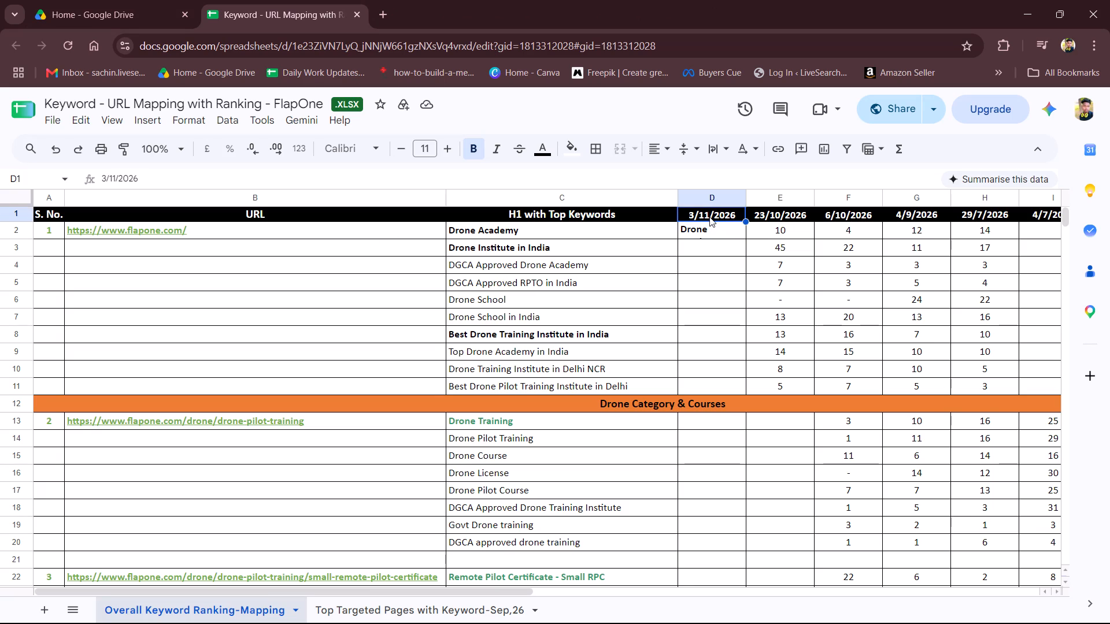
click(702, 230)
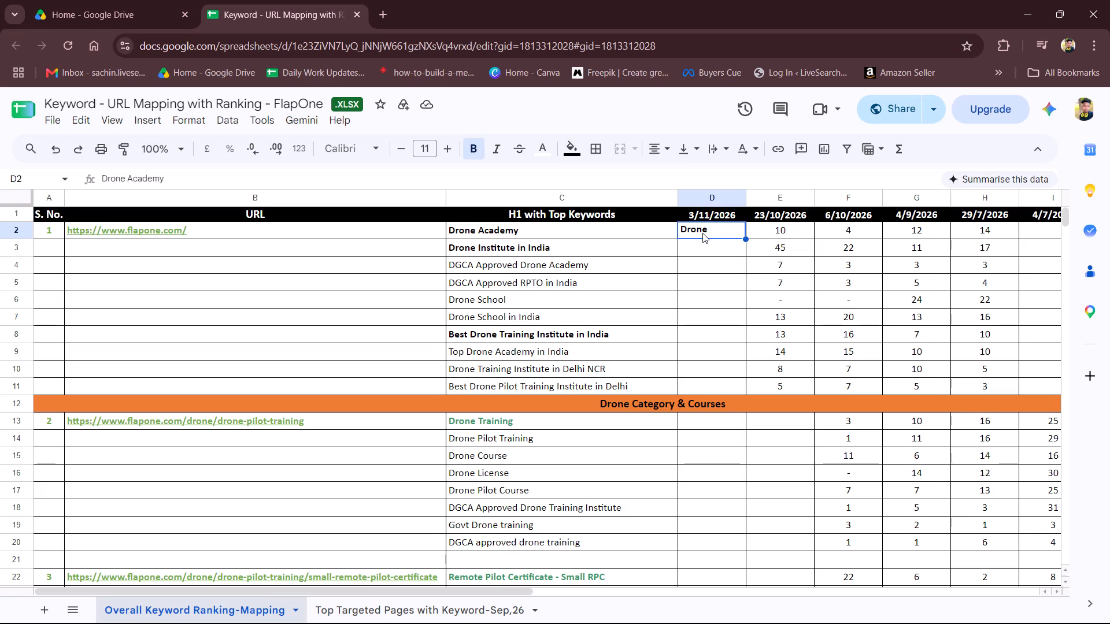
text(12)
key(Return)
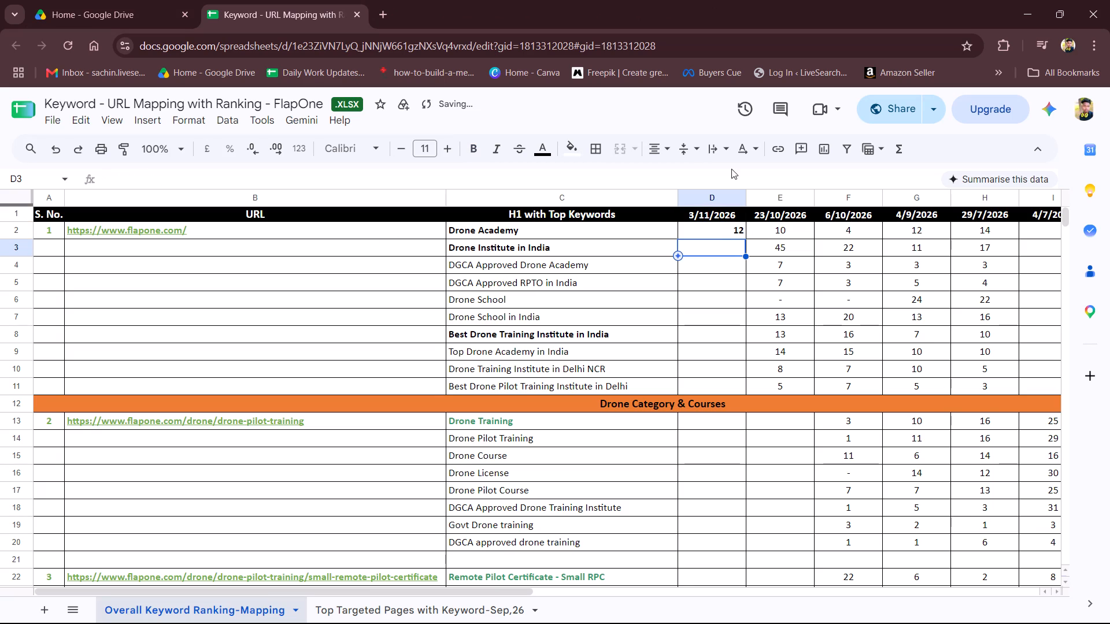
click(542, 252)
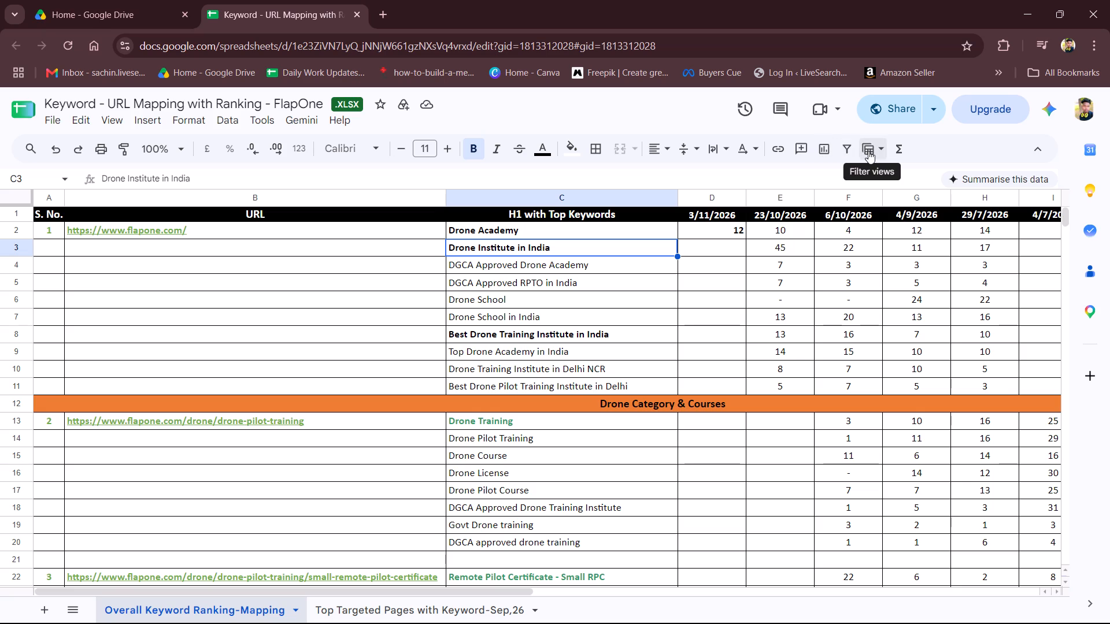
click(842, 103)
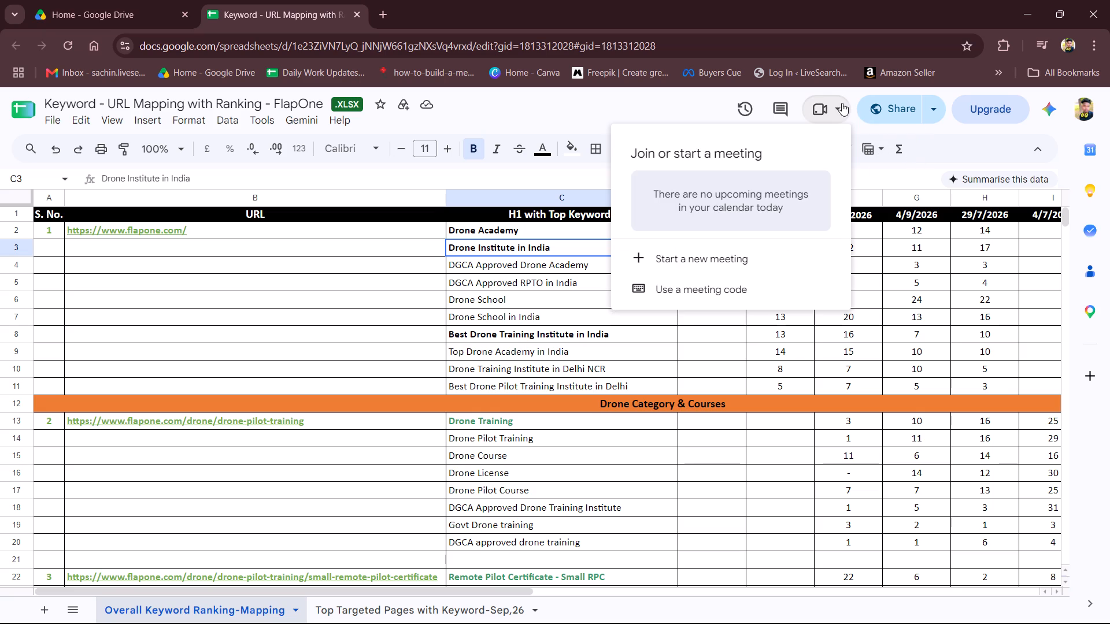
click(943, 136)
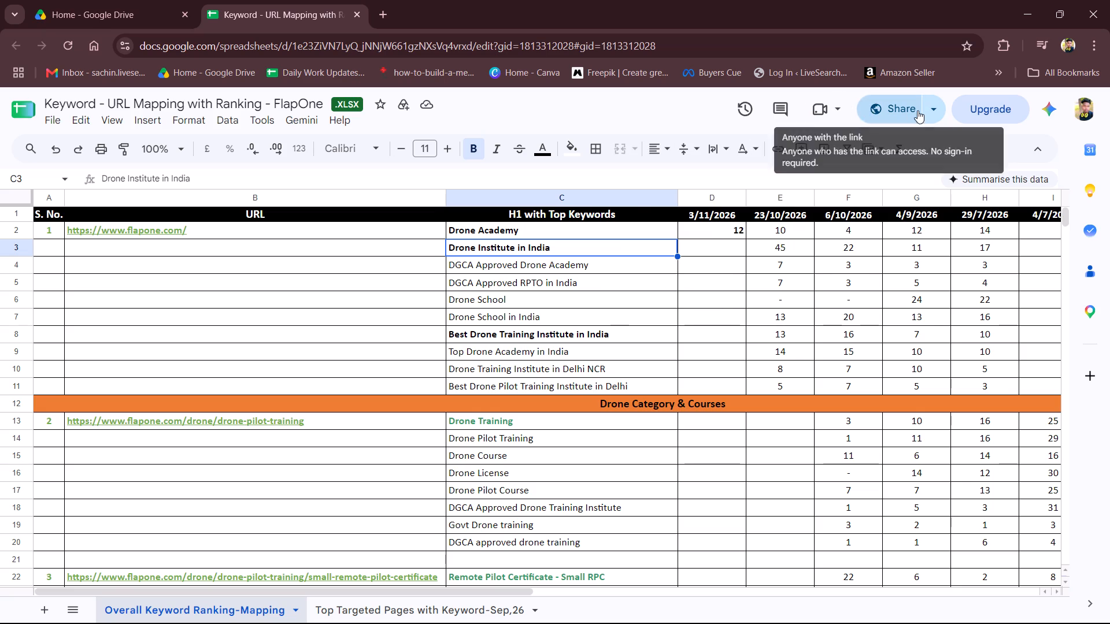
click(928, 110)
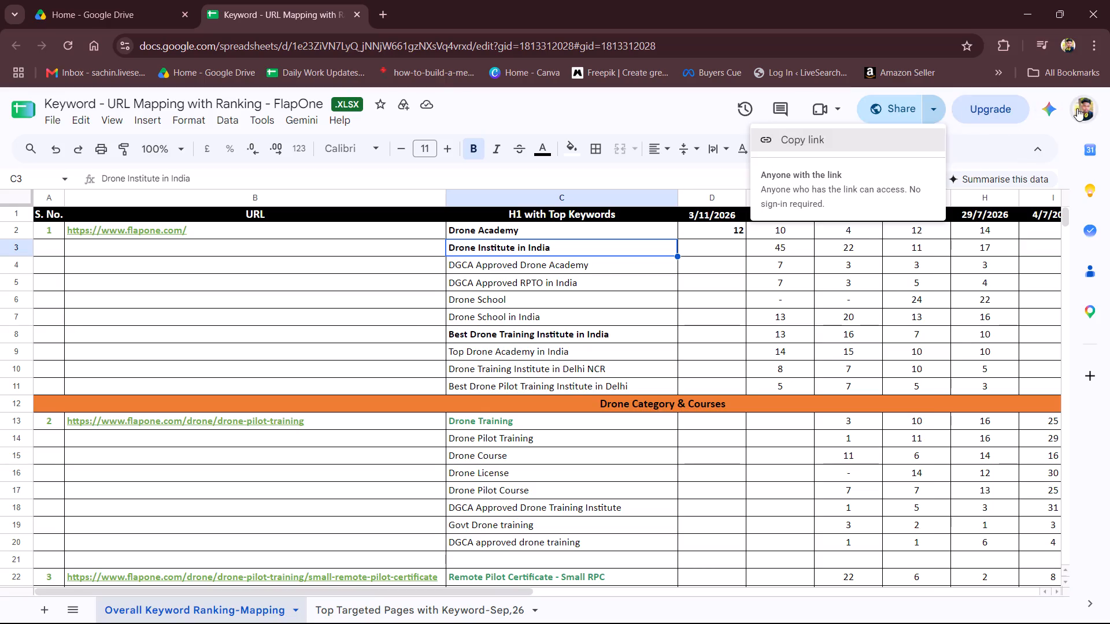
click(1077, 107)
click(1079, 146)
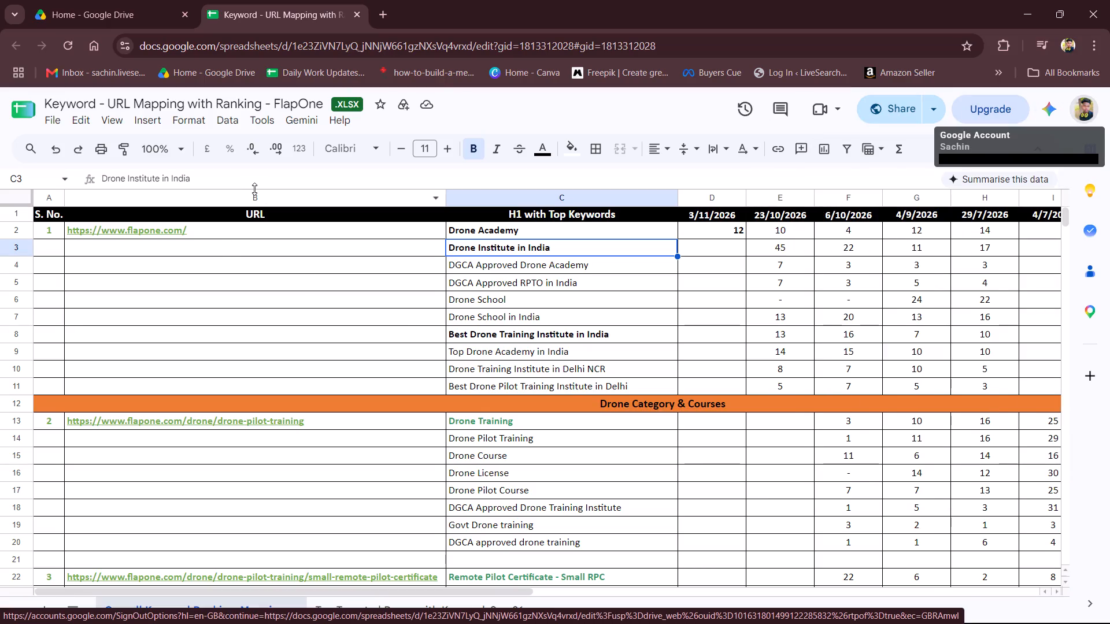
Return to the YouTube Short on the Google Sheets rank checker, rewind it to replay an earlier part, and pause it.
key(alt+Tab)
click(595, 341)
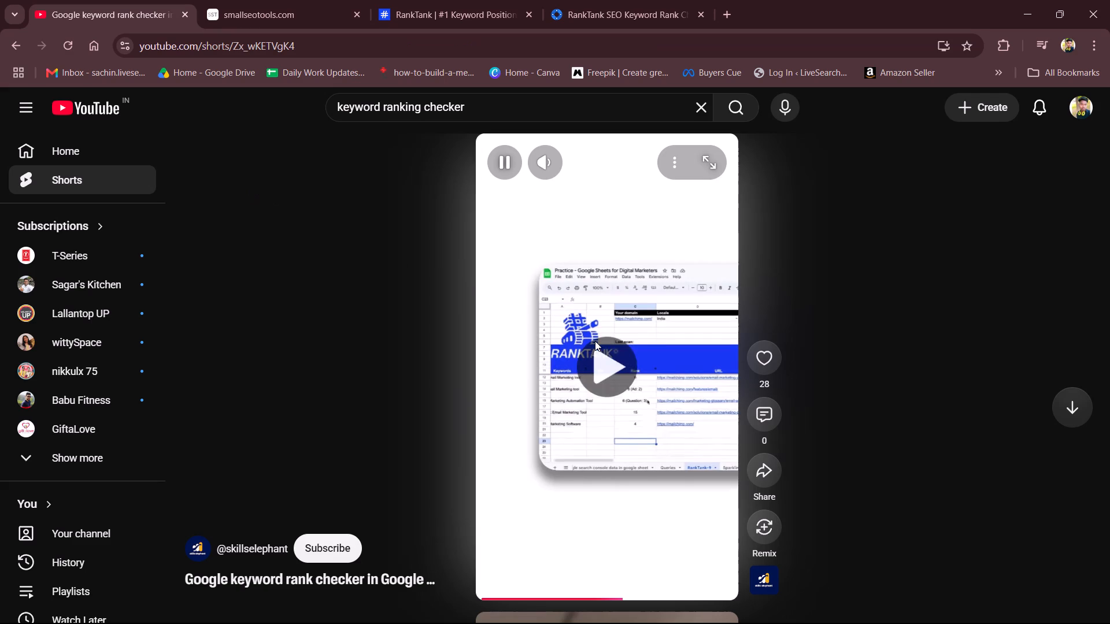
key(Left)
key(Left)
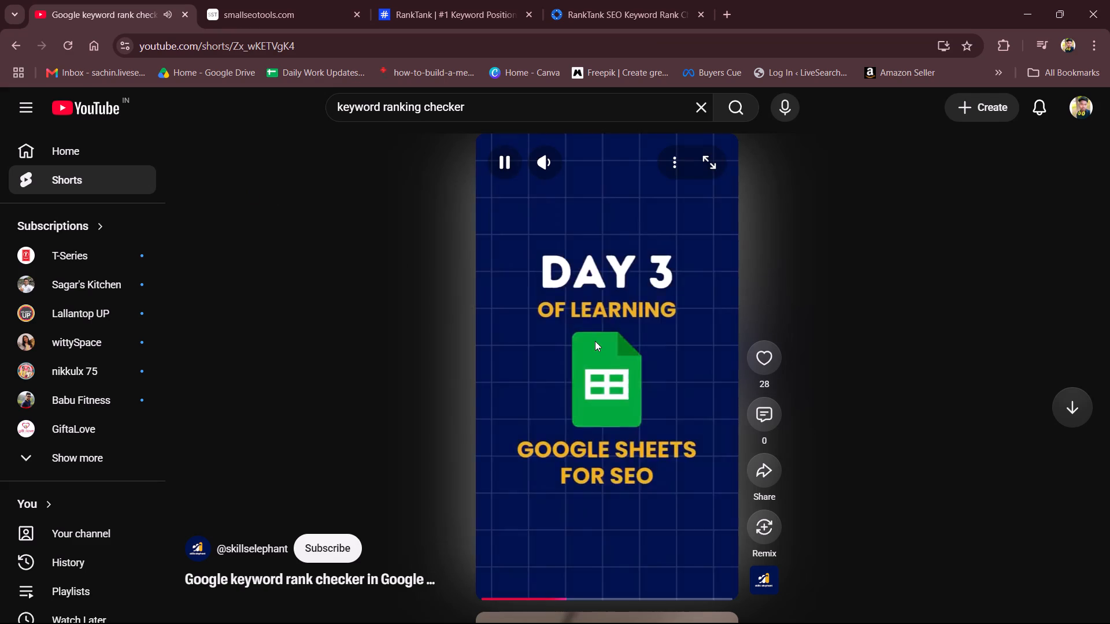
click(565, 317)
Uninstall the RankTank SEO keyword rank checker from its Google Workspace Marketplace page.
click(615, 0)
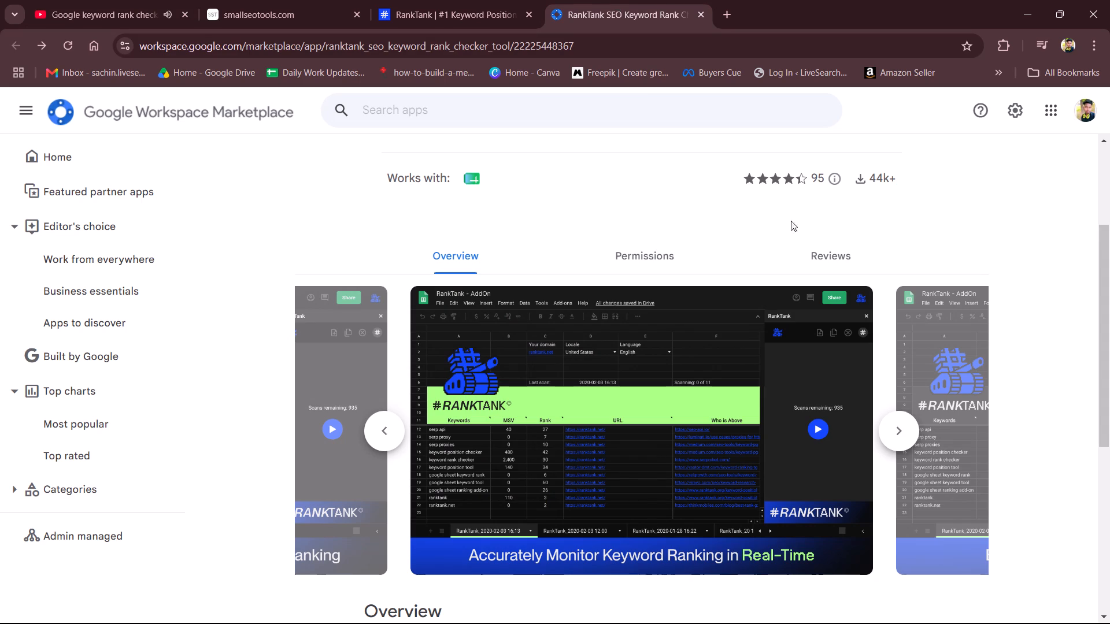
scroll(713, 208, up, 7)
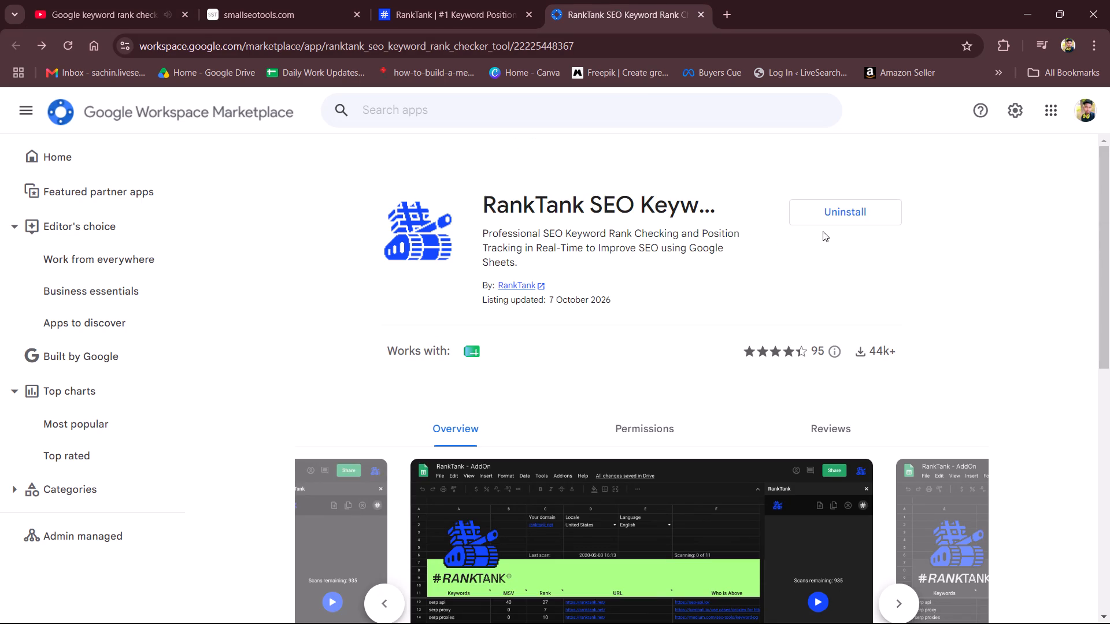
click(849, 214)
click(637, 425)
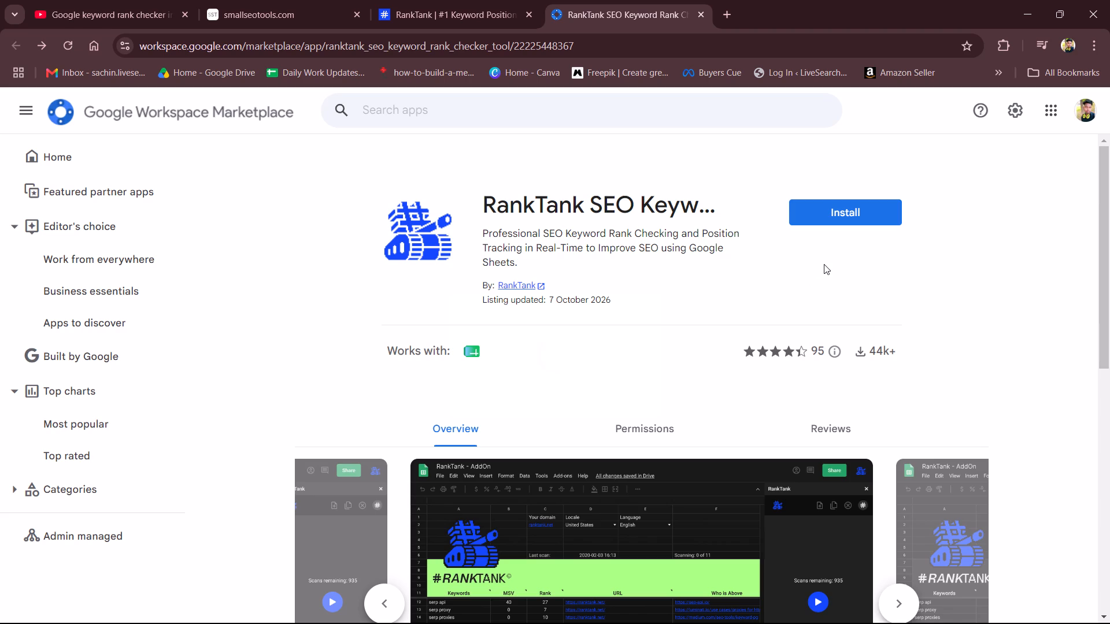
Start reinstalling the RankTank SEO keyword rank checker from its Marketplace page.
click(826, 218)
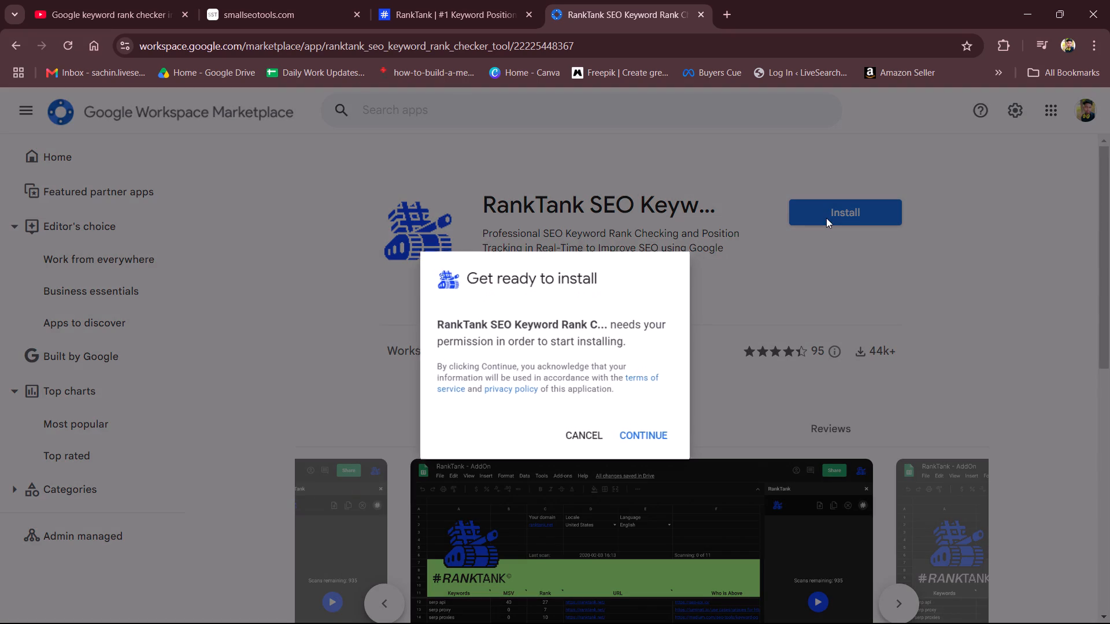
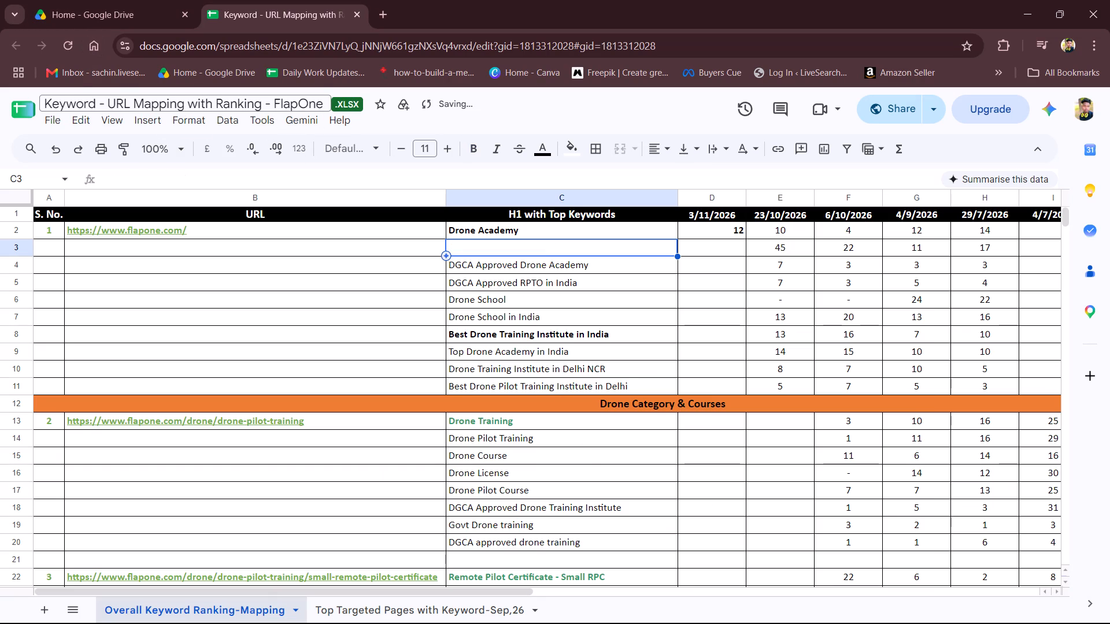
Reload the FlapOne keyword ranking spreadsheet and check its menu bar for the RankTank add-on.
key(ctrl+r)
key(ctrl+r)
key(ctrl+r)
click(69, 39)
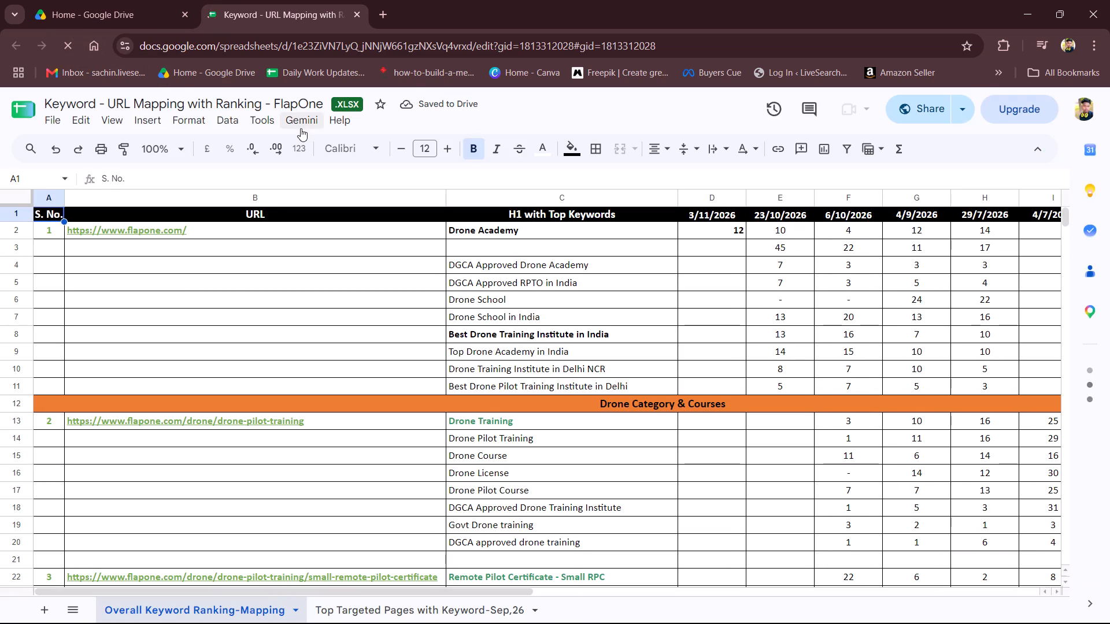
click(268, 126)
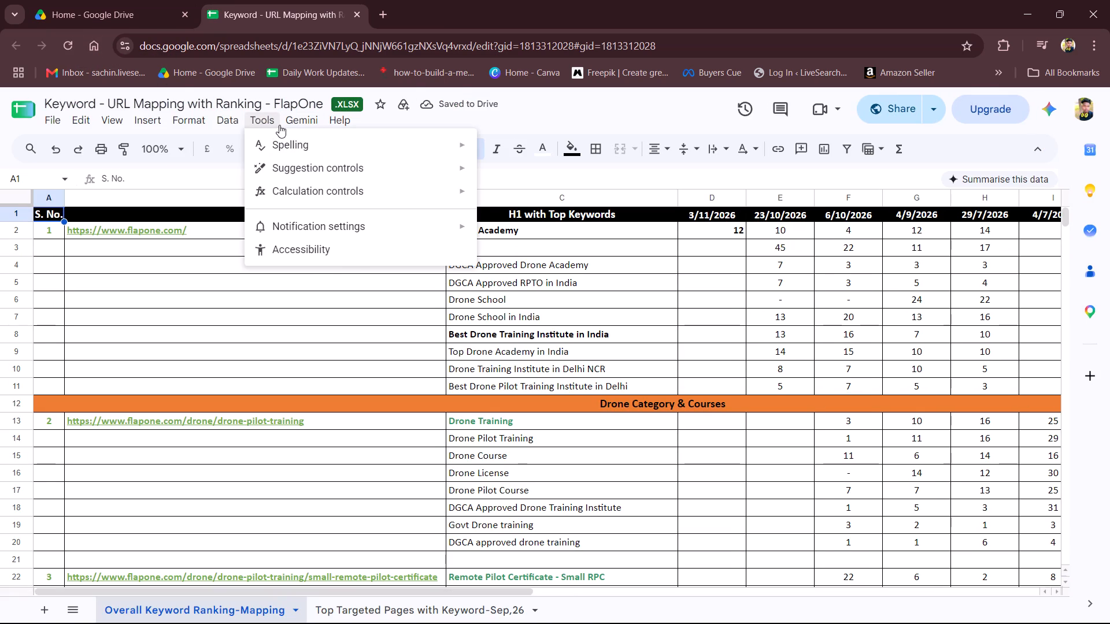
click(298, 122)
click(301, 122)
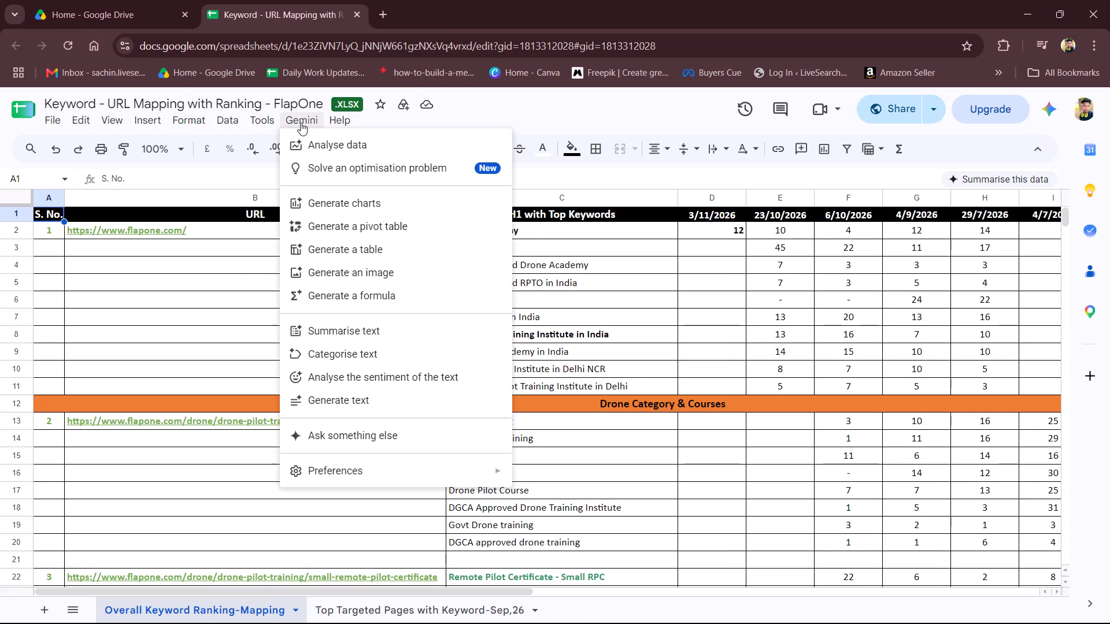
click(495, 118)
Return to the Marketplace installation notice, advance it, open RankTank's Google Sheet extension documentation, and dismiss the Recovery Notice.
key(alt+Tab)
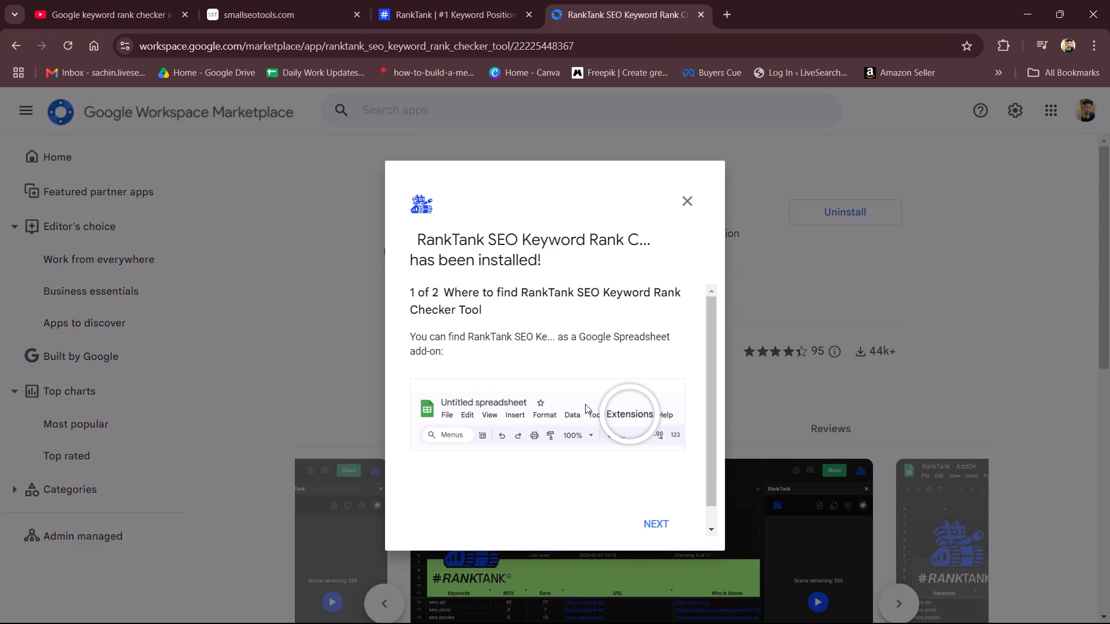
click(650, 521)
click(475, 373)
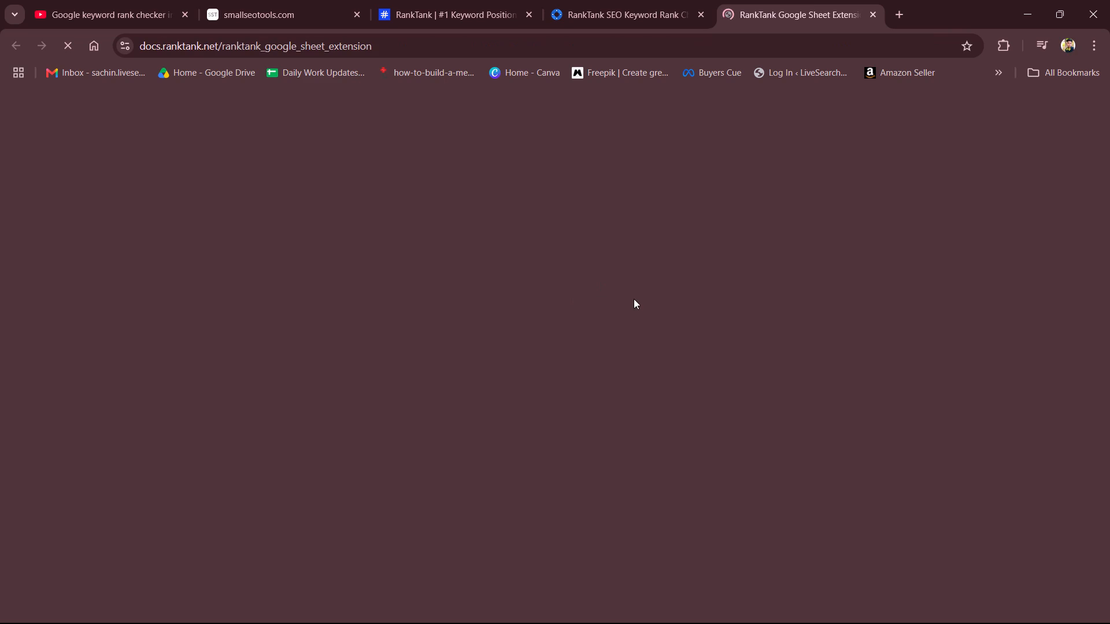
drag(665, 269, 658, 284)
click(417, 421)
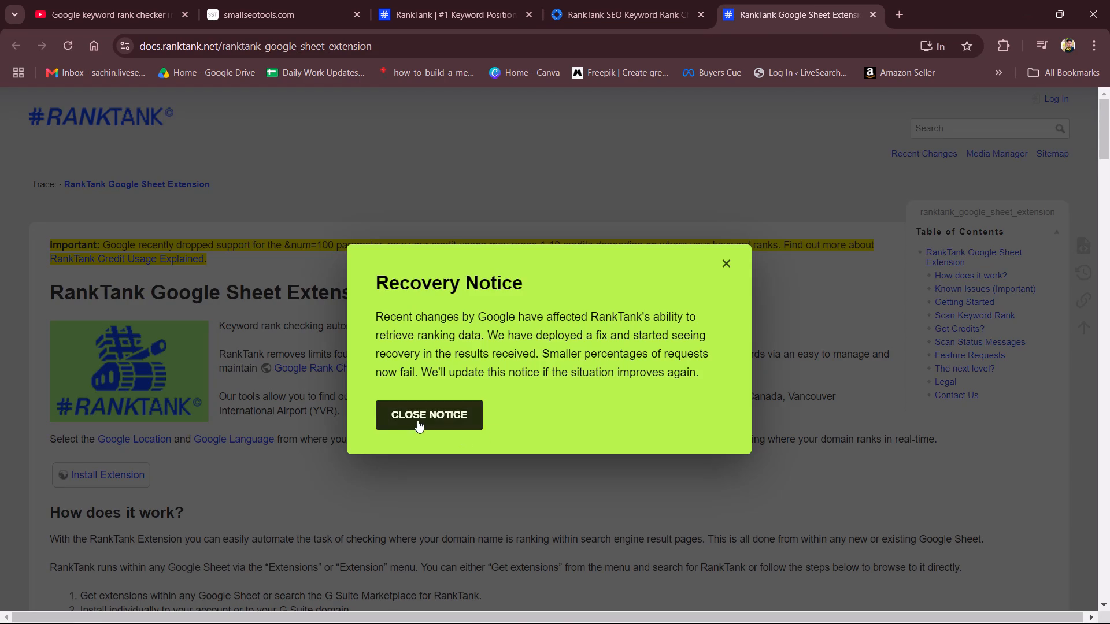
Read the RankTank guide through Known Issues and Getting Started down to the Scan Keyword Rank section.
scroll(523, 428, down, 13)
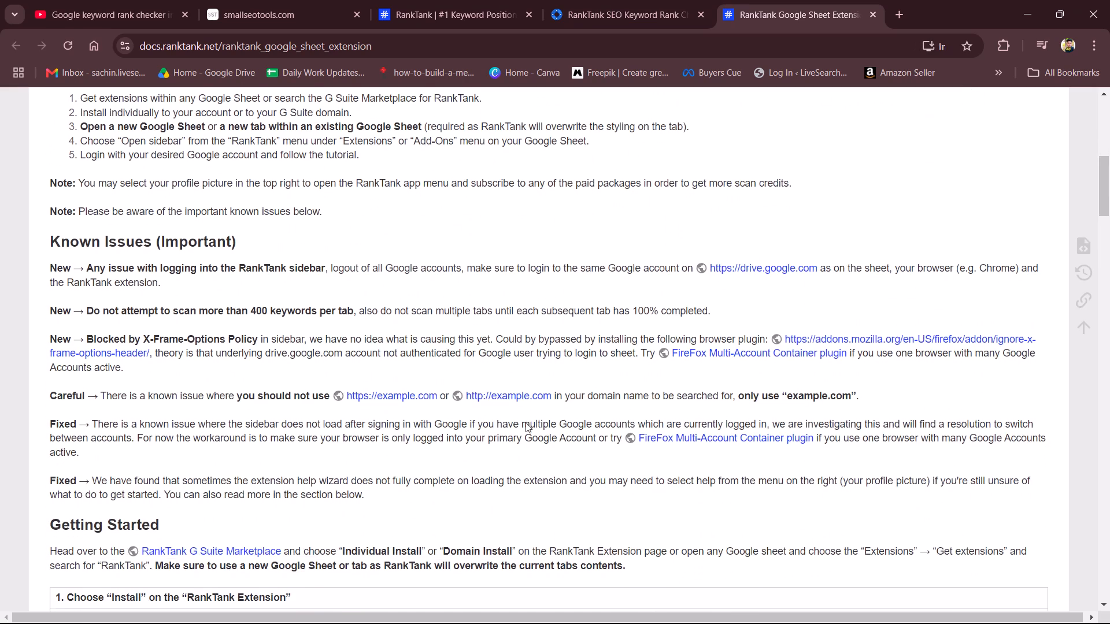
scroll(526, 422, down, 2)
scroll(542, 410, up, 3)
scroll(542, 410, down, 1)
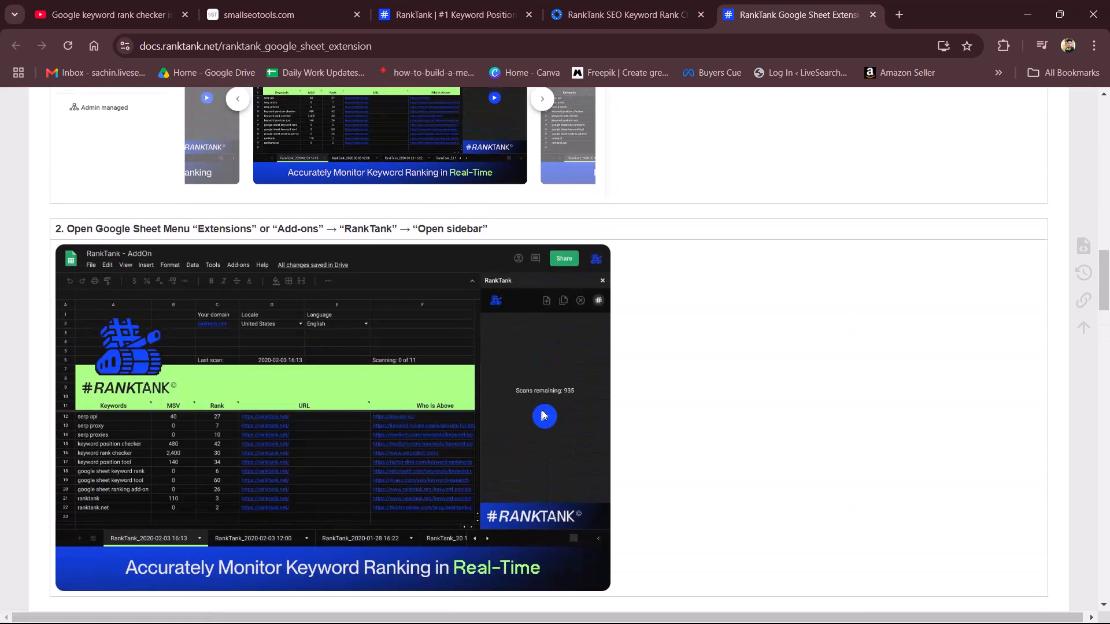
scroll(542, 410, down, 3)
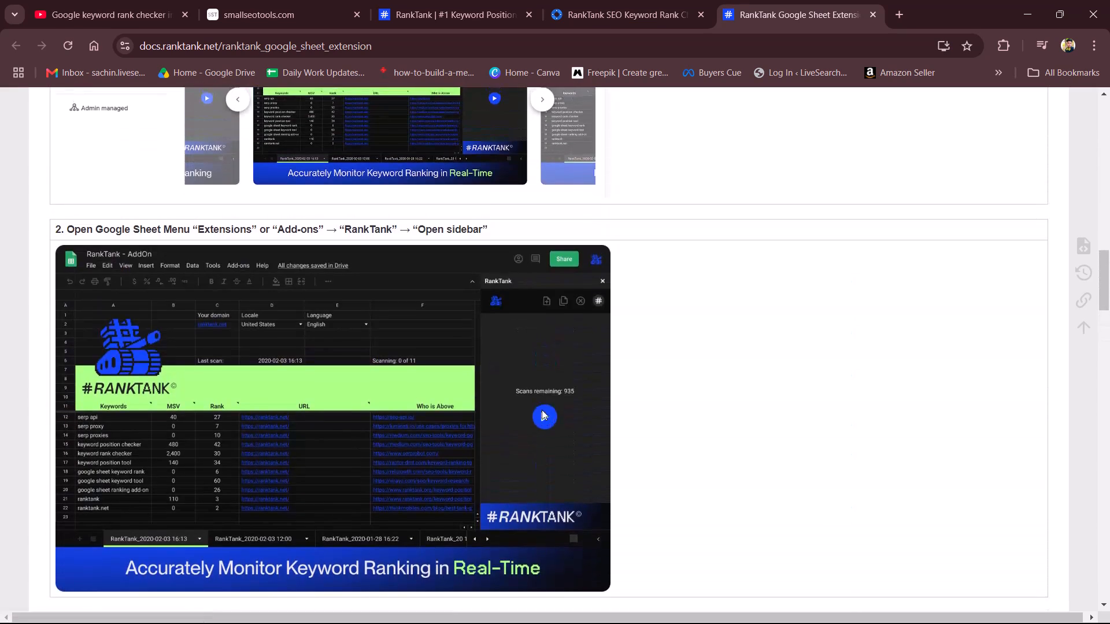
scroll(542, 410, down, 2)
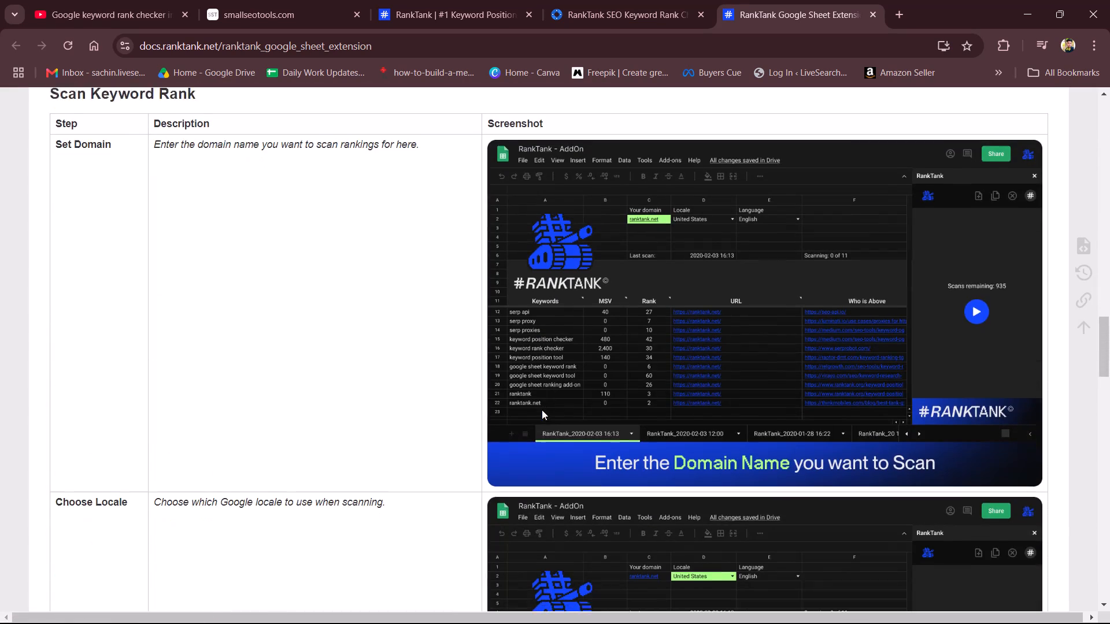
View the Set Domain screenshot at full size, return to the RankTank guide, and dismiss the Recovery Notice.
click(542, 410)
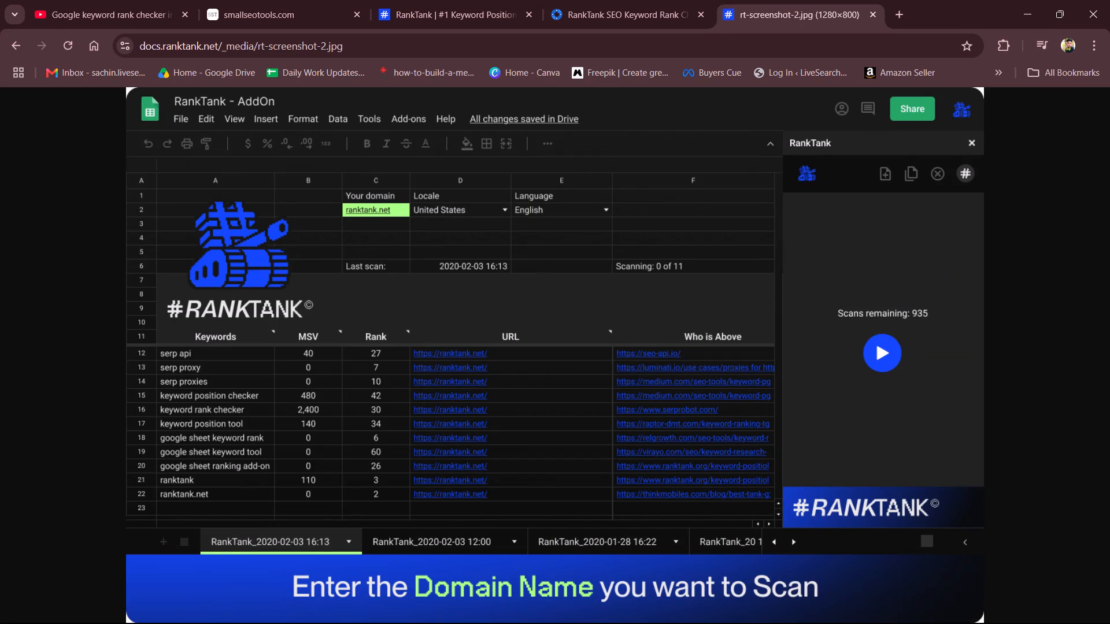
key(Right)
key(Left)
key(Escape)
scroll(542, 410, right, 18)
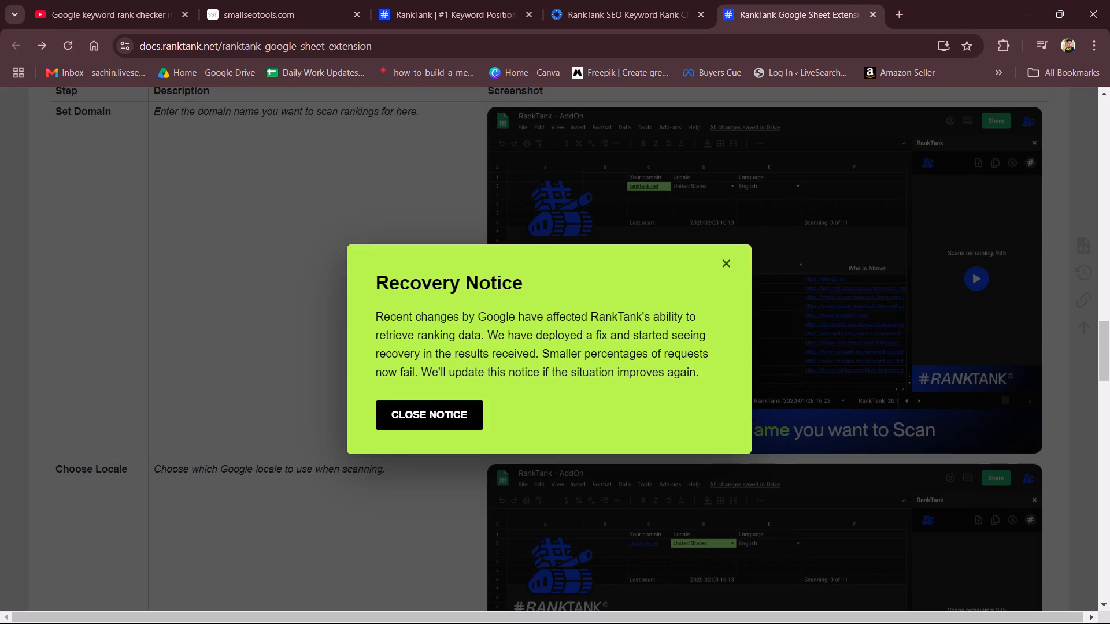
click(723, 261)
Examine the Scan Keyword Rank steps from Set Domain to Hit Scan, and return to the start of the guide.
scroll(806, 432, down, 1)
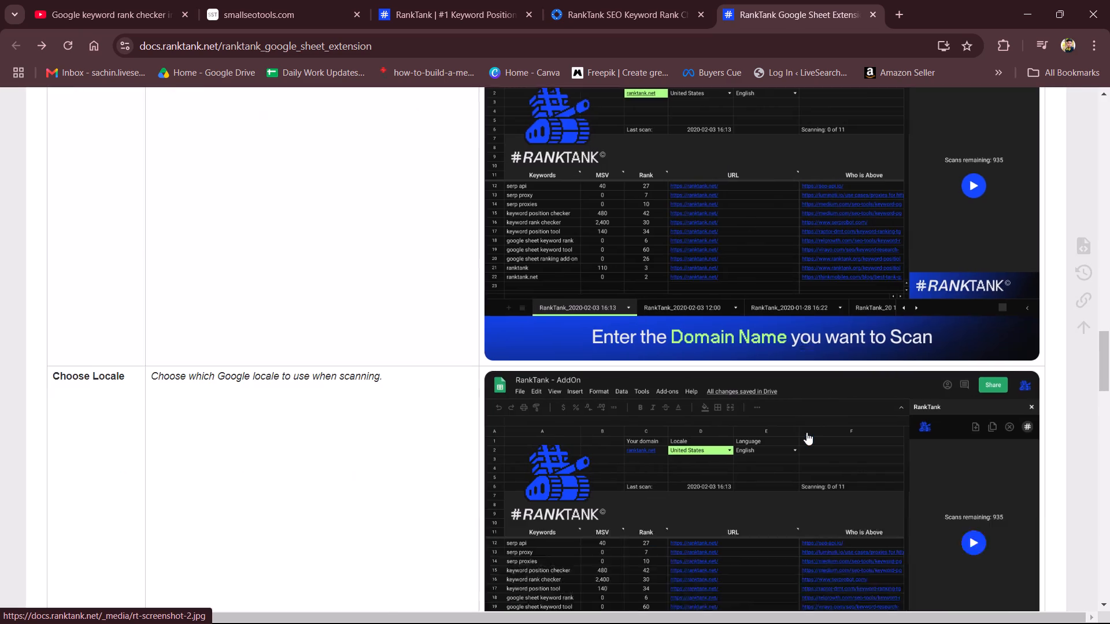
scroll(806, 432, down, 10)
scroll(806, 432, up, 2)
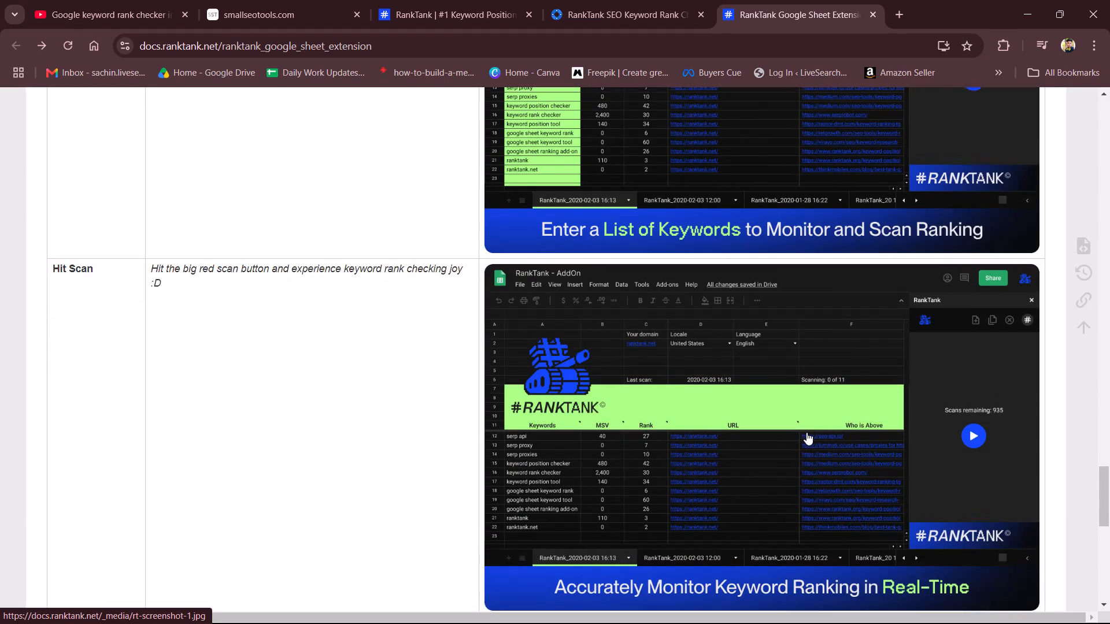
scroll(806, 432, up, 6)
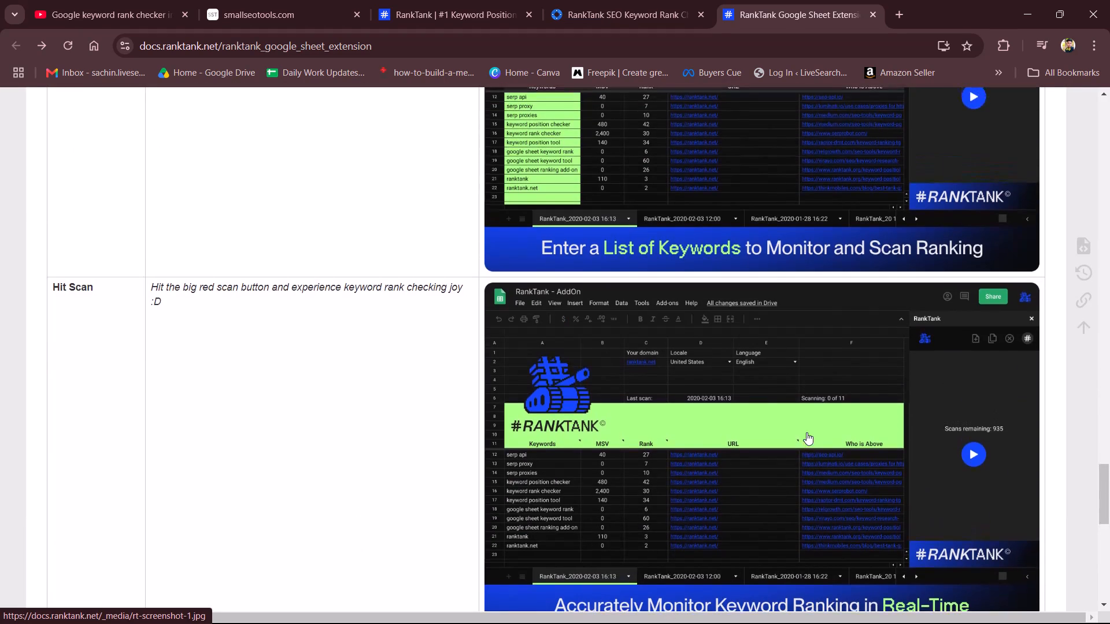
scroll(806, 432, up, 7)
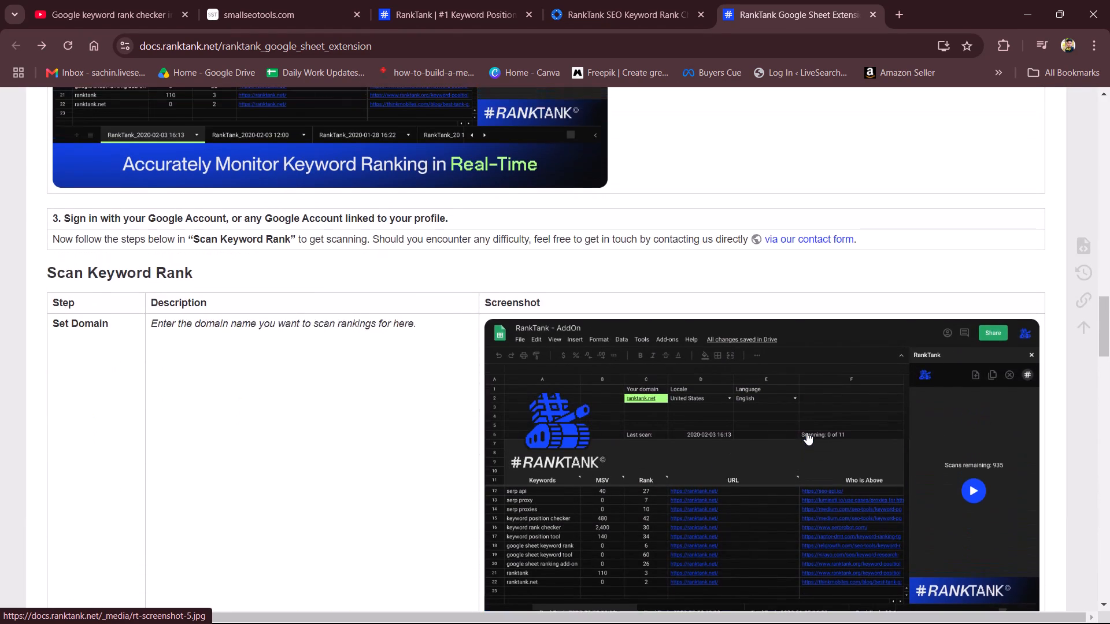
scroll(806, 432, up, 11)
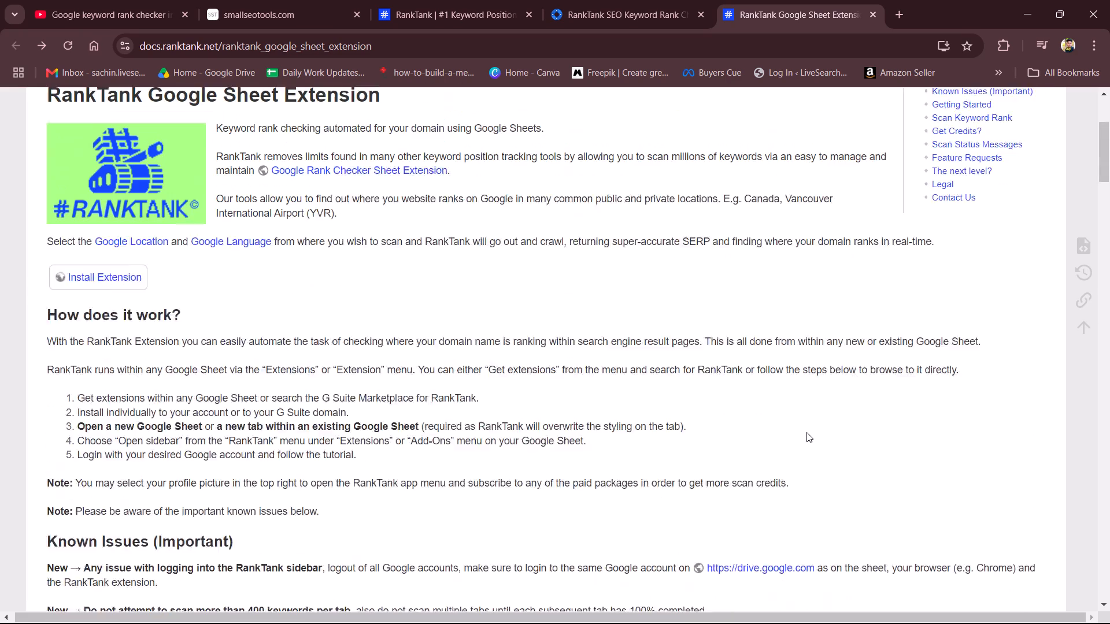
scroll(806, 432, up, 7)
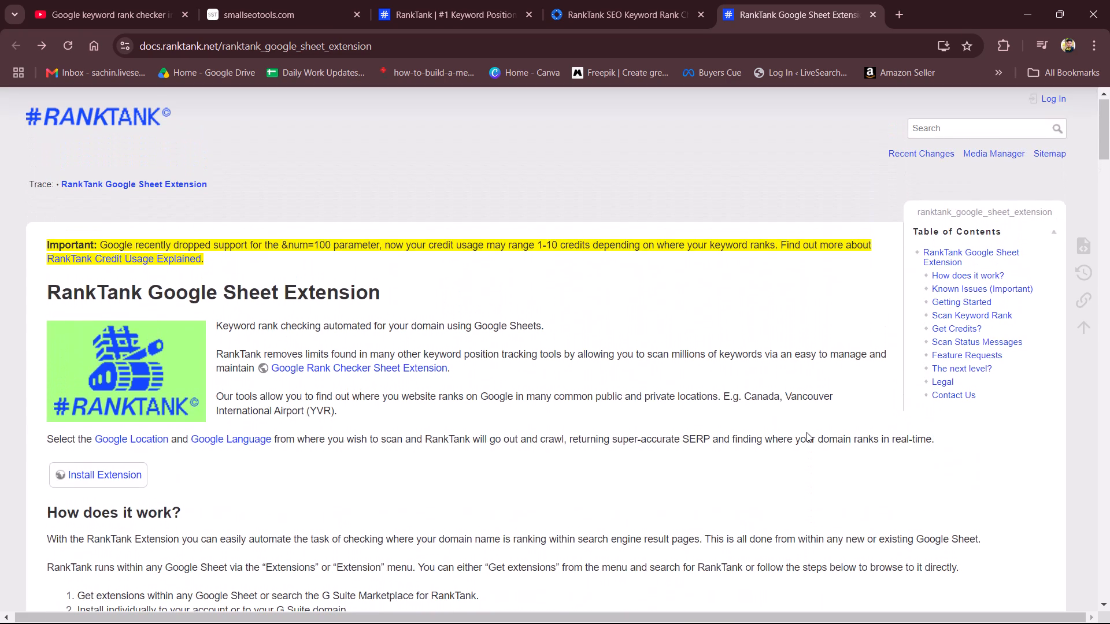
Return to YouTube, skim the Shorts that follow for other rank checking tools, and go back to the "keyword ranking checker" results.
click(109, 0)
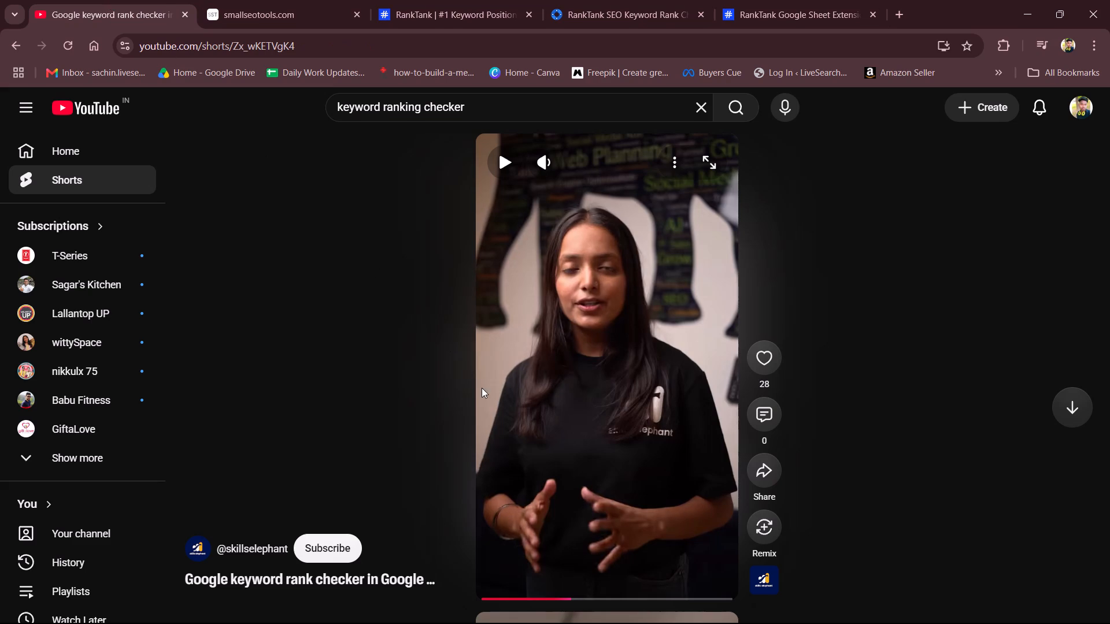
scroll(483, 389, down, 1)
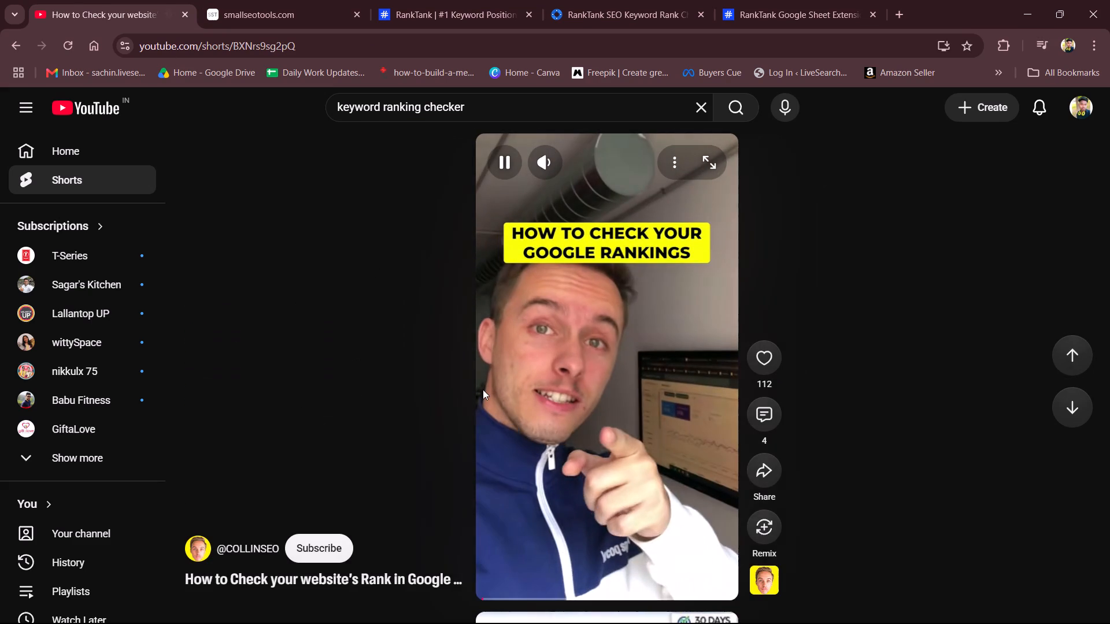
key(Down)
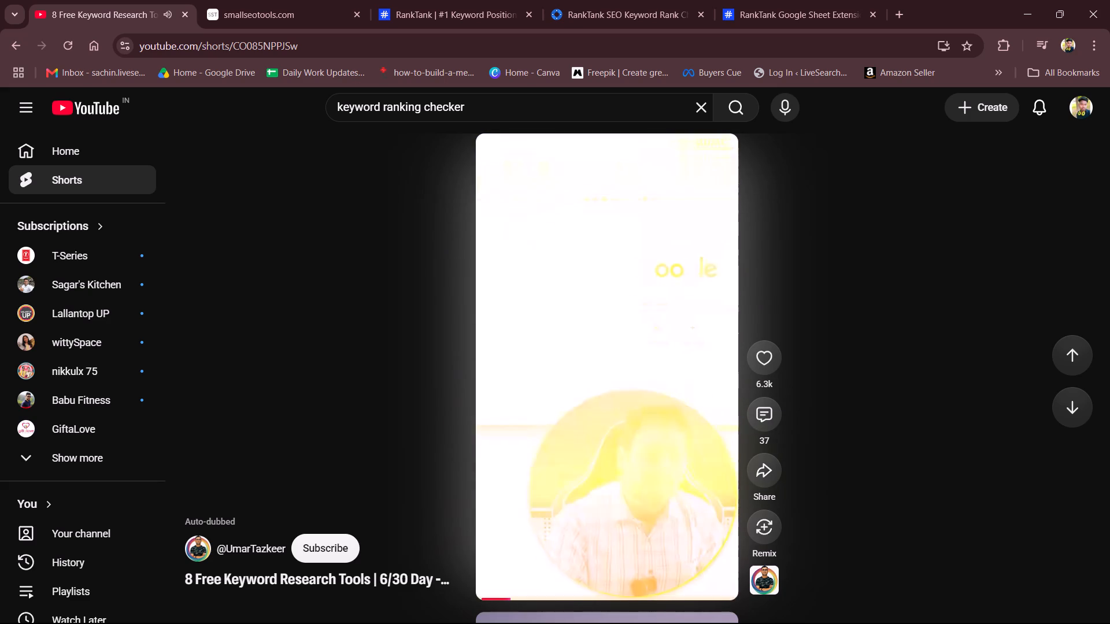
key(Down)
key(Down)
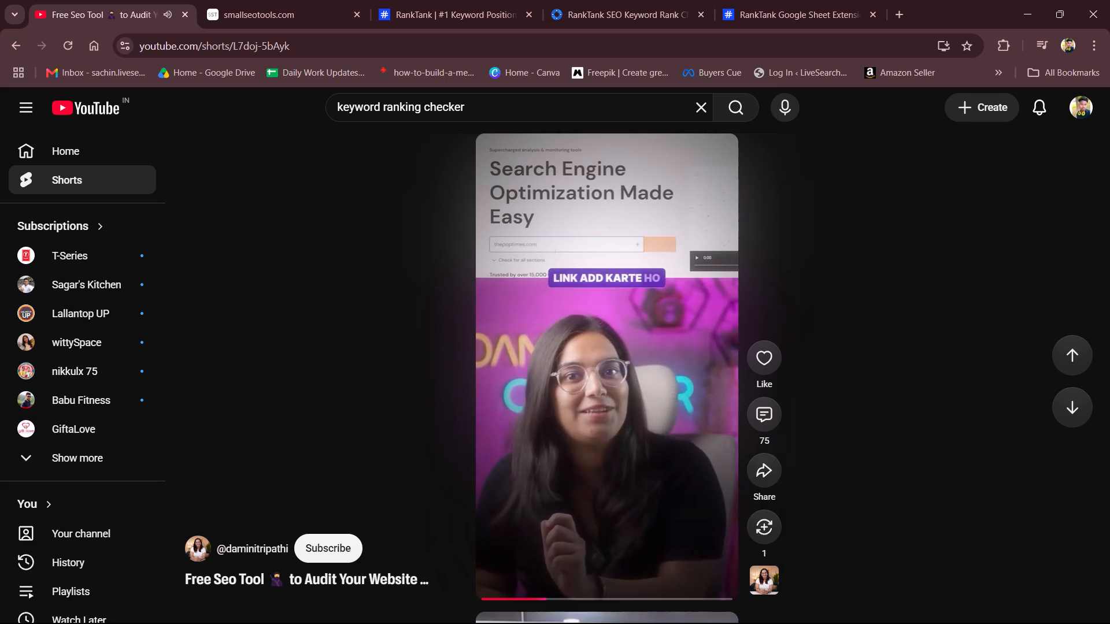
key(Down)
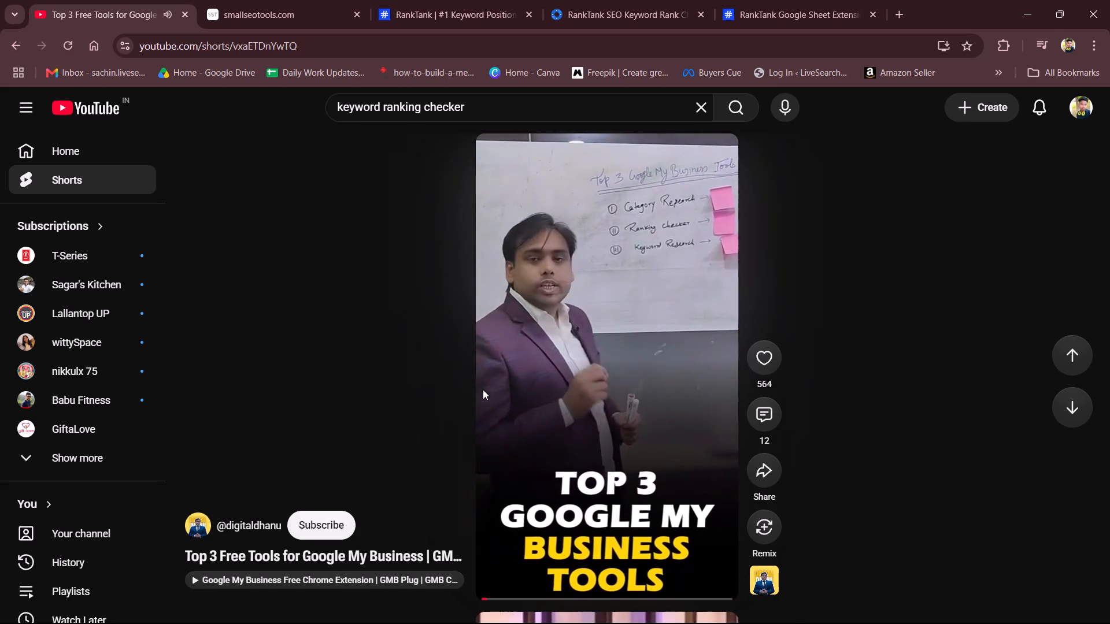
key(Down)
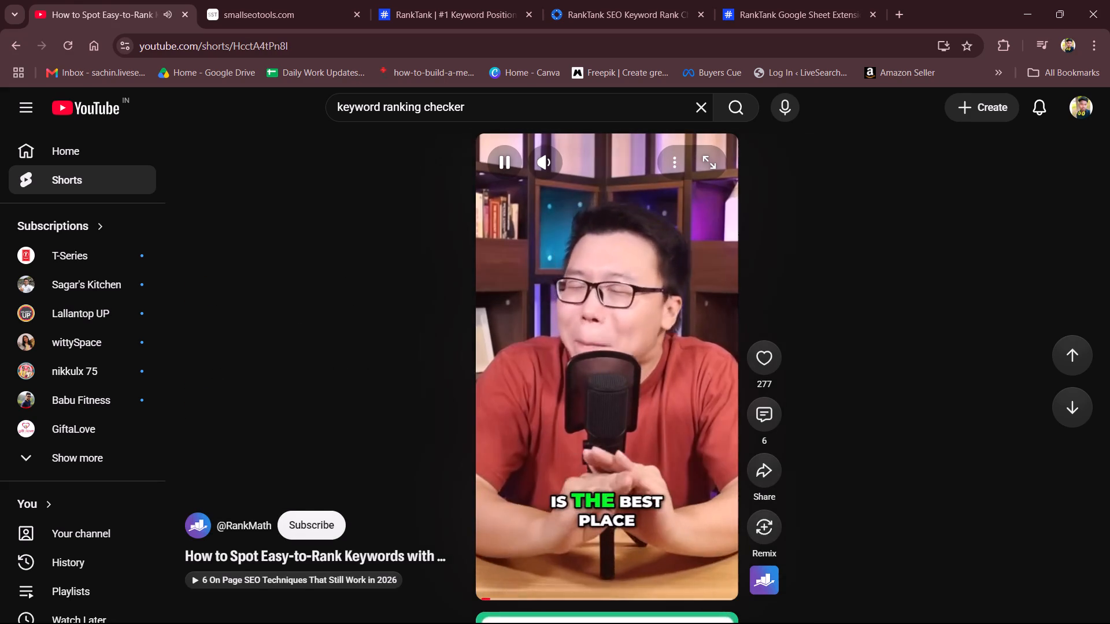
key(Down)
scroll(483, 389, right, 14)
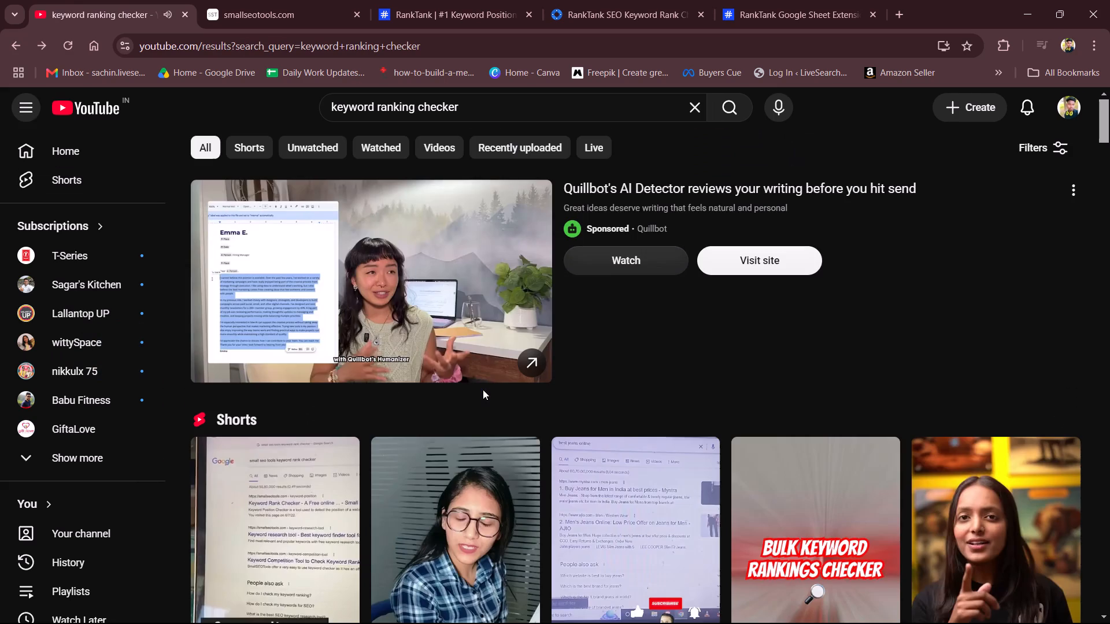
Play the Short "Check Keyword Ranking In Minutes", skip ahead, and pause it where the Chrome extension is shown.
scroll(483, 389, down, 4)
click(462, 500)
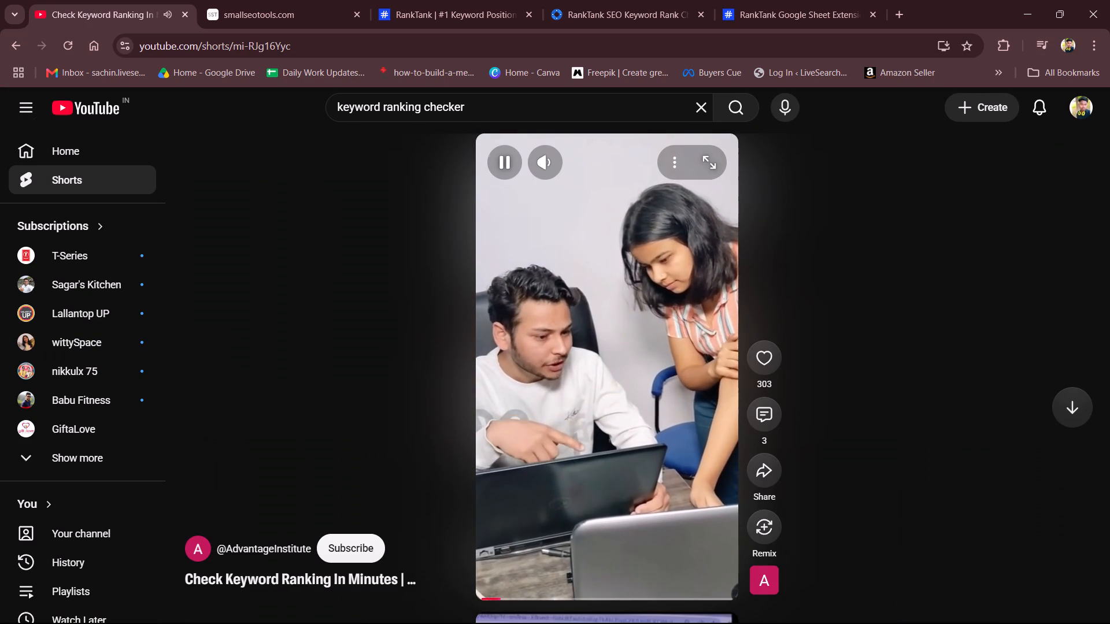
click(610, 604)
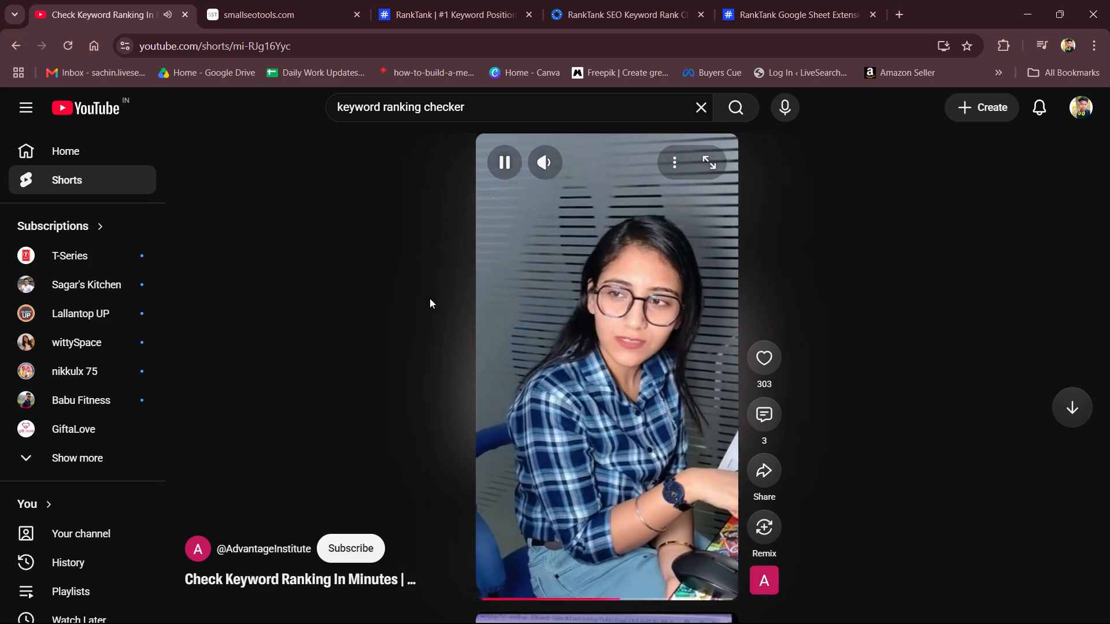
click(549, 369)
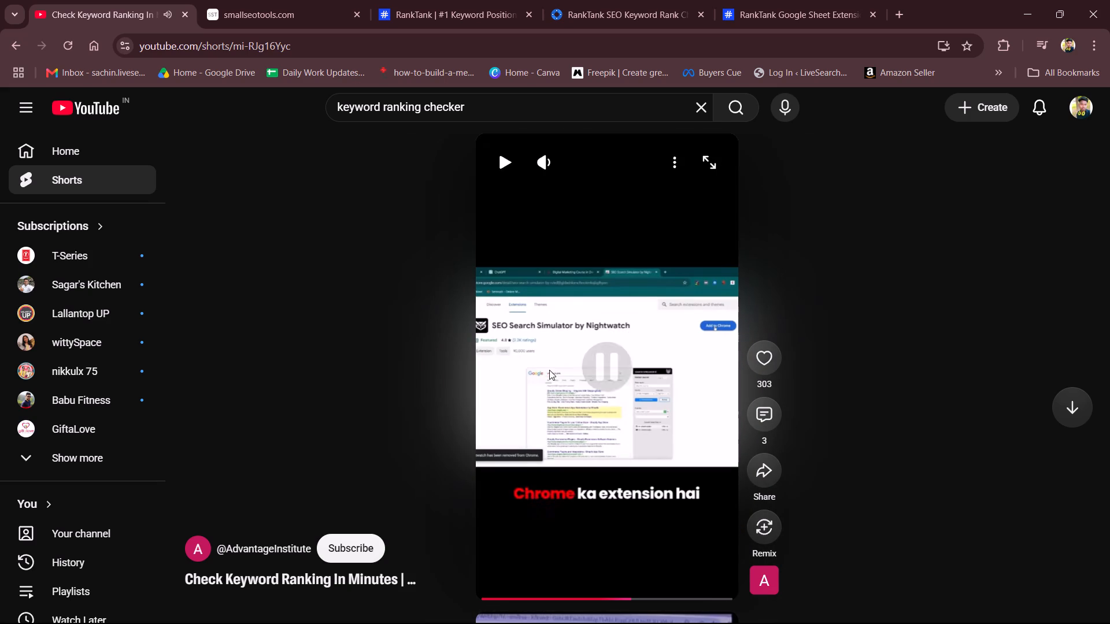
In a new tab, search for "seo search simulator extension" and open the Chrome Web Store page of SEO Search Simulator by Nightwatch.
click(898, 12)
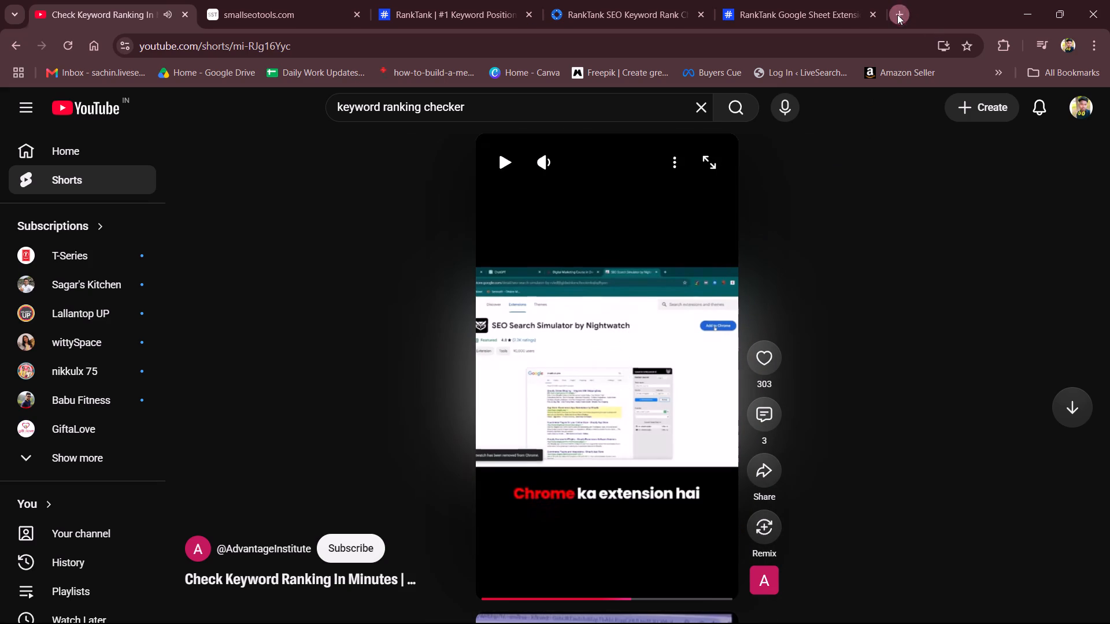
text(seo search s)
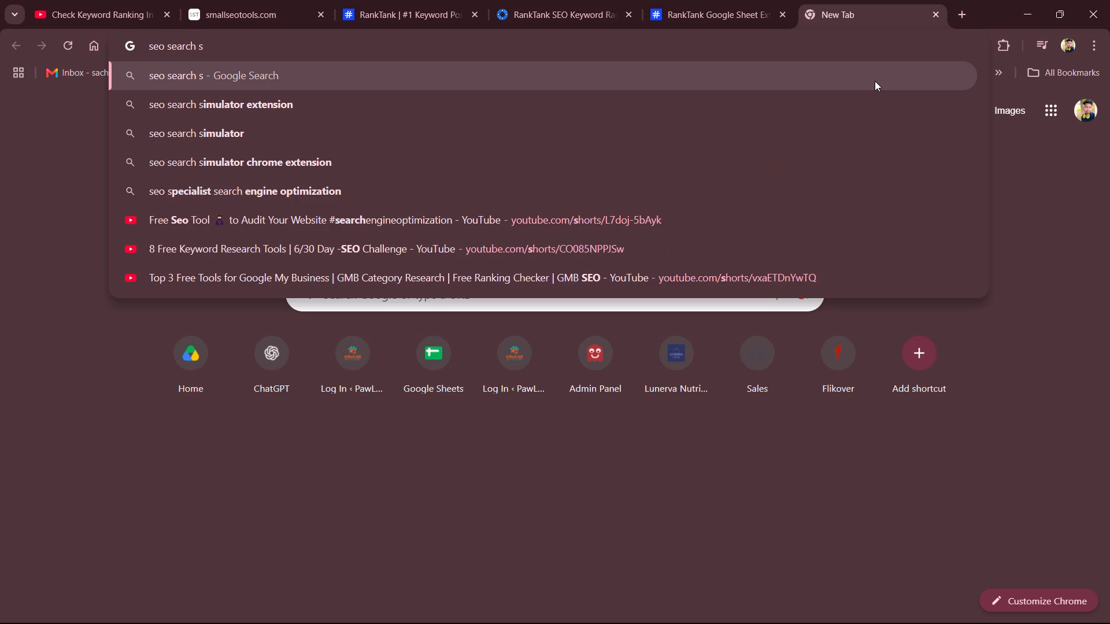
key(Down)
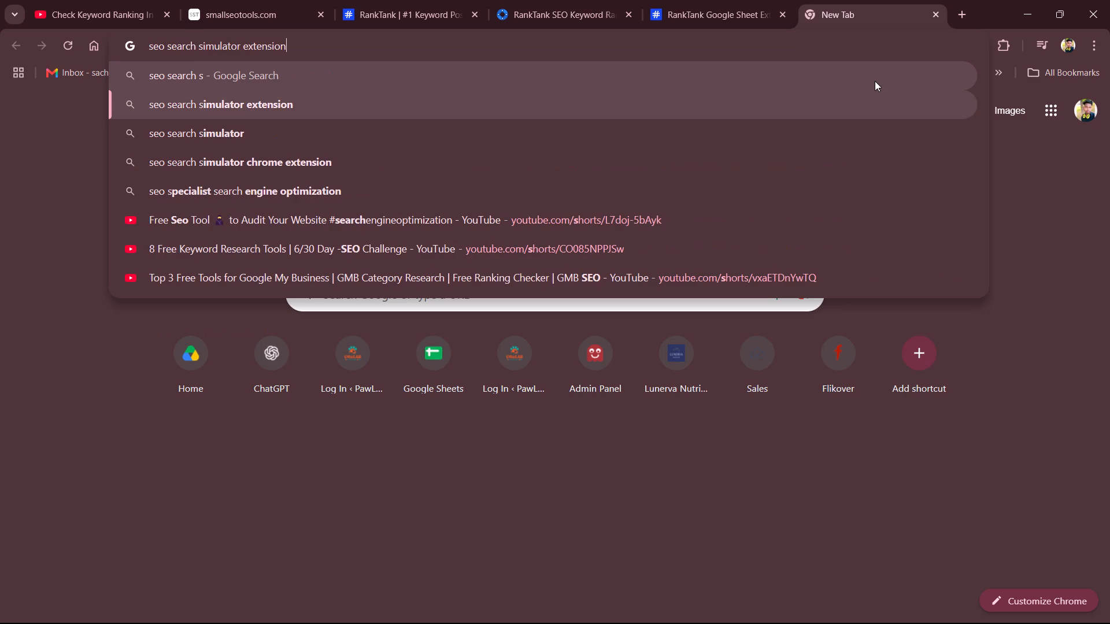
key(Return)
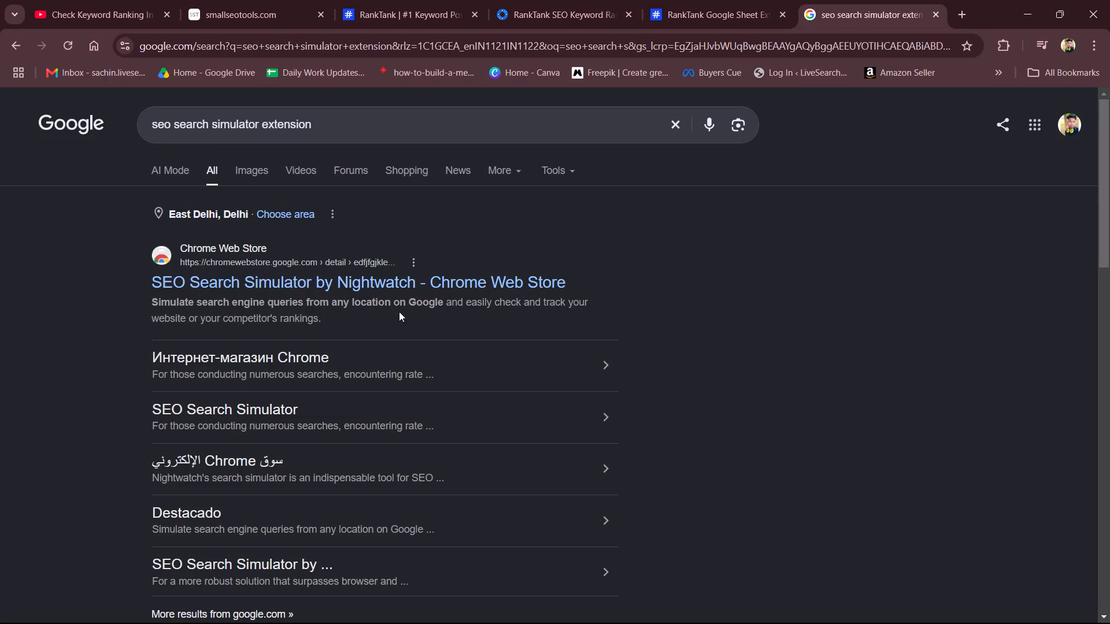
click(409, 289)
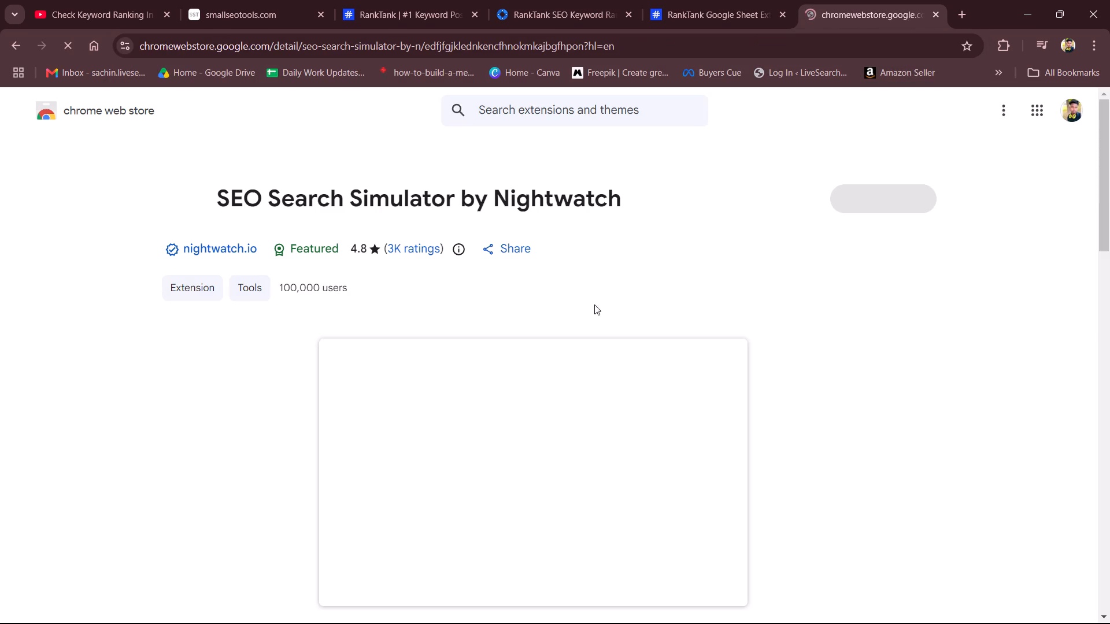
Add the SEO Search Simulator by Nightwatch extension to Chrome.
click(870, 198)
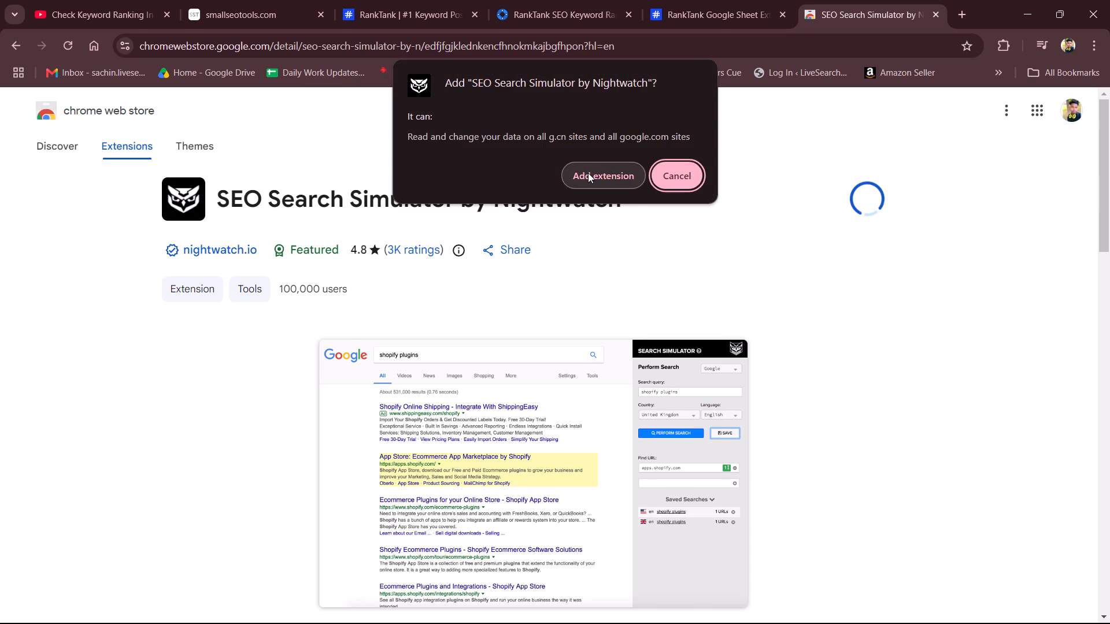
click(588, 173)
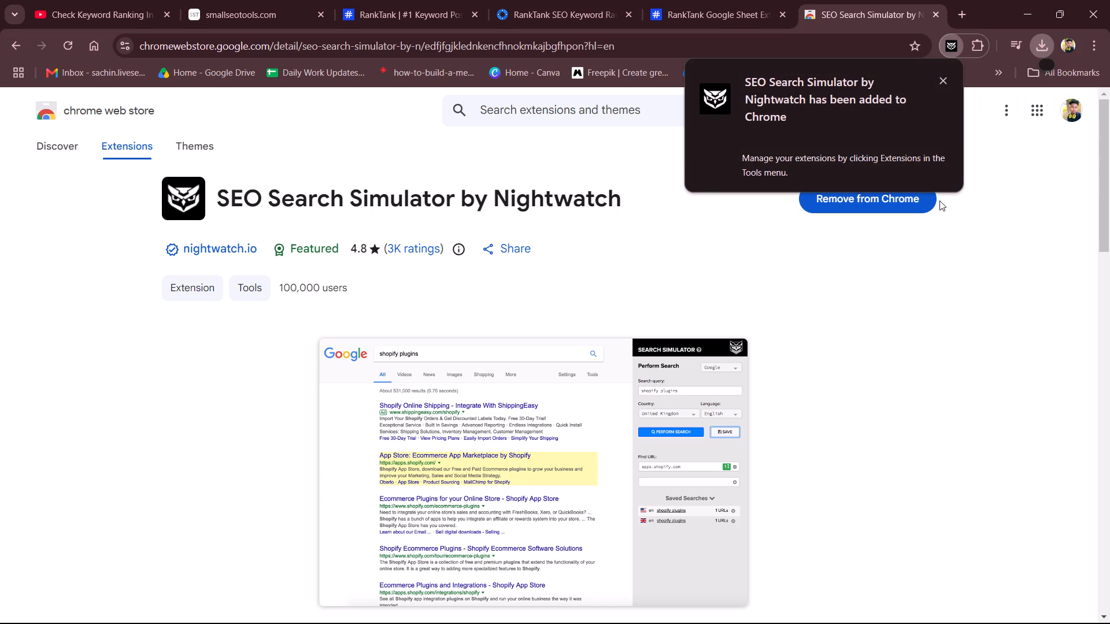
Switch to the FlapOne keyword sheet and check the list of installed extensions.
key(alt+Tab)
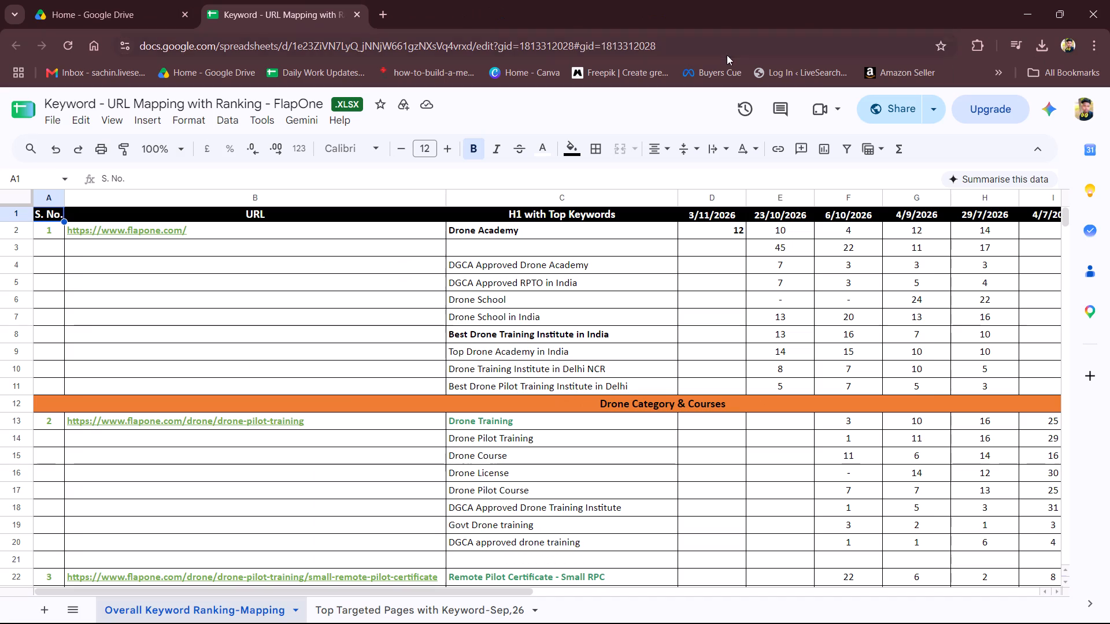
click(982, 50)
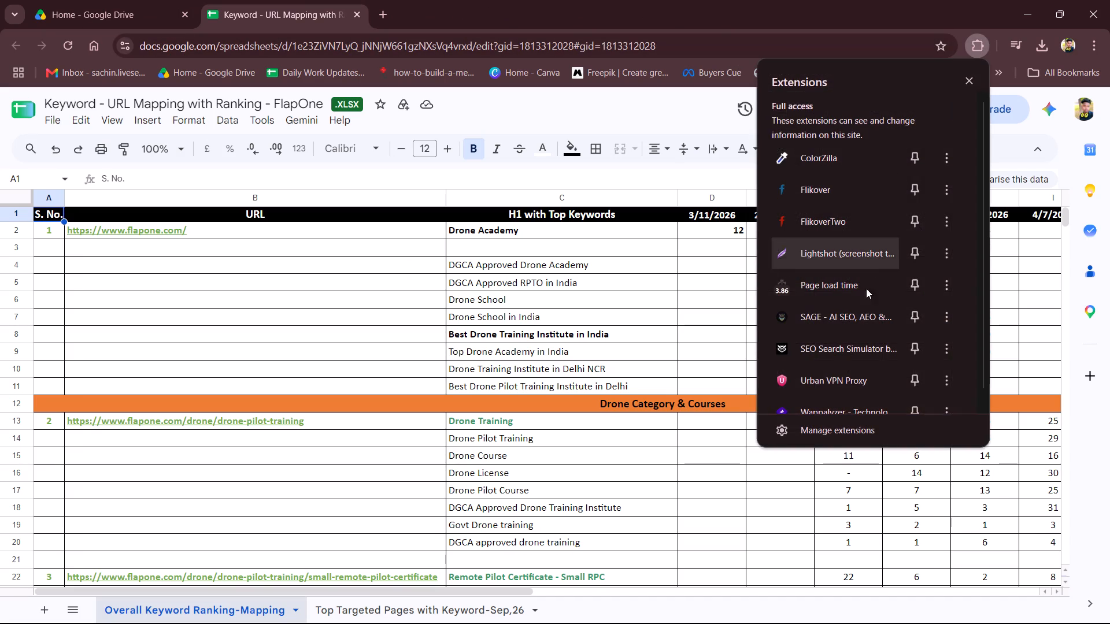
click(656, 323)
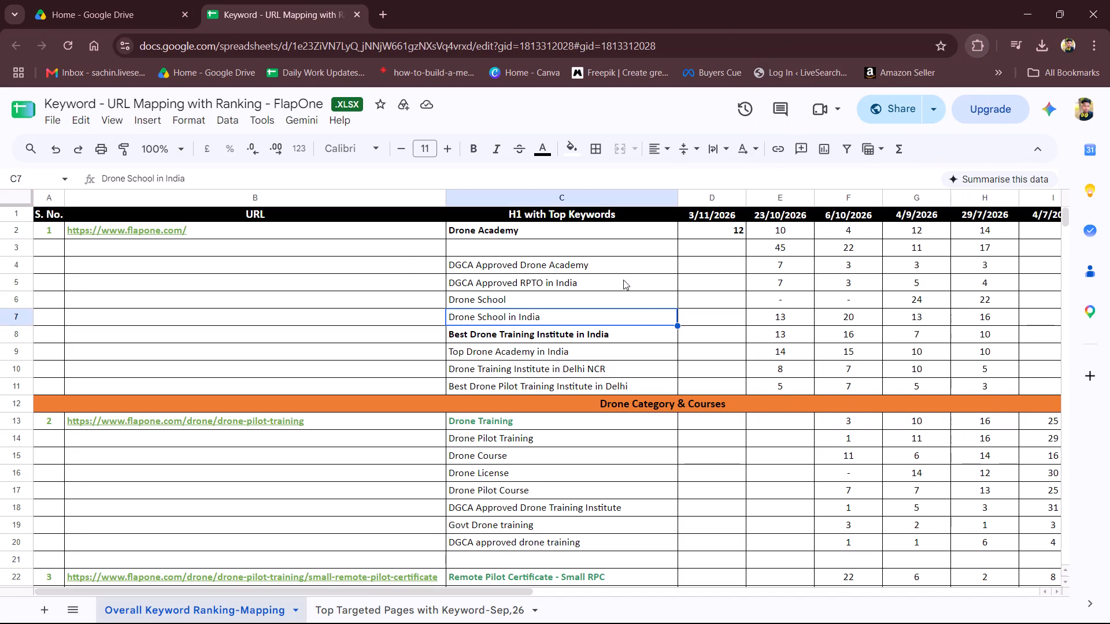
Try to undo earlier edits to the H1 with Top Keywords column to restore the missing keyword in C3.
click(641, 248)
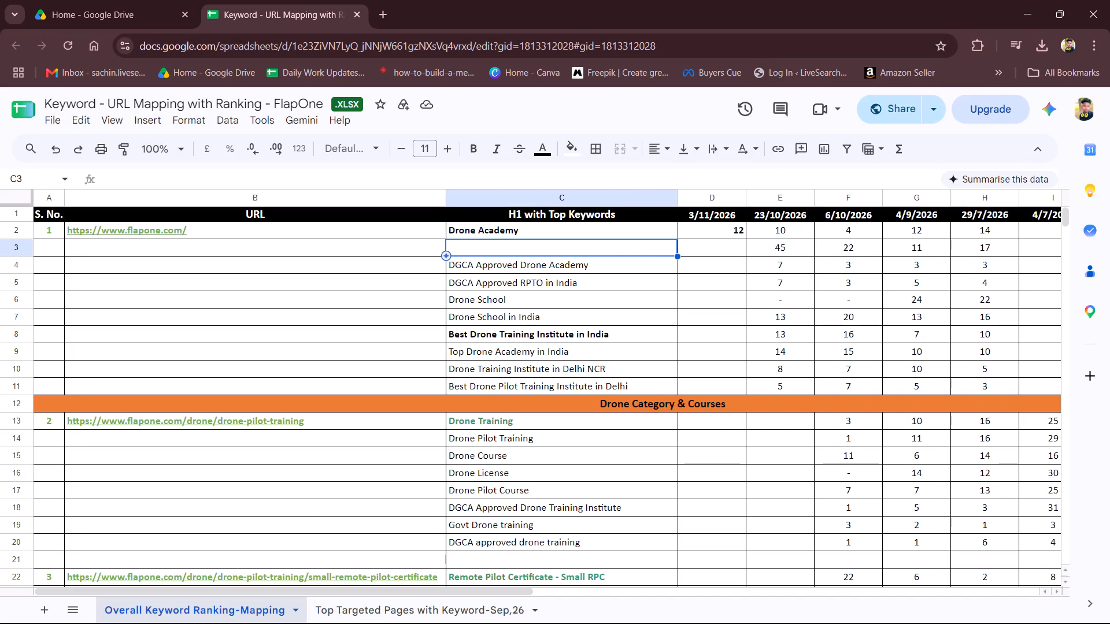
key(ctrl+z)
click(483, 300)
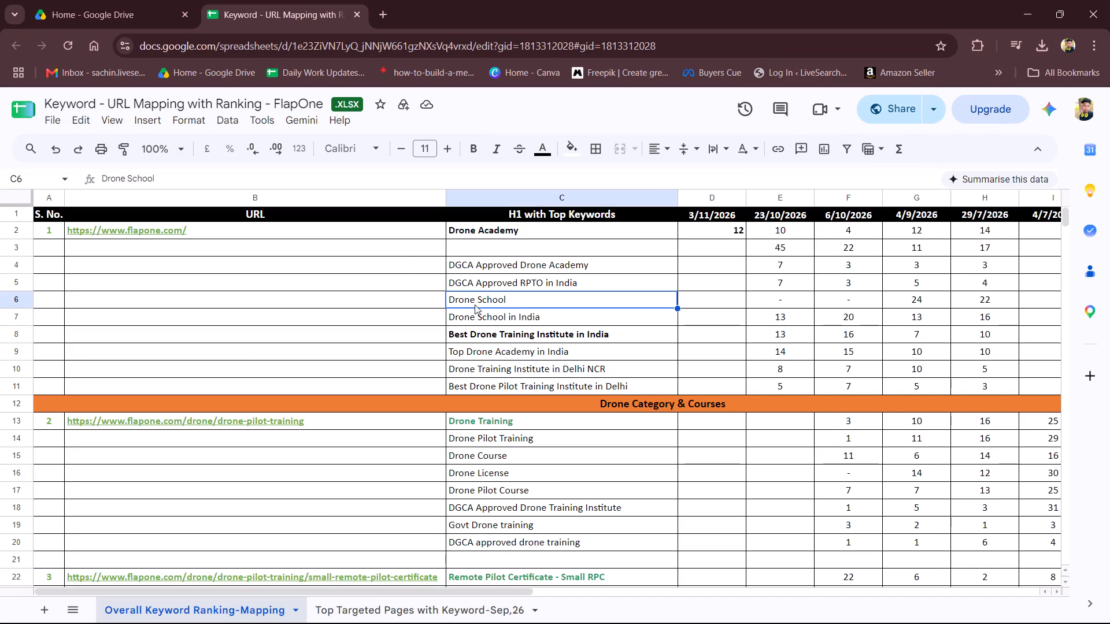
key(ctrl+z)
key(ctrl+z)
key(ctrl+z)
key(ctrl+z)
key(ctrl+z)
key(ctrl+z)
Fill keyword cells C6, C4 and C5 from the blank column B cells beside them, and reload the spreadsheet.
key(ctrl+r)
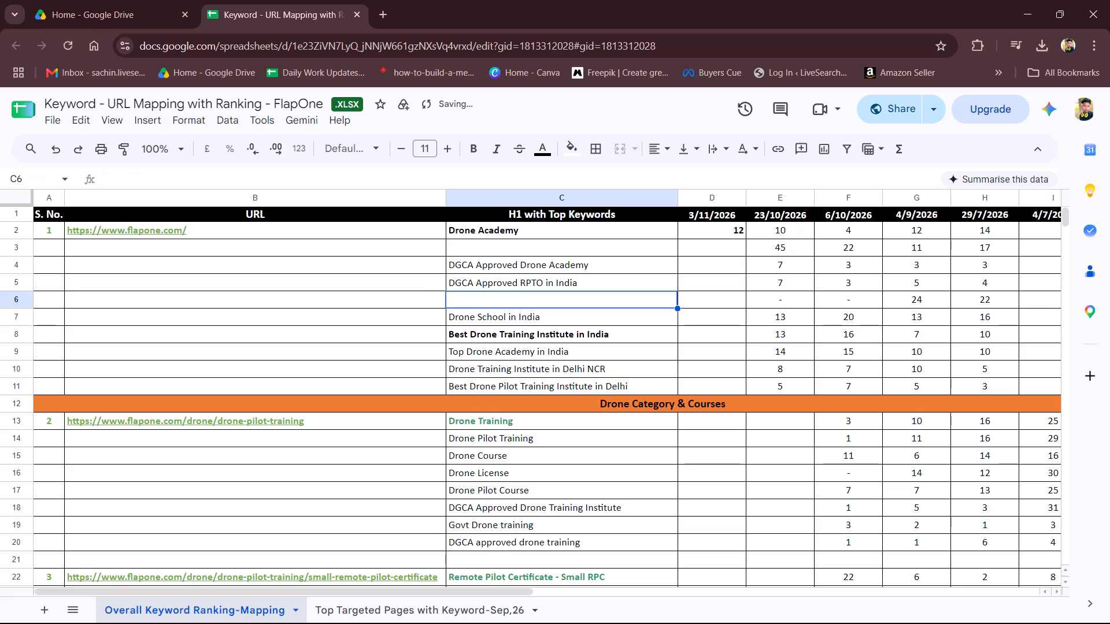
click(493, 266)
key(ctrl+r)
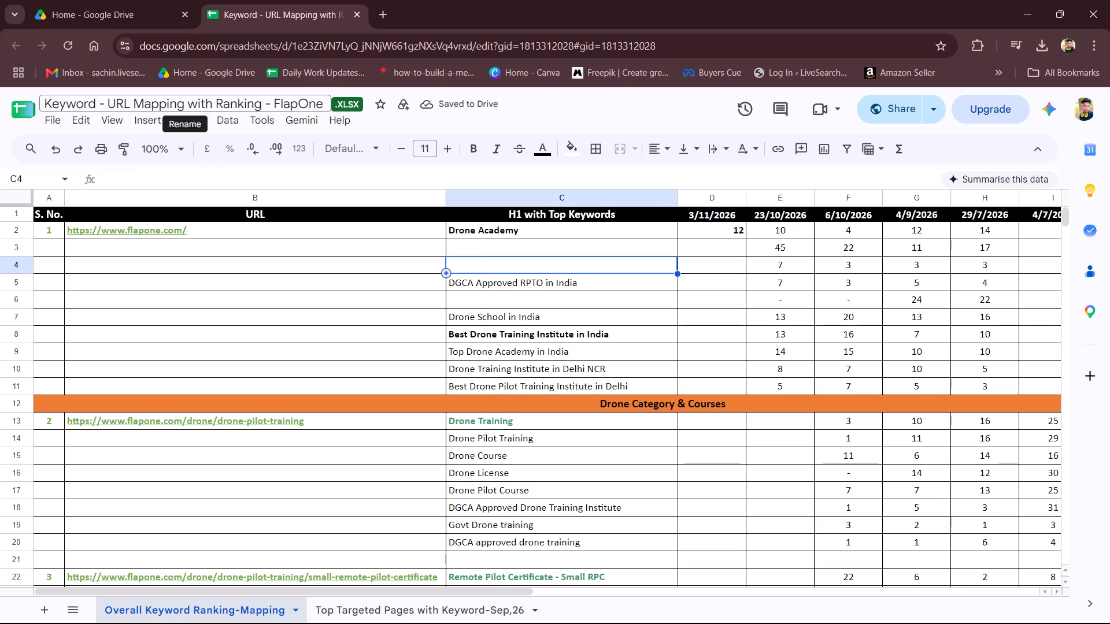
key(ctrl+r)
click(481, 283)
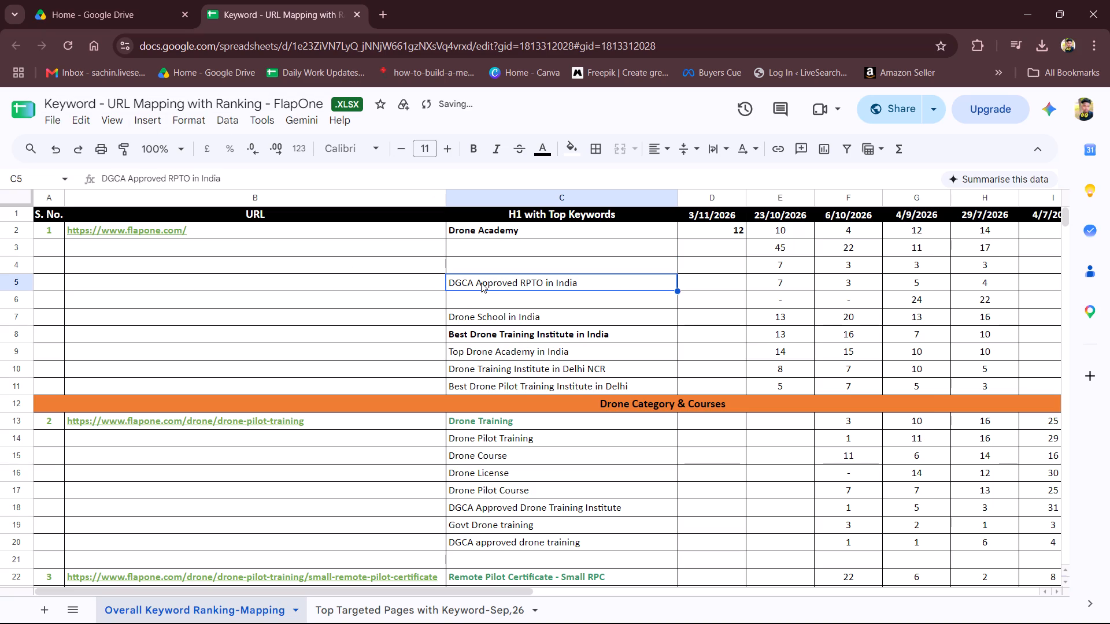
key(ctrl+r)
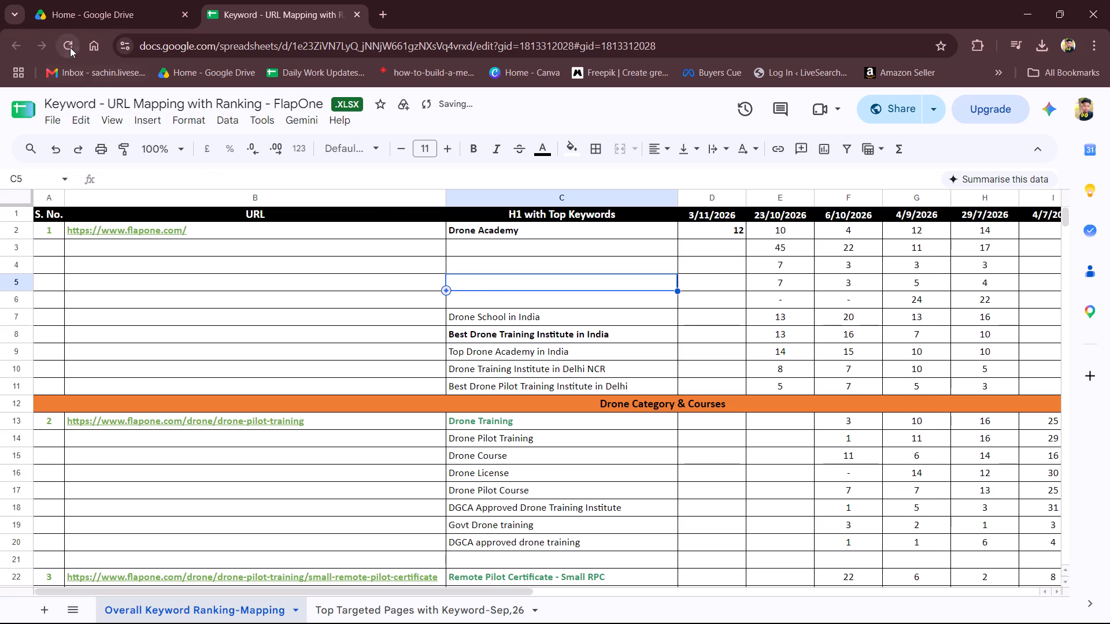
click(70, 47)
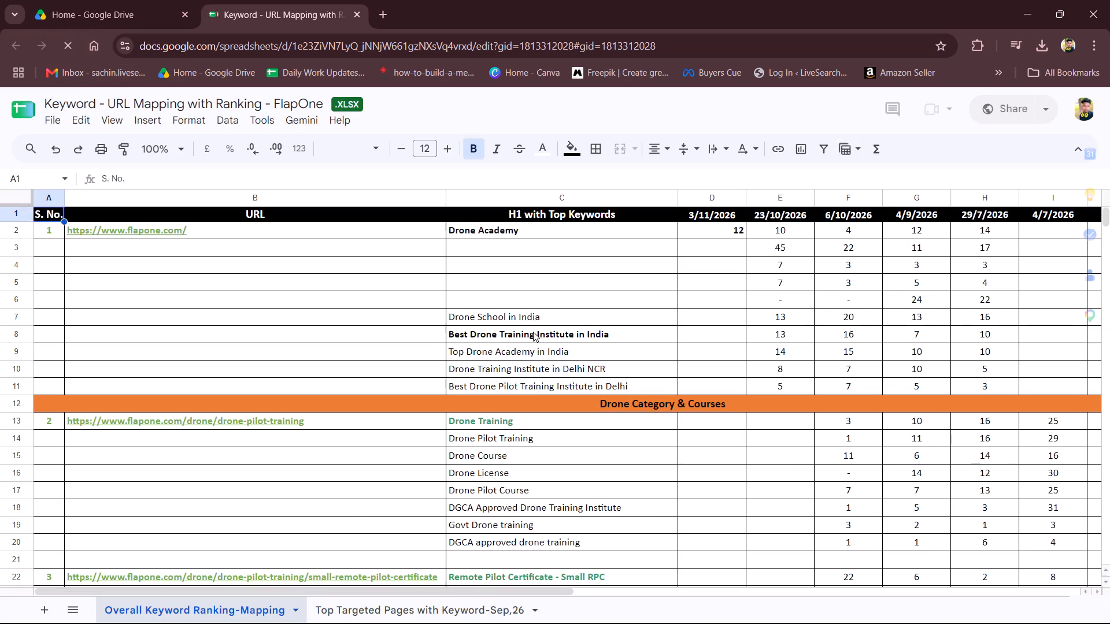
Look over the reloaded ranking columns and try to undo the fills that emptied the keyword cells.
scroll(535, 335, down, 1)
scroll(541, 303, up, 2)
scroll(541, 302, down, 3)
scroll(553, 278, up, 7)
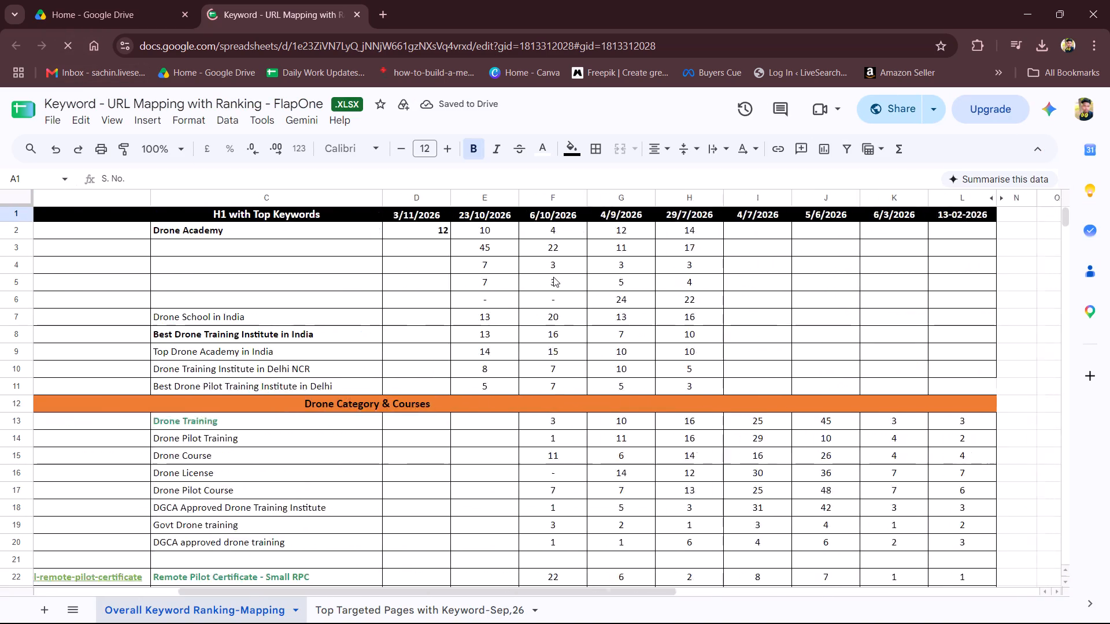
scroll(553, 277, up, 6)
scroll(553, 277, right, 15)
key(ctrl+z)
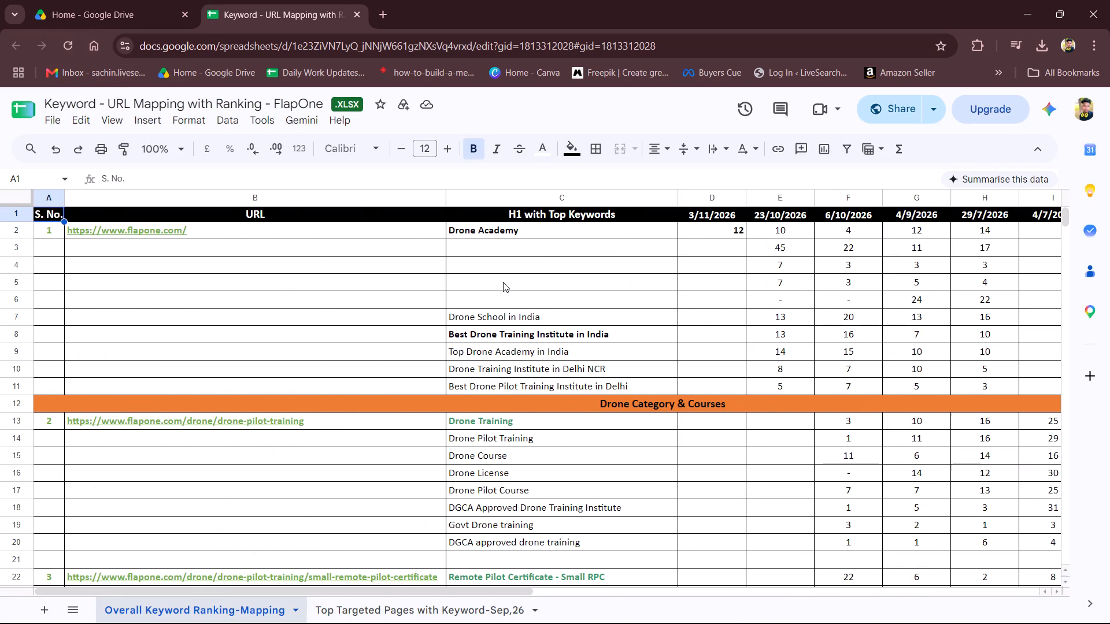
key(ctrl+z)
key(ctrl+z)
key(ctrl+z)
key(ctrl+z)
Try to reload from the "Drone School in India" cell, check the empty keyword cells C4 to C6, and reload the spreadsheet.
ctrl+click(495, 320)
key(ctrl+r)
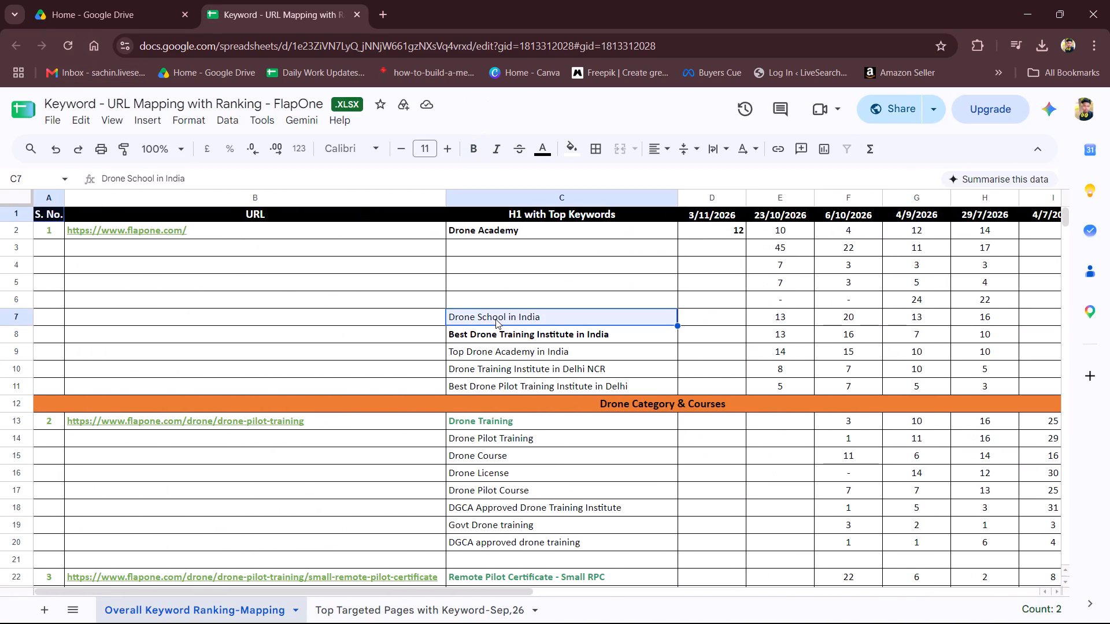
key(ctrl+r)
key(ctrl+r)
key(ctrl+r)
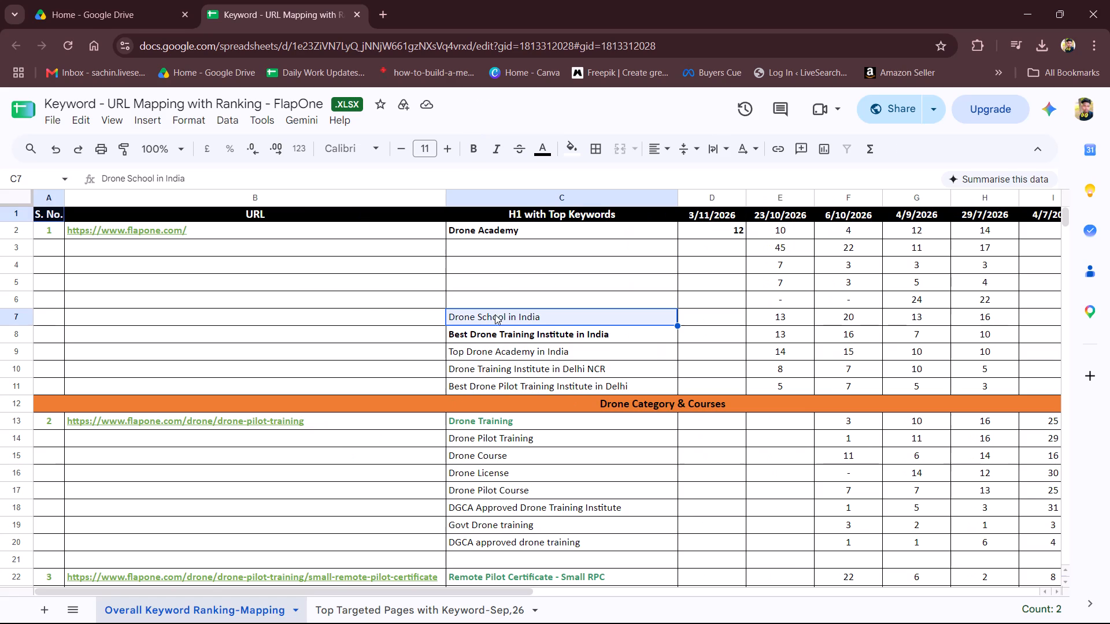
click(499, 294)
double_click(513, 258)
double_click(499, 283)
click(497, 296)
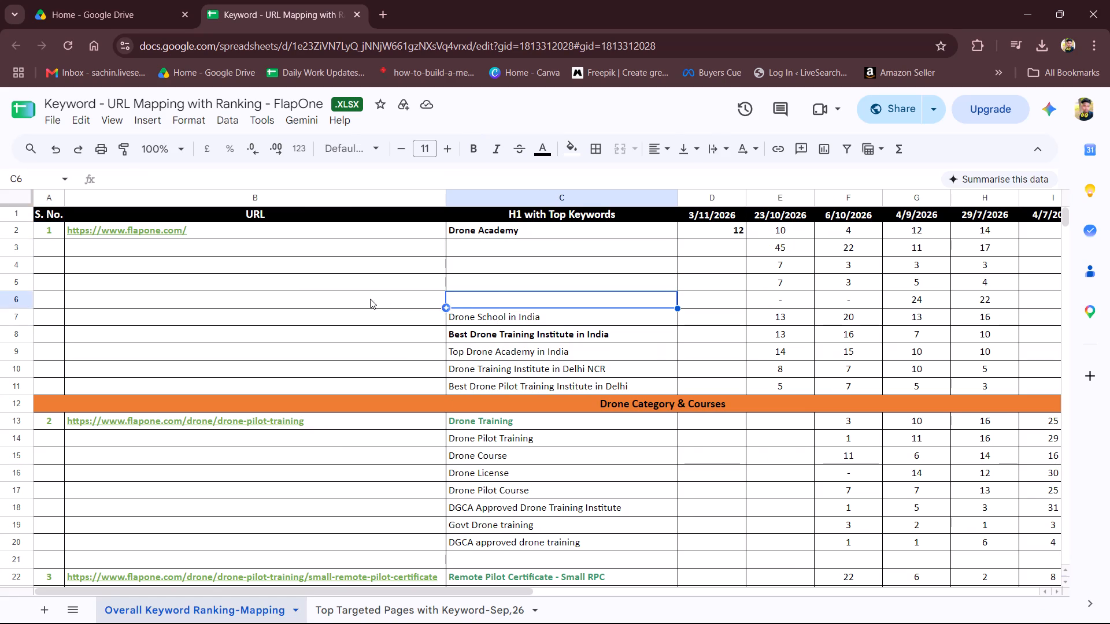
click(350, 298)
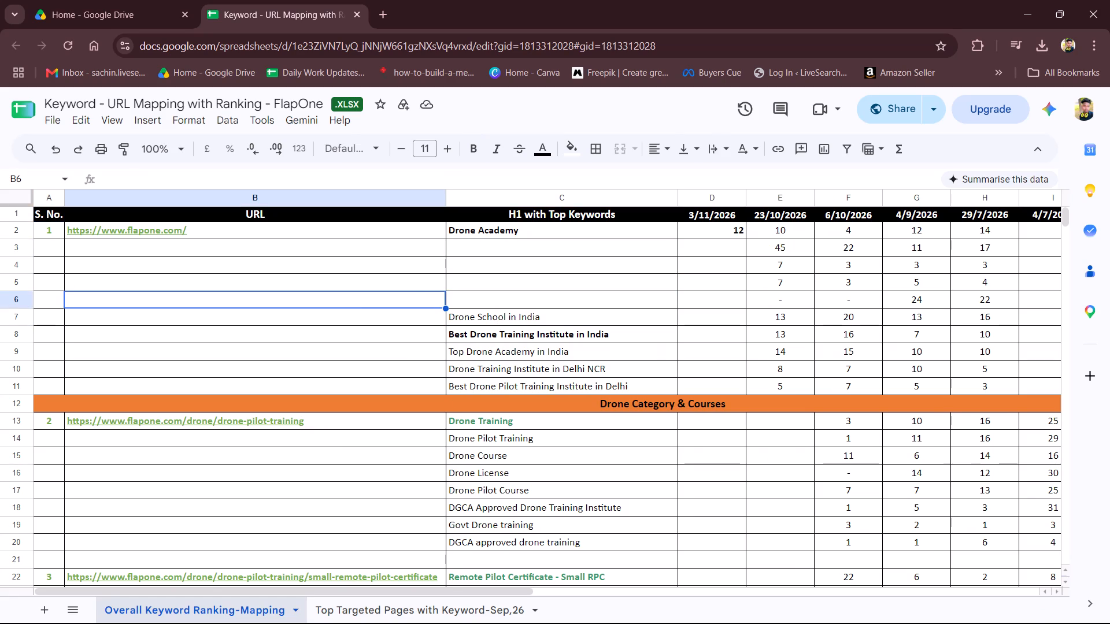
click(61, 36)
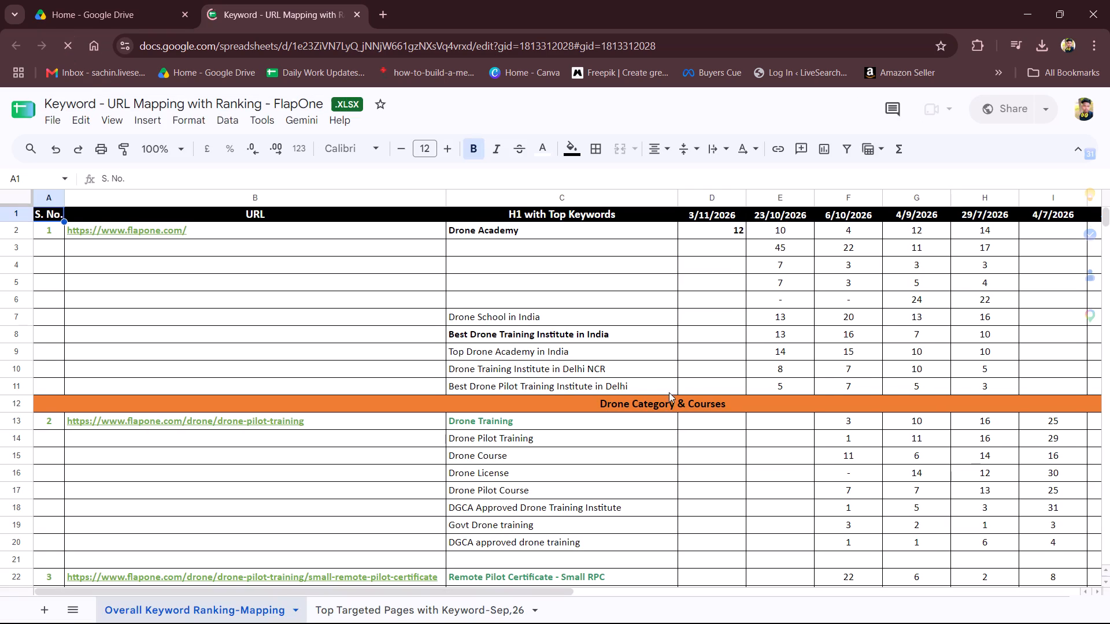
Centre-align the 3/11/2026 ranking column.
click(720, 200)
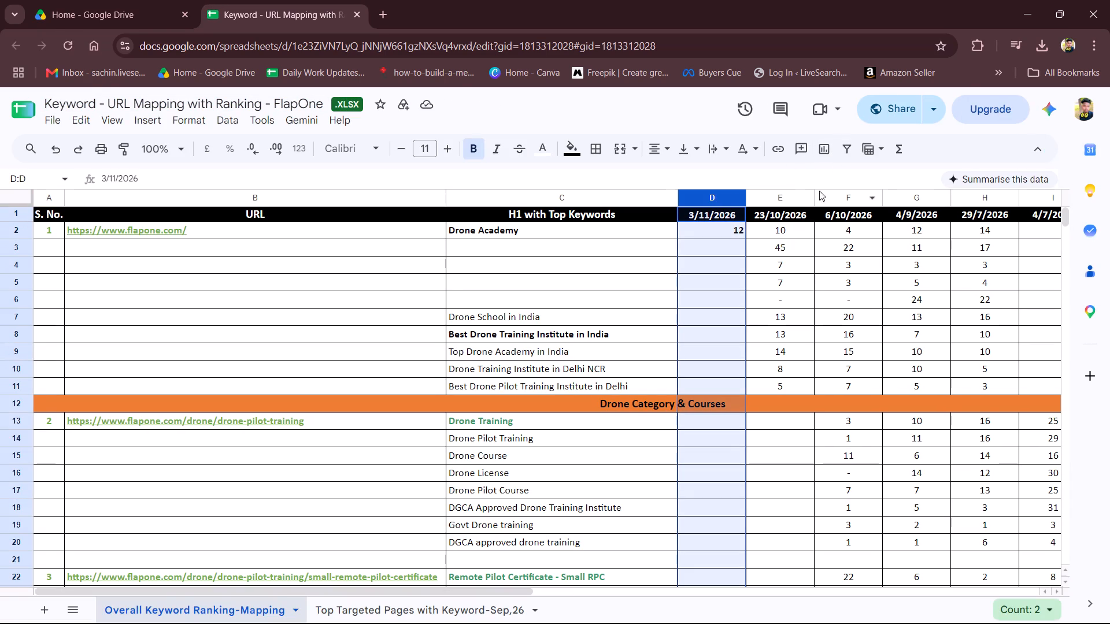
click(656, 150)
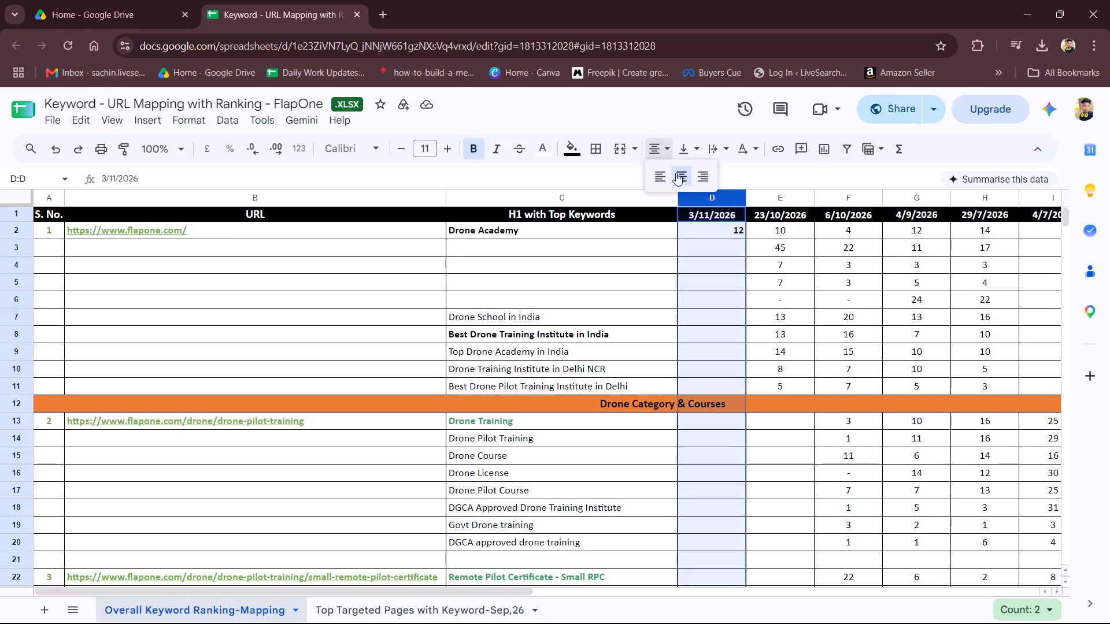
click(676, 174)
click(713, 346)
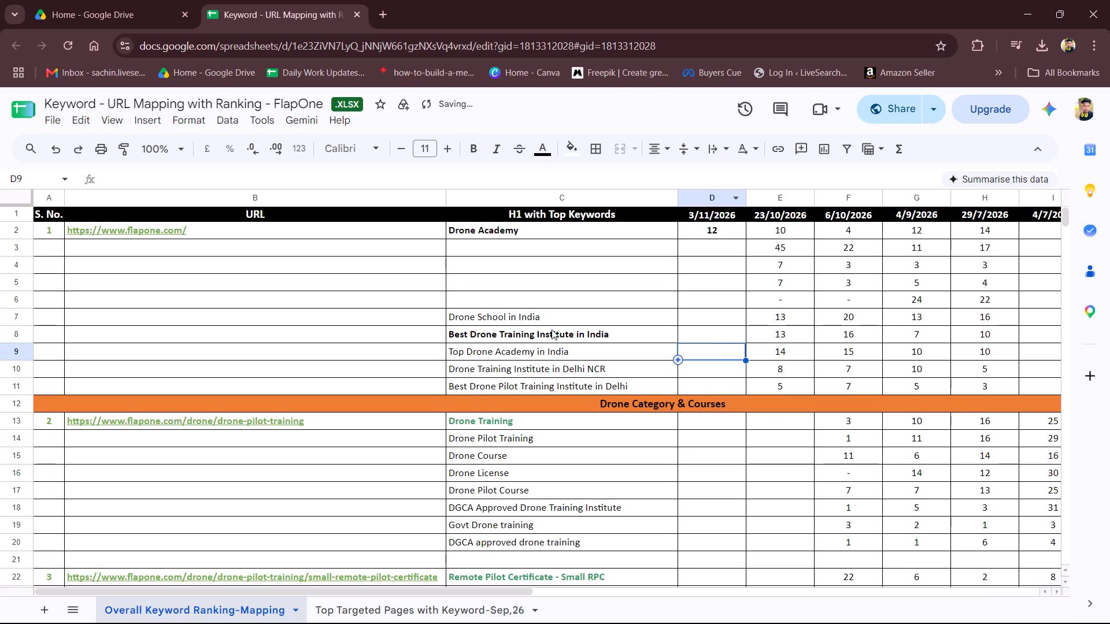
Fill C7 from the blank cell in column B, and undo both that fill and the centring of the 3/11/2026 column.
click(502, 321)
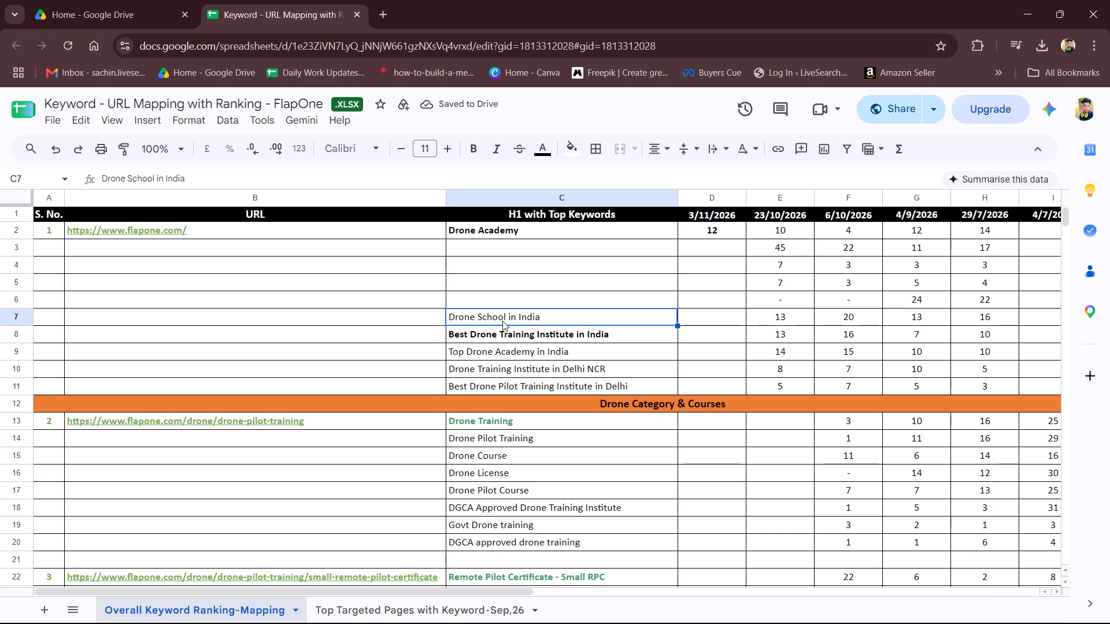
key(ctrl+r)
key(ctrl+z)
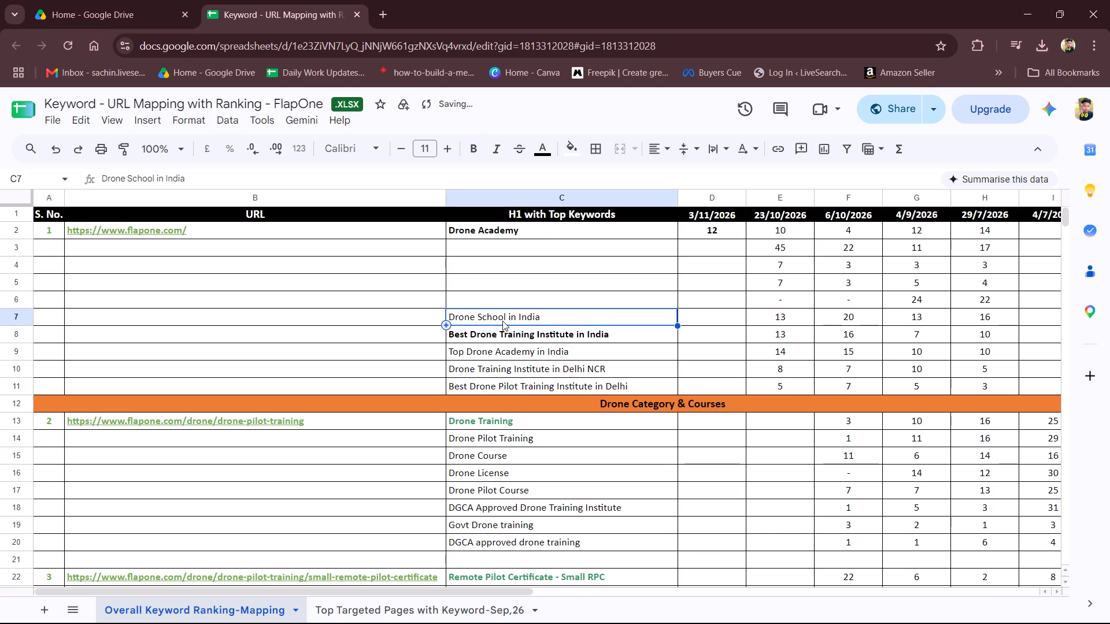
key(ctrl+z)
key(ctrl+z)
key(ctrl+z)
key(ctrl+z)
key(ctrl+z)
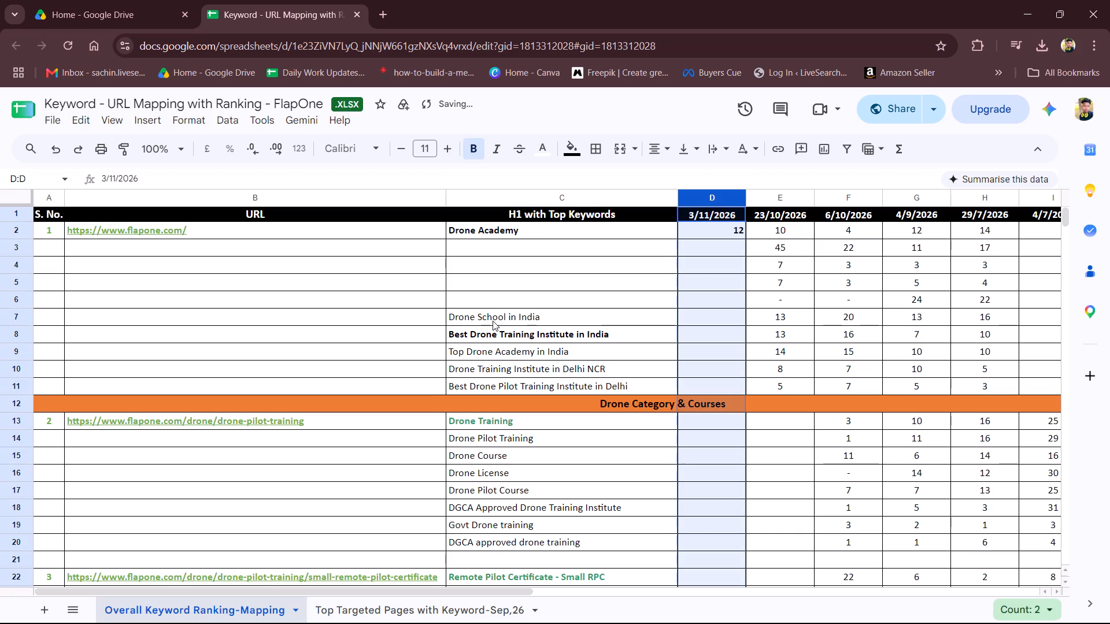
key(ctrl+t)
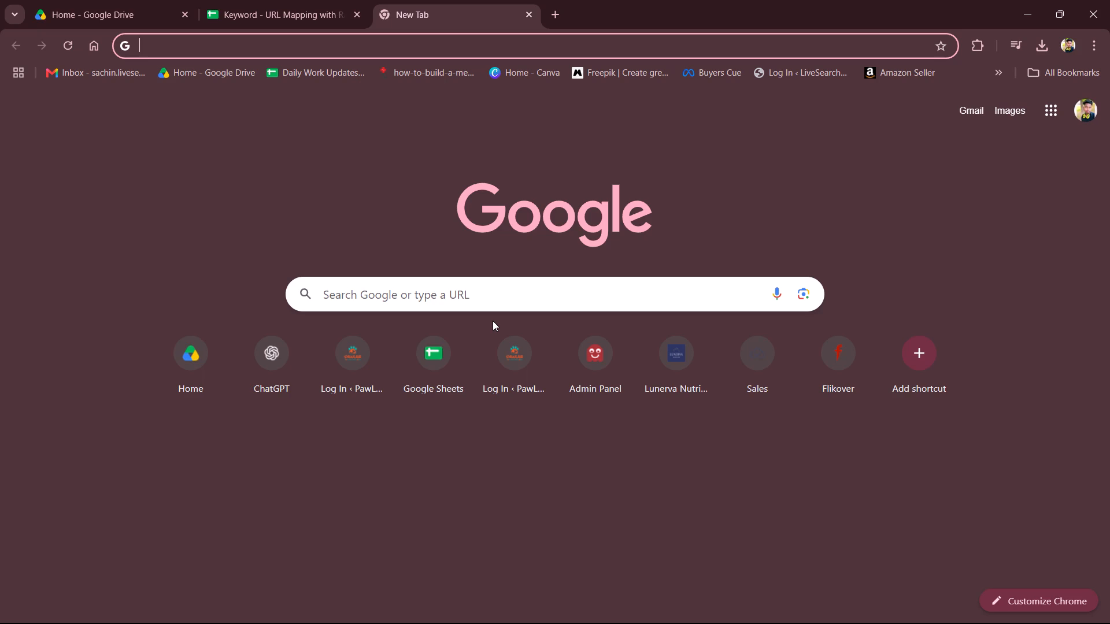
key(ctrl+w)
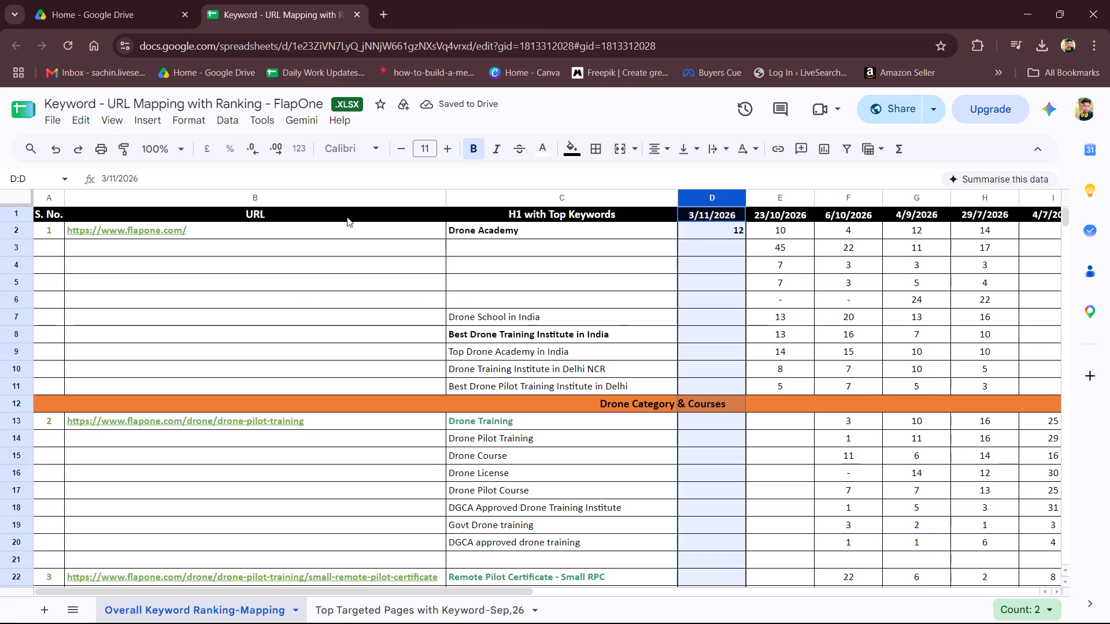
Reload the spreadsheet and look over the keyword rows in the Drone Category & Courses section.
click(76, 49)
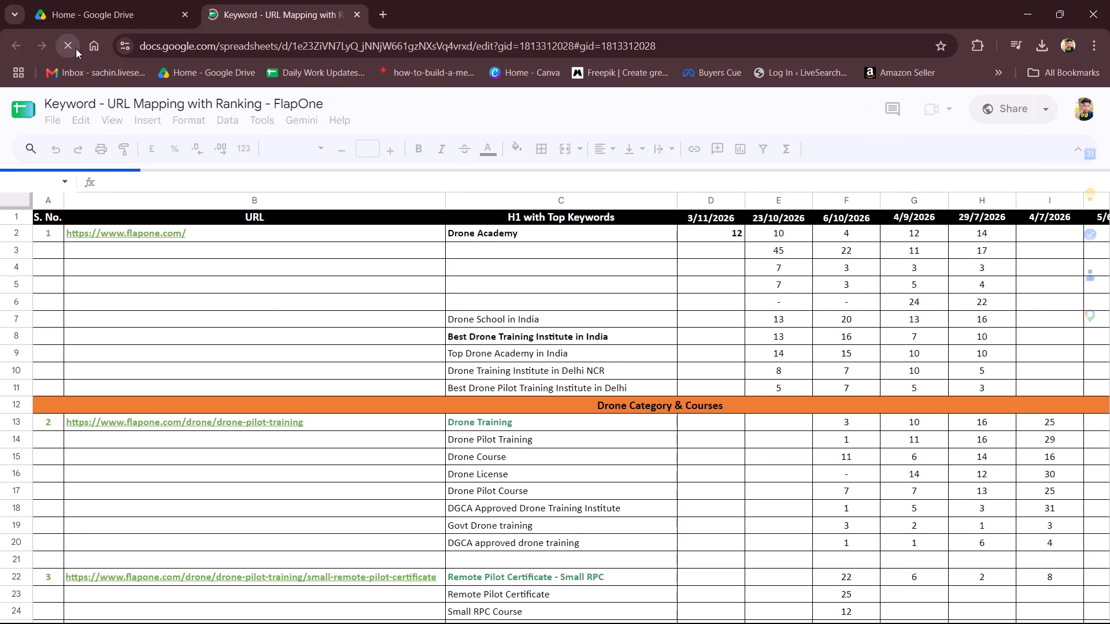
scroll(605, 378, down, 1)
scroll(605, 381, up, 1)
scroll(605, 382, down, 2)
scroll(605, 382, up, 2)
scroll(605, 382, down, 3)
scroll(606, 382, up, 2)
scroll(617, 369, down, 2)
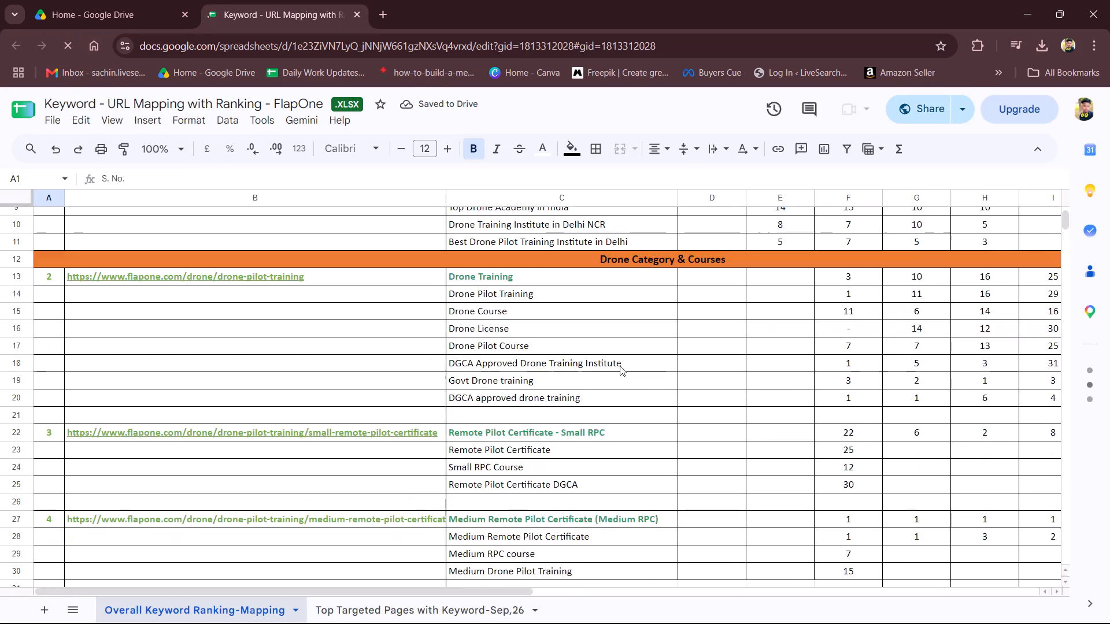
scroll(621, 358, up, 7)
scroll(621, 355, down, 1)
scroll(621, 348, up, 3)
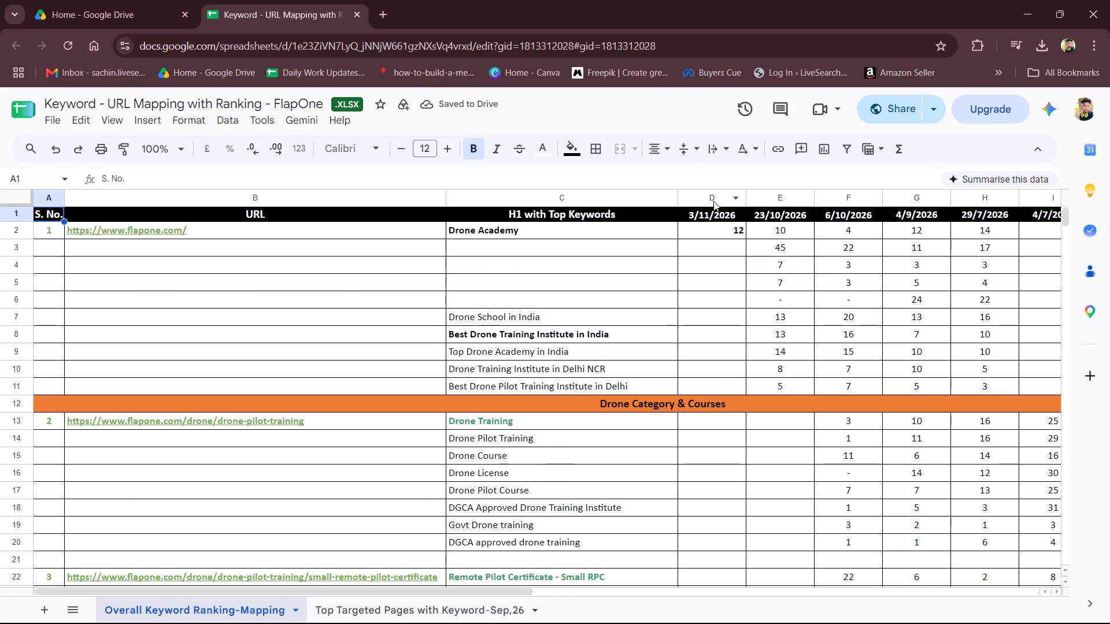
Centre-align the whole 3/11/2026 ranking column and check it along the keyword rows.
click(712, 200)
click(655, 150)
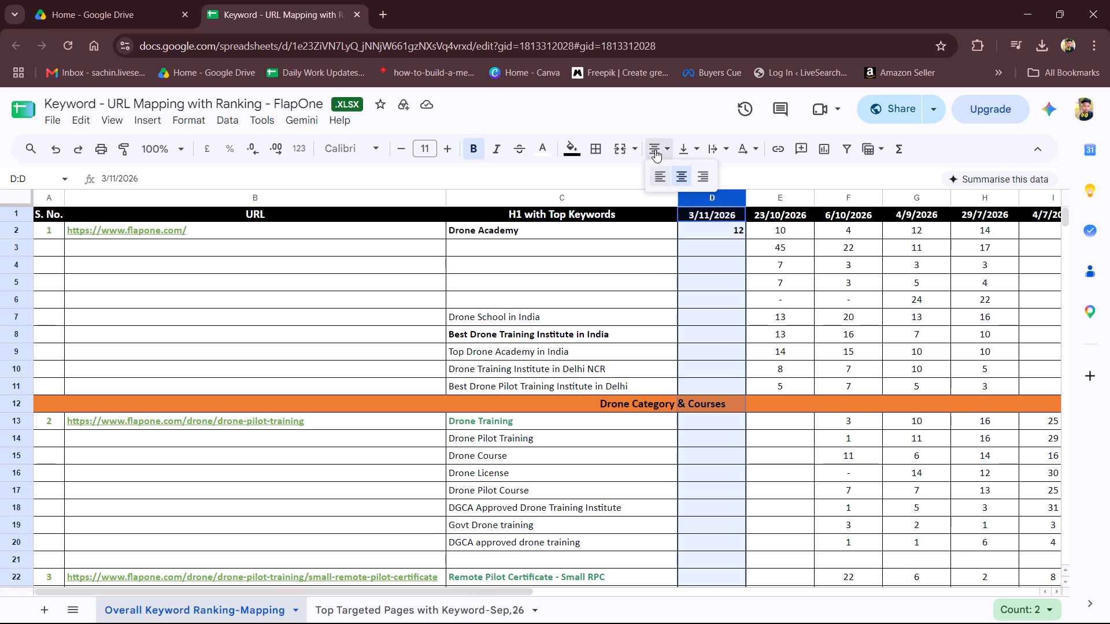
click(686, 175)
scroll(664, 445, down, 6)
scroll(652, 434, up, 2)
scroll(651, 431, down, 6)
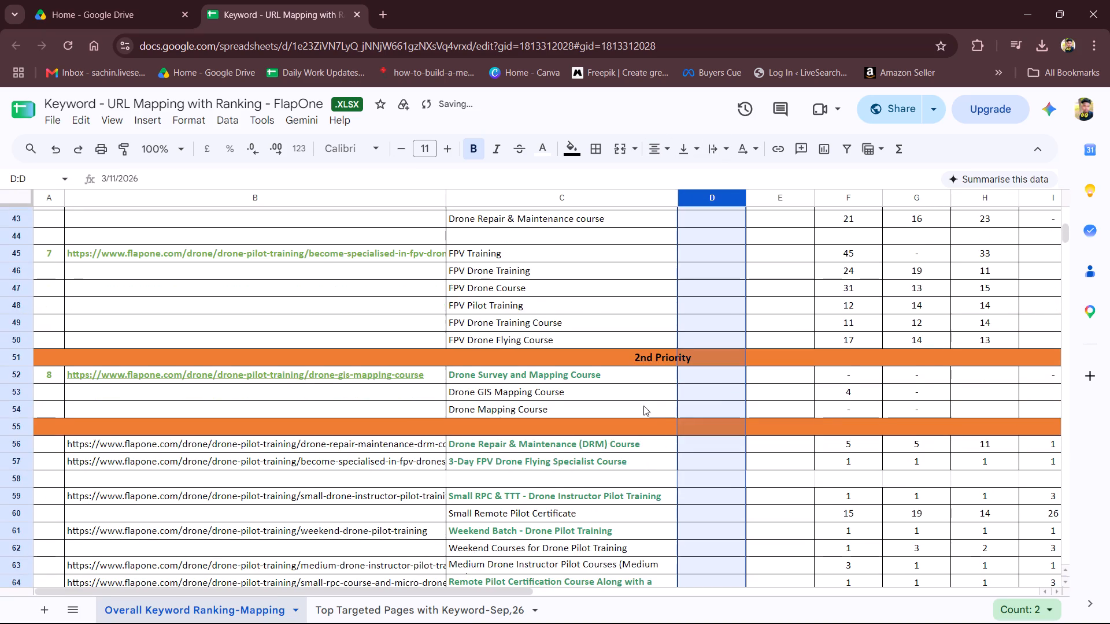
scroll(643, 400, down, 1)
scroll(642, 368, up, 7)
scroll(680, 361, right, 8)
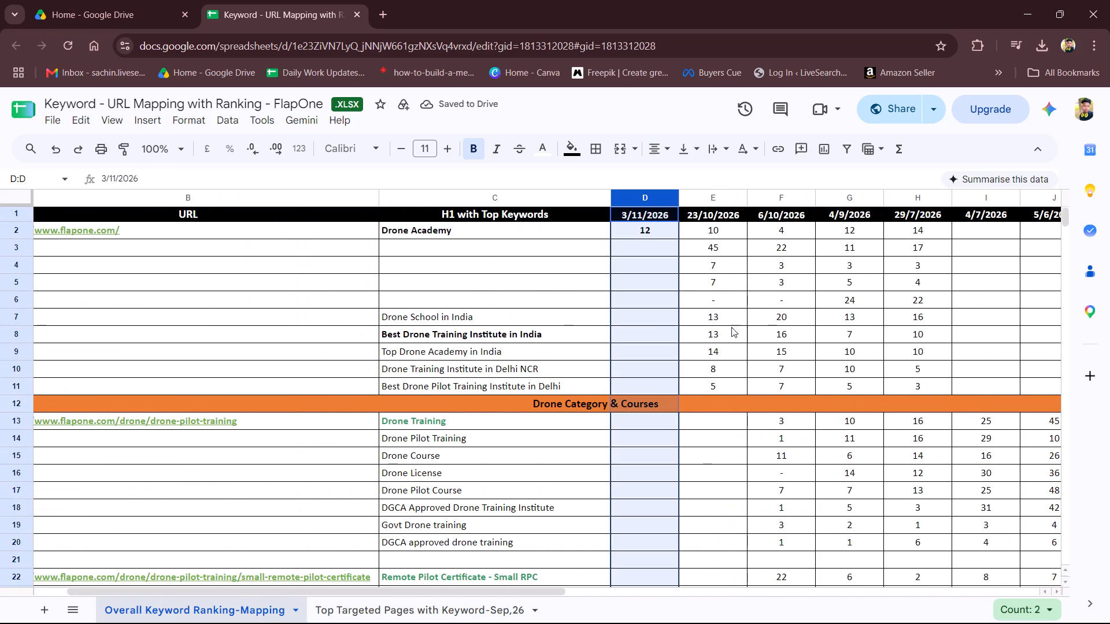
Copy the keyword Drone School in India from C7 and enter it as the search query in SEO Search Simulator by Nightwatch.
click(479, 311)
key(ctrl+c)
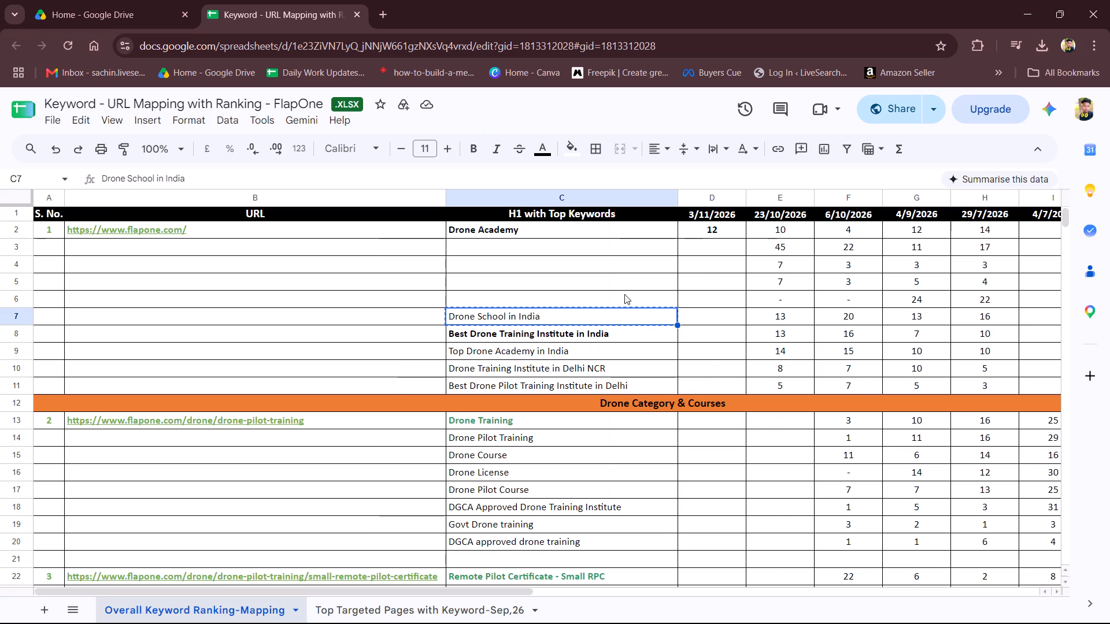
click(971, 47)
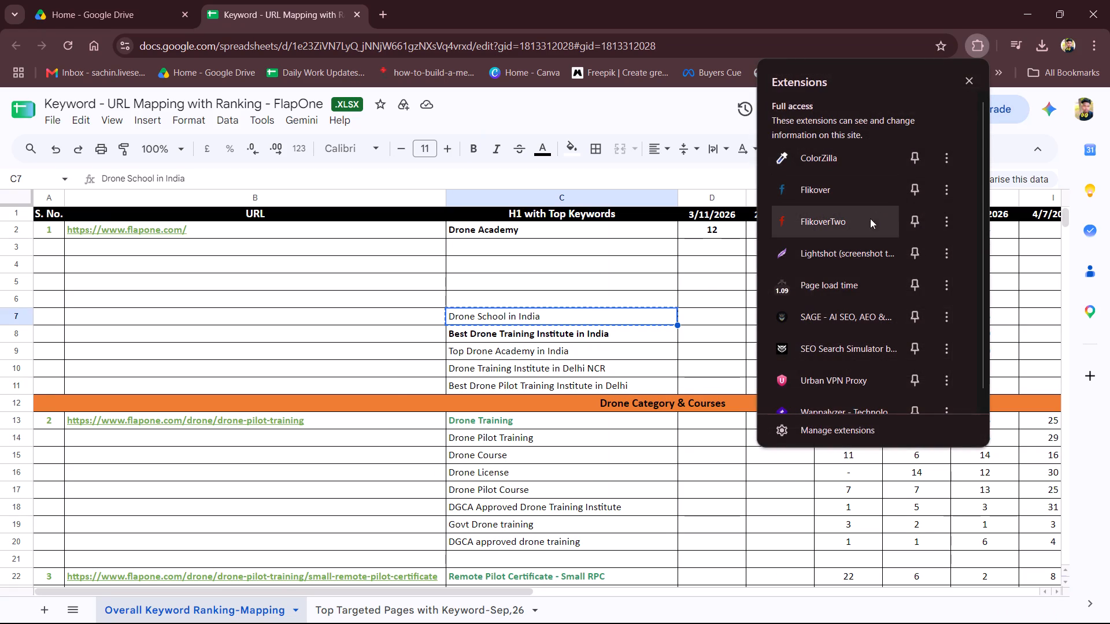
scroll(819, 380, up, 1)
scroll(819, 380, down, 2)
scroll(818, 381, up, 1)
scroll(817, 386, down, 2)
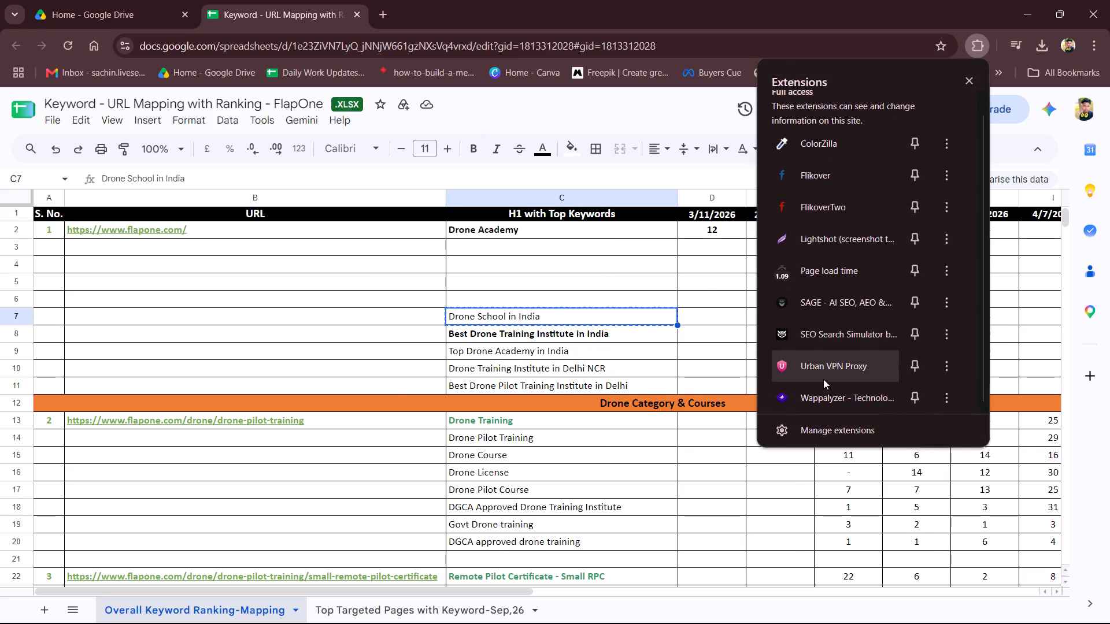
click(838, 331)
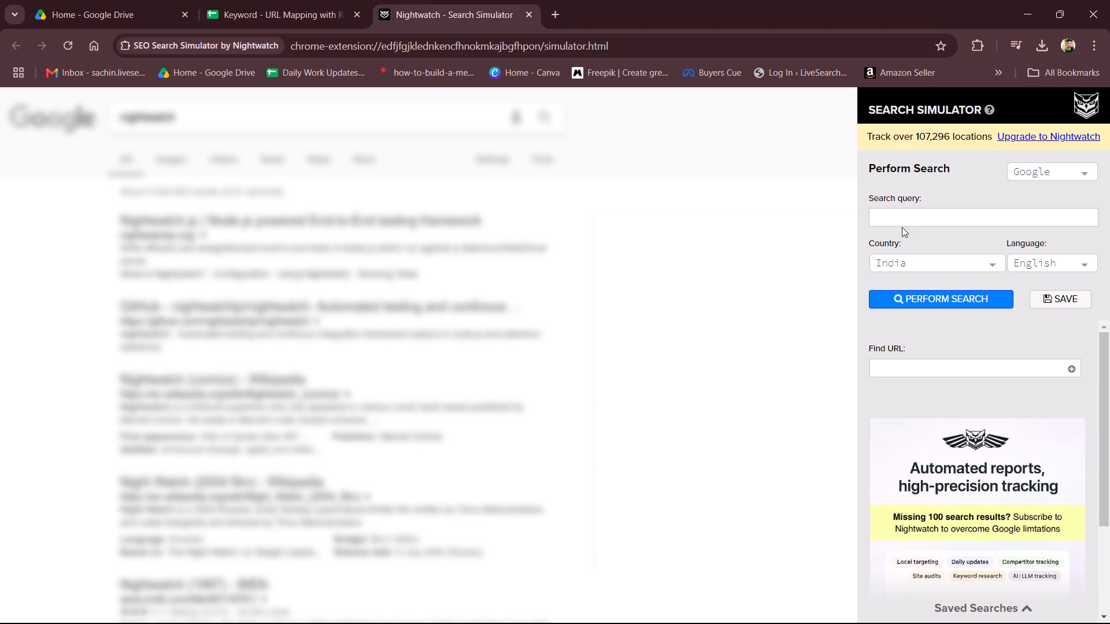
click(902, 220)
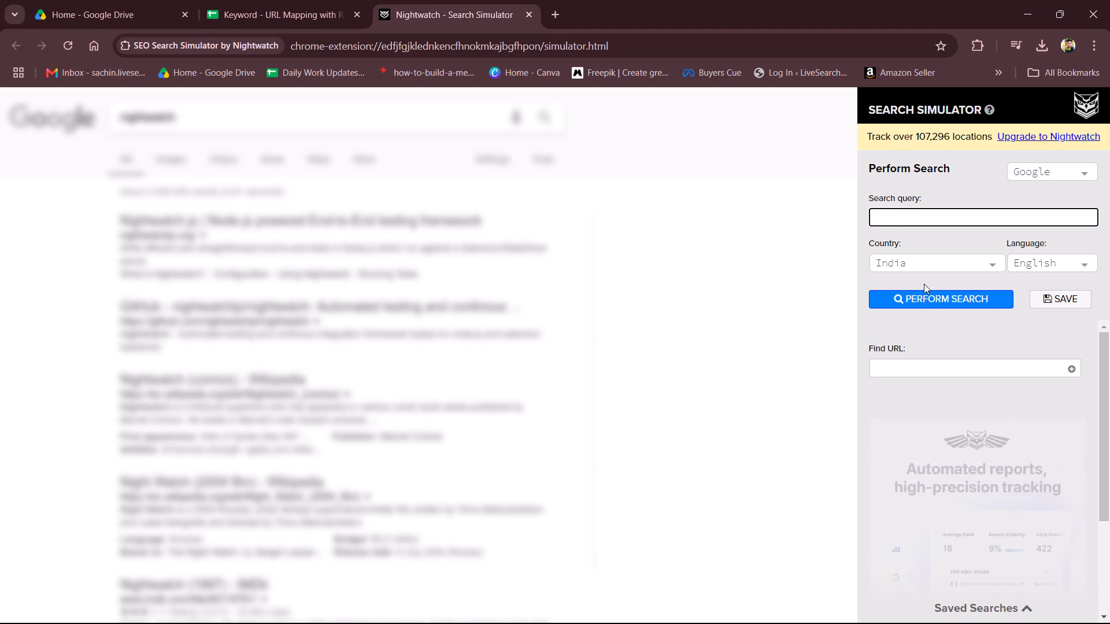
key(ctrl+v)
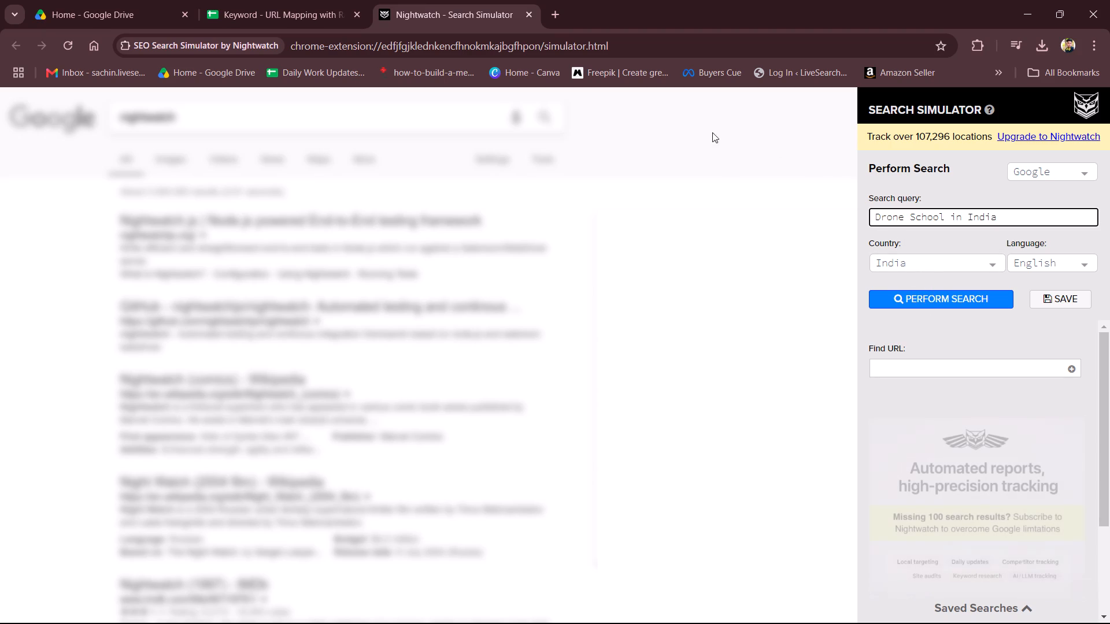
Switch to the incognito Drone Academy search results, open the FlapOne website result and copy its address.
key(alt+Tab)
key(alt+Tab)
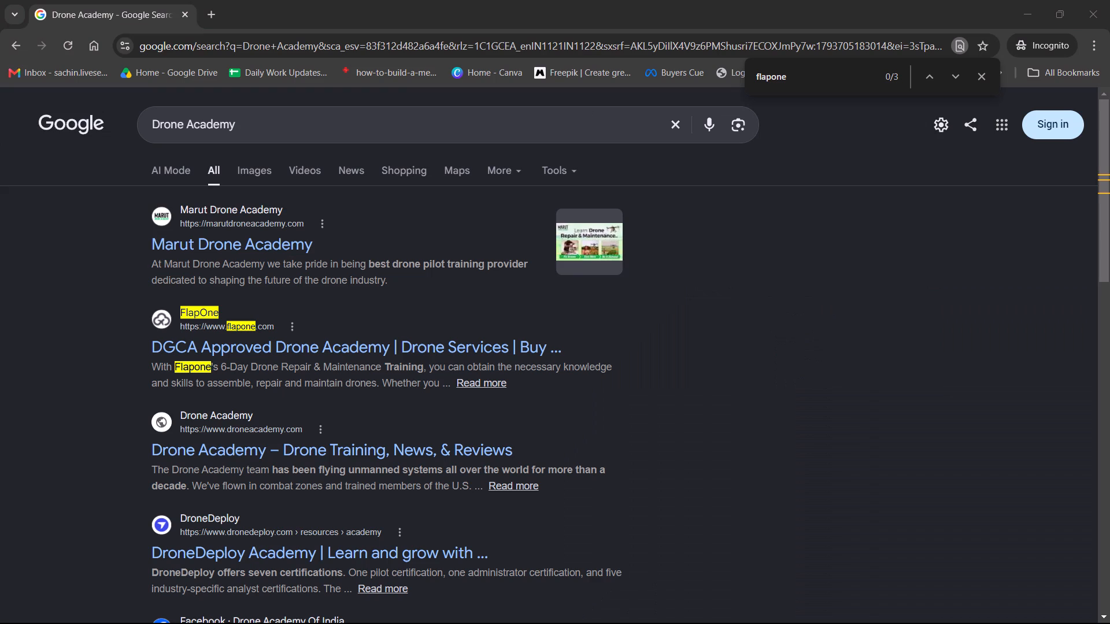
click(282, 344)
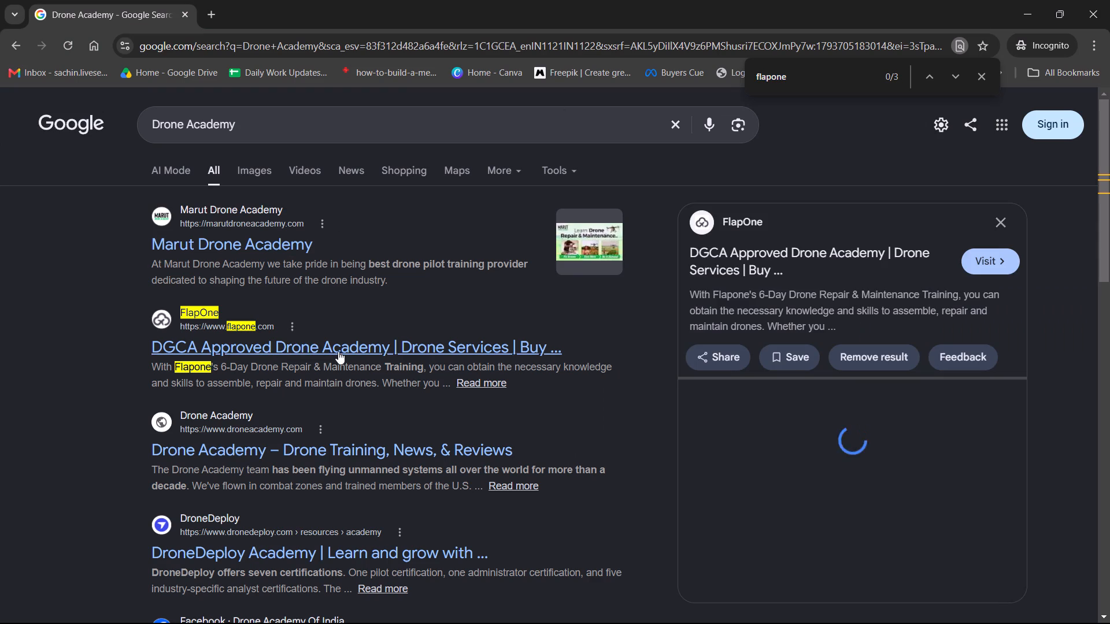
click(277, 342)
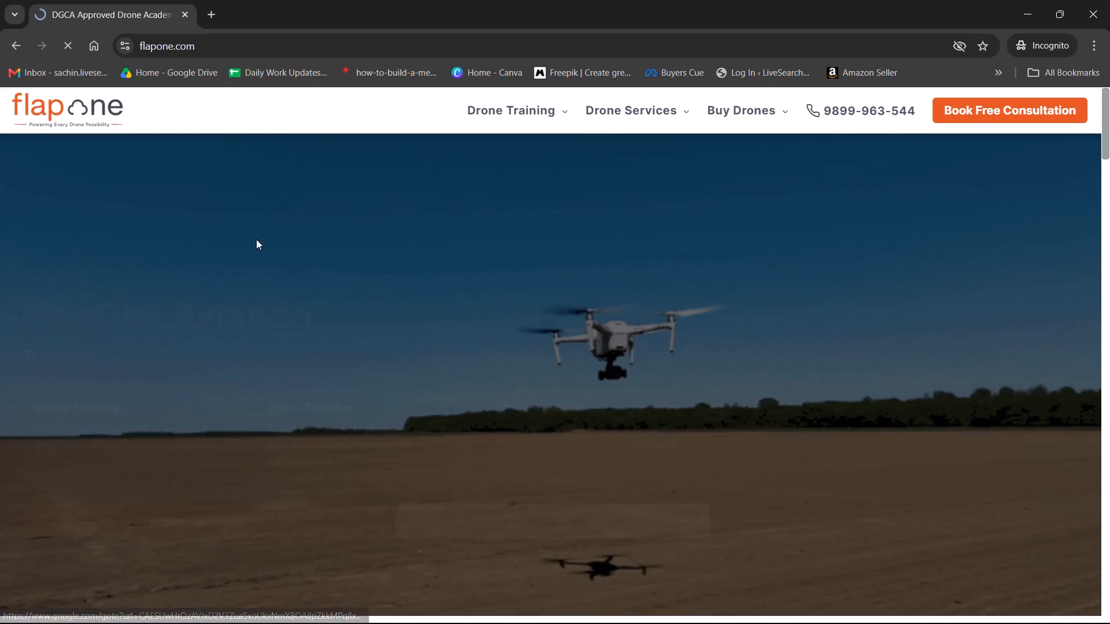
click(231, 40)
key(ctrl+c)
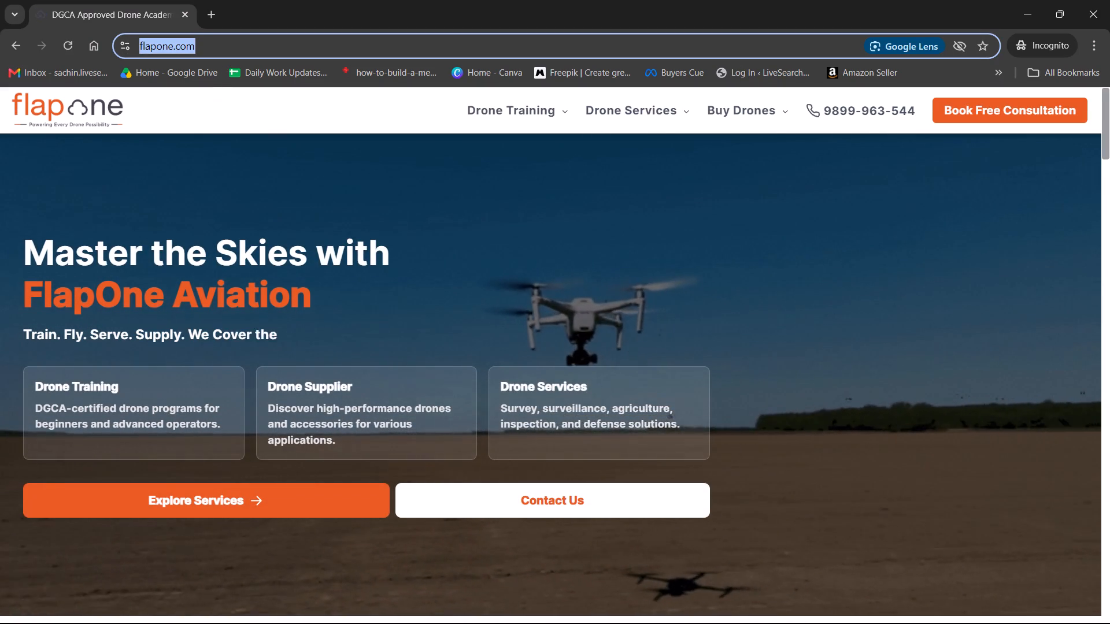
key(alt+Tab)
key(alt+Tab)
key(alt+Tab)
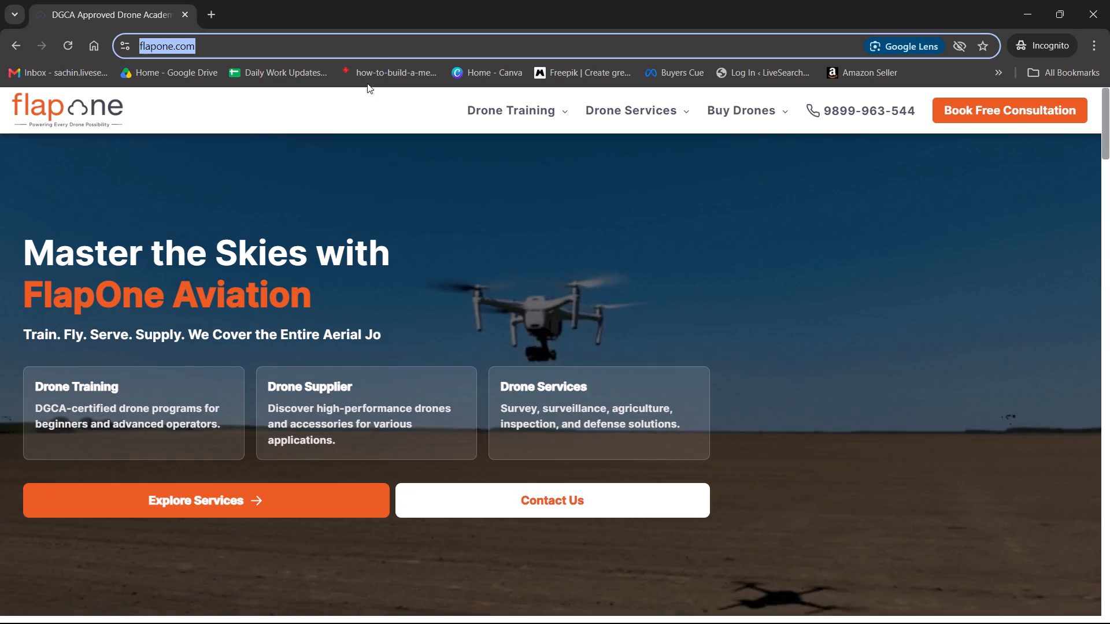
key(alt+Tab)
key(alt+Tab)
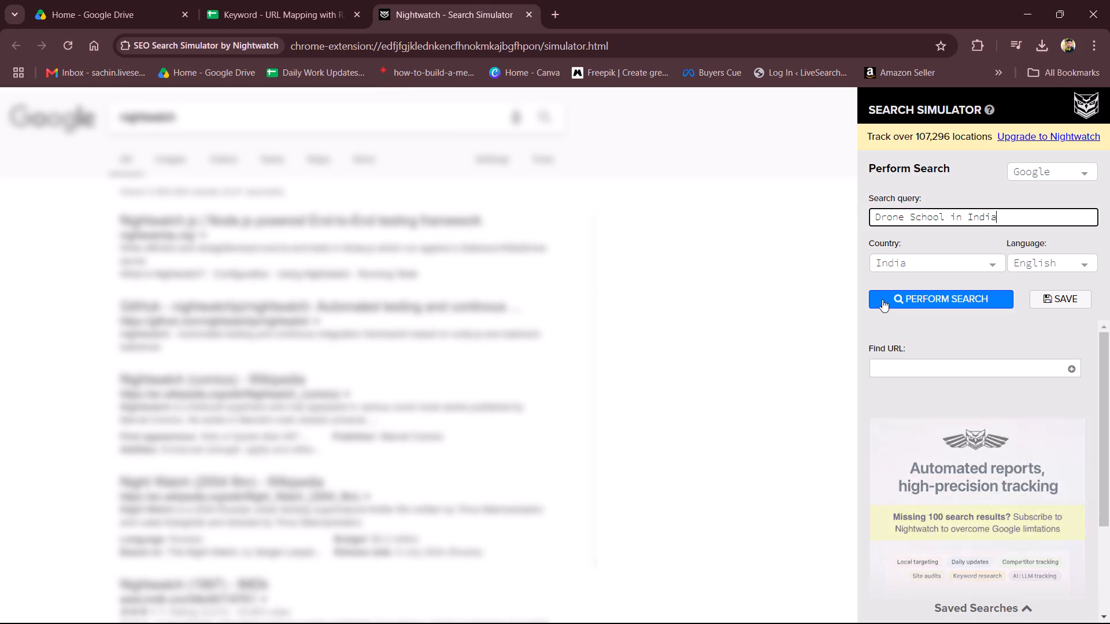
click(890, 366)
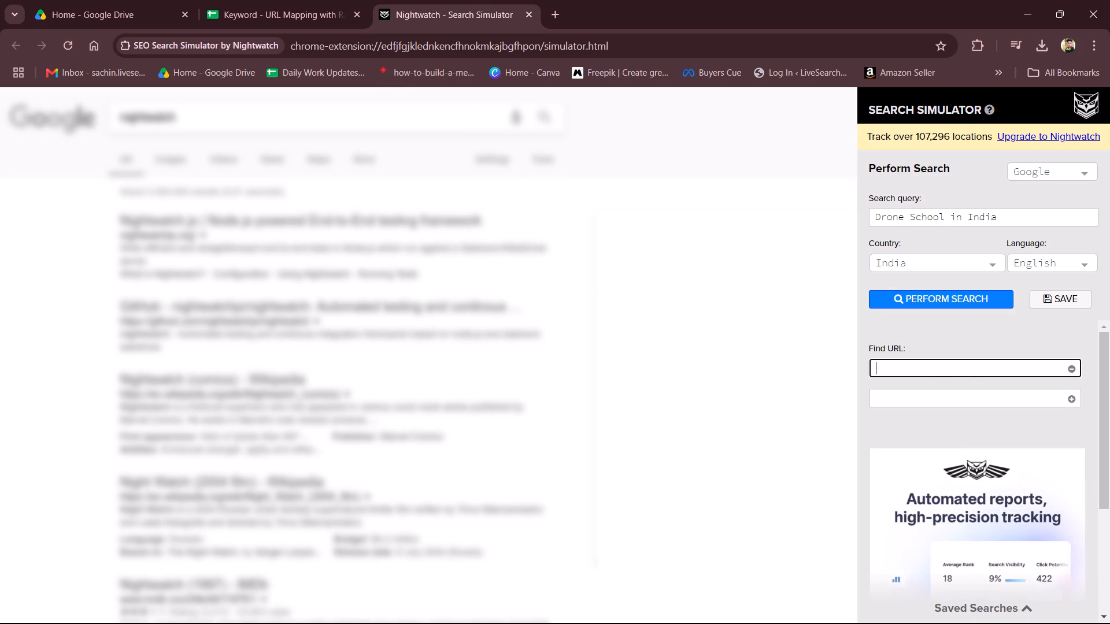
key(ctrl+v)
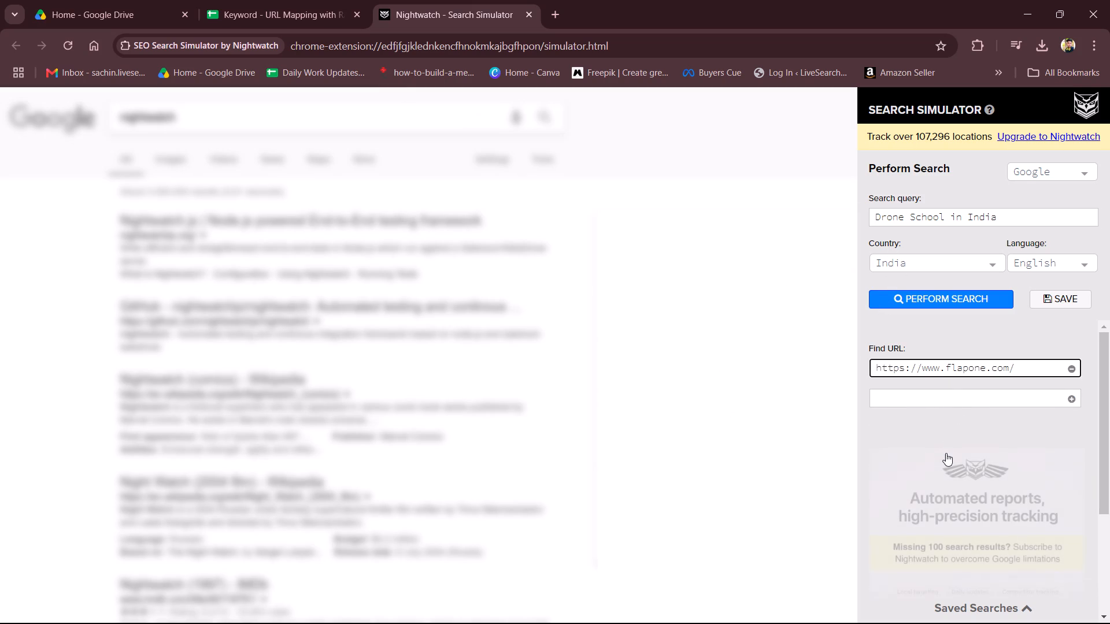
scroll(952, 428, up, 1)
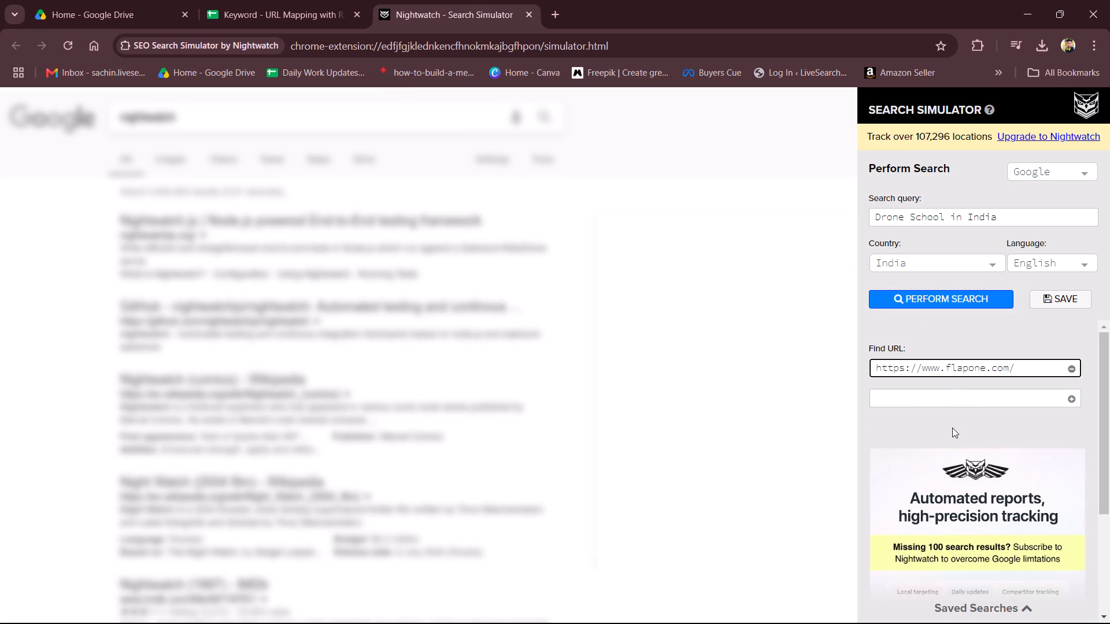
click(926, 296)
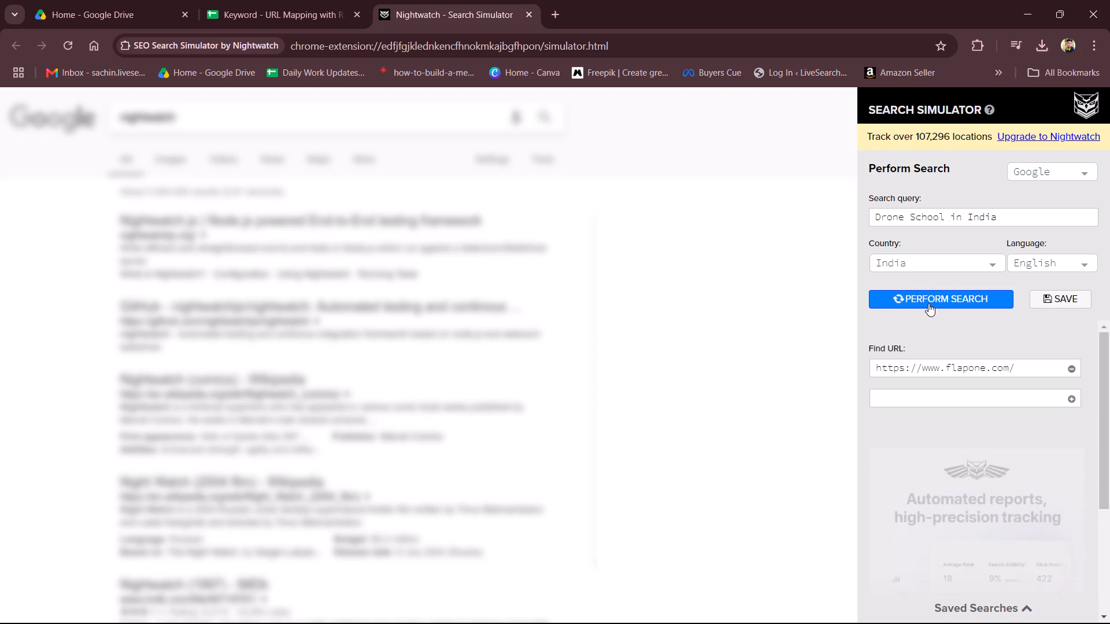
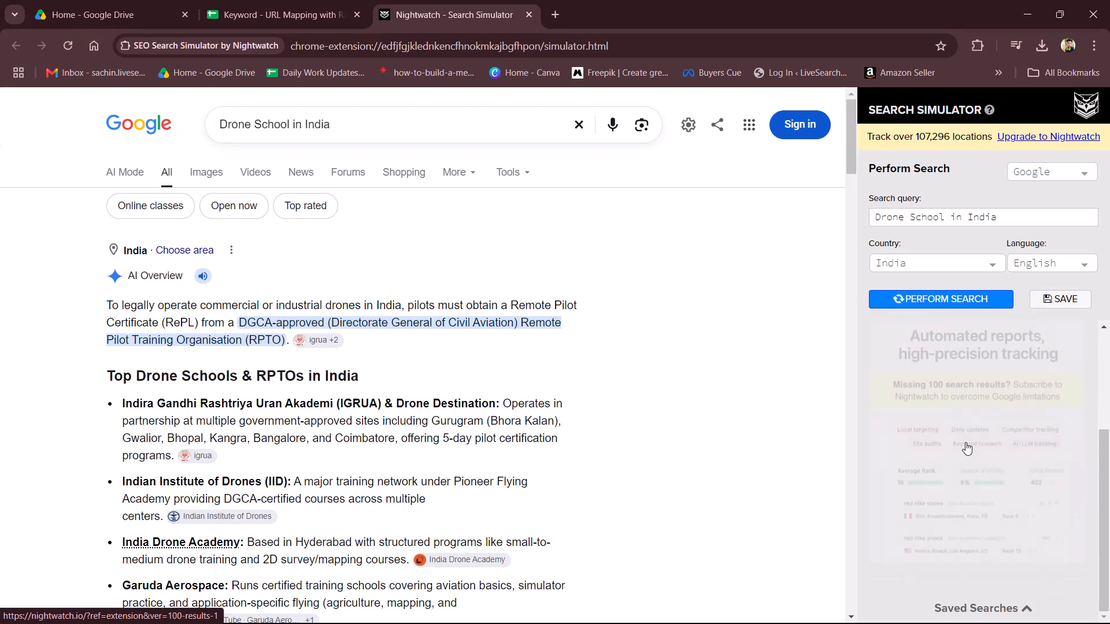
Examine the Drone School in India results in the search simulator for the FlapOne website listing.
scroll(965, 443, up, 6)
scroll(965, 443, down, 3)
scroll(965, 443, up, 2)
scroll(963, 445, down, 6)
scroll(963, 445, up, 3)
scroll(239, 466, down, 2)
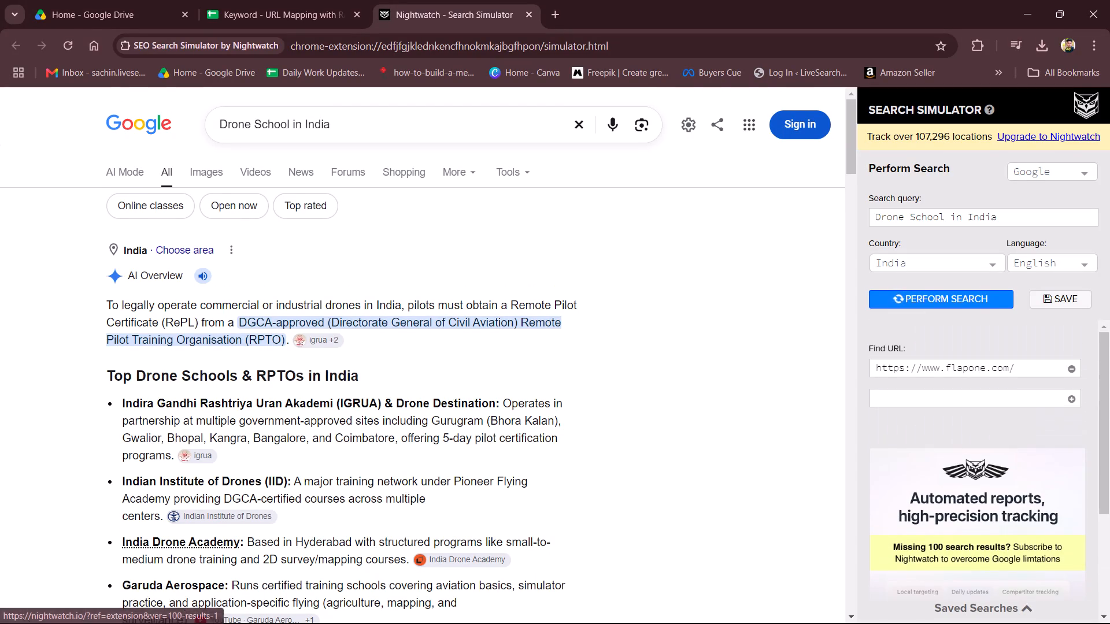
scroll(240, 467, down, 8)
scroll(266, 466, up, 1)
scroll(268, 466, down, 3)
scroll(349, 435, down, 5)
scroll(349, 435, up, 2)
scroll(349, 435, down, 4)
scroll(360, 400, up, 1)
scroll(361, 400, down, 1)
scroll(361, 400, up, 12)
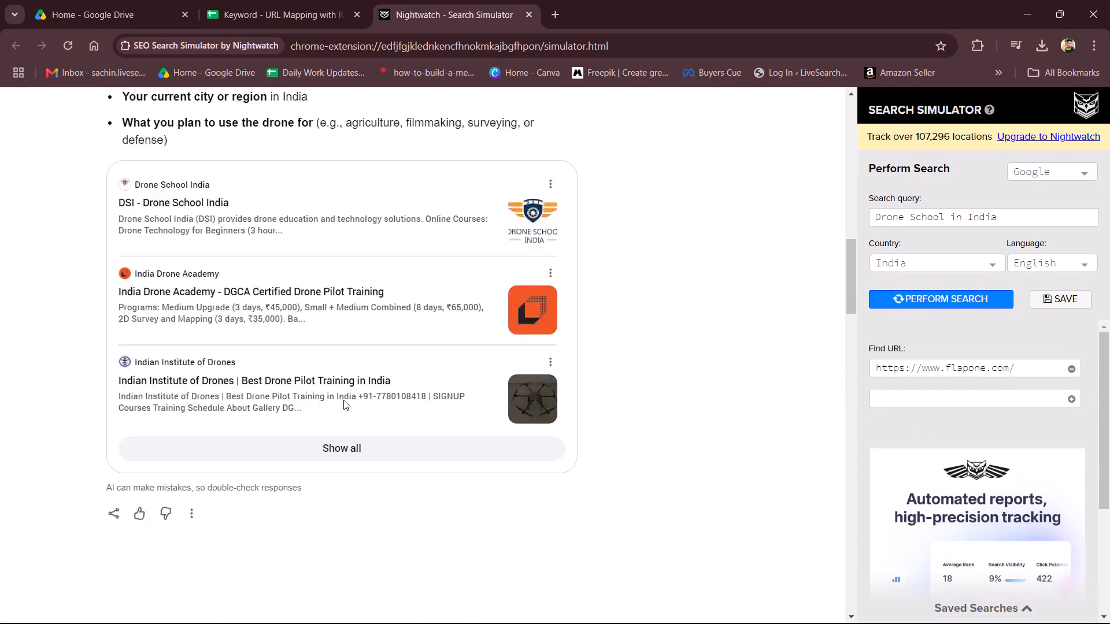
scroll(343, 400, up, 8)
Rerun the Drone School in India search in the simulator and complete the robot check.
click(925, 296)
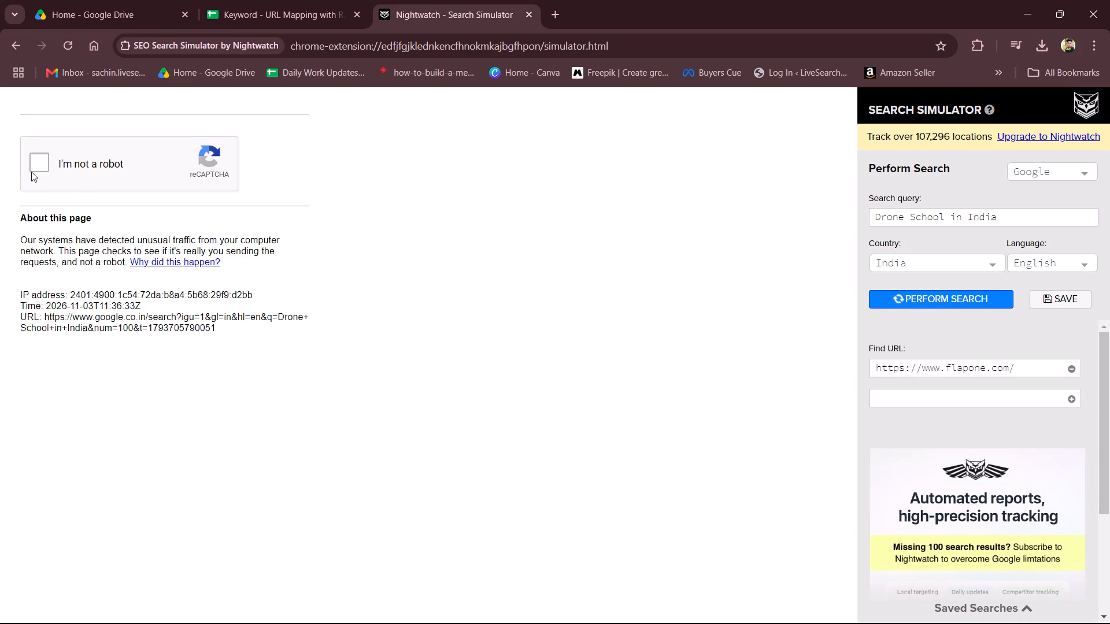
click(31, 171)
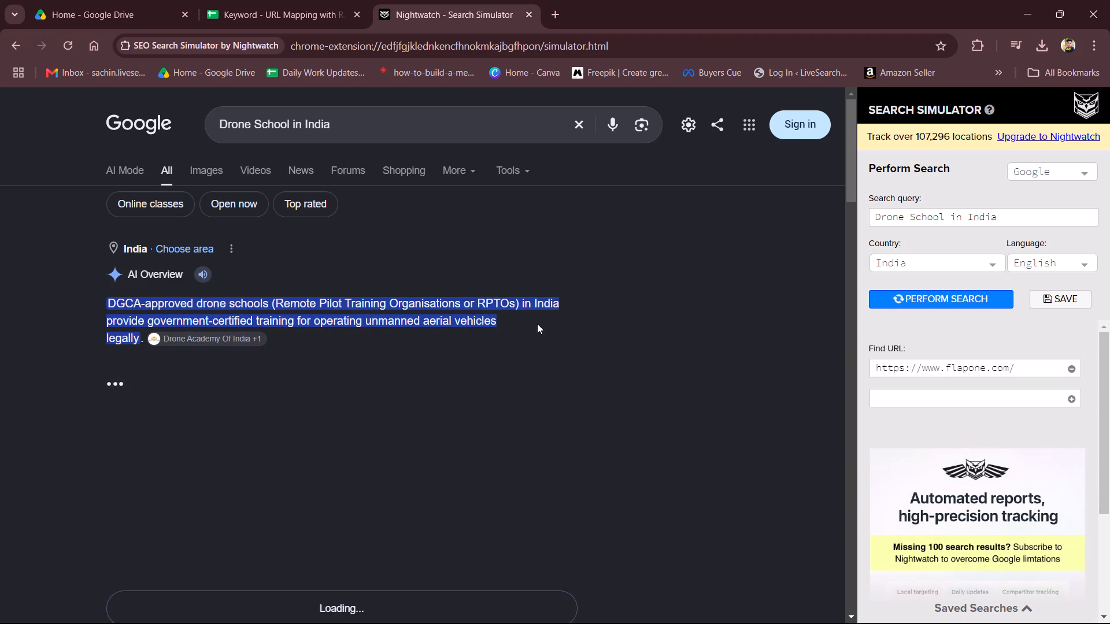
Look through the reloaded Drone School in India results in the simulator for the FlapOne listing.
scroll(617, 353, down, 7)
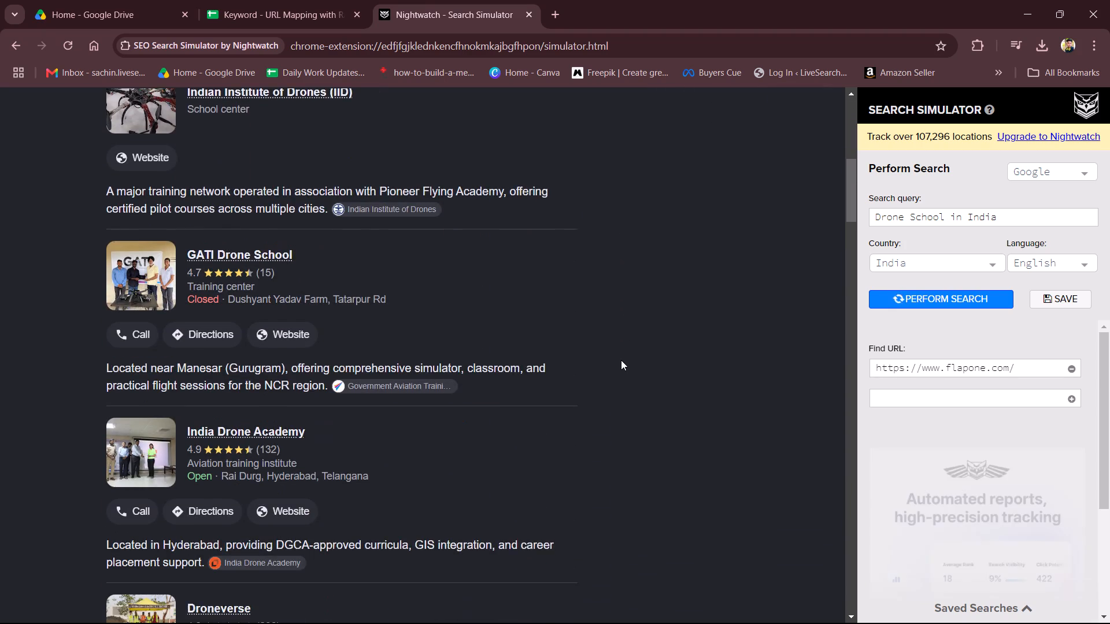
scroll(621, 360, down, 8)
scroll(623, 362, up, 1)
scroll(623, 363, down, 12)
scroll(625, 367, up, 1)
scroll(625, 359, down, 1)
scroll(625, 359, up, 1)
scroll(625, 359, down, 7)
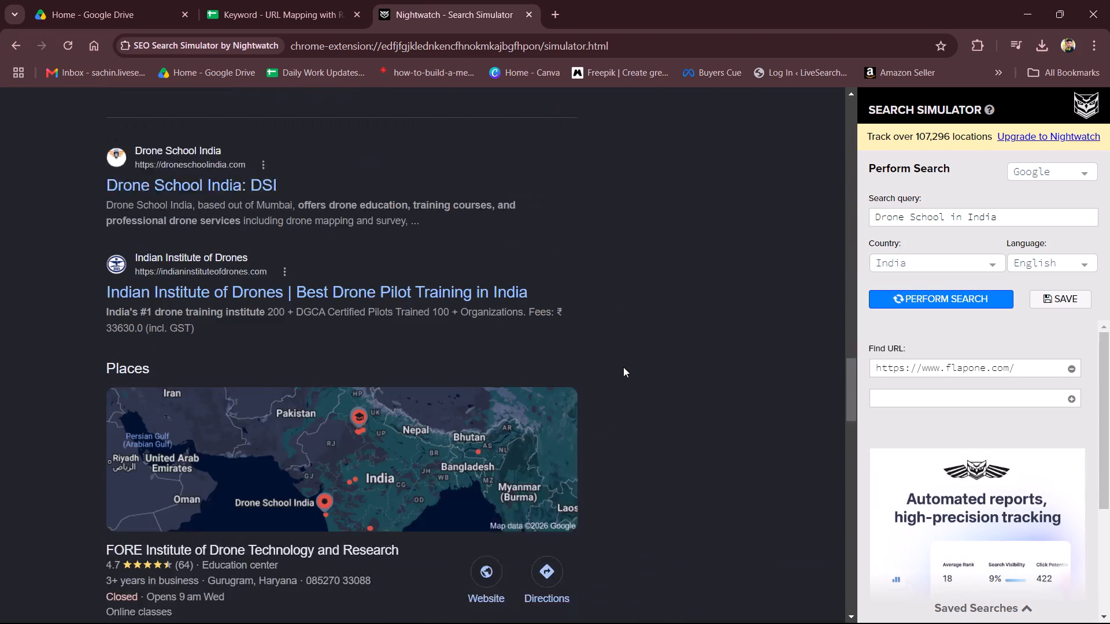
scroll(623, 367, down, 6)
scroll(623, 367, up, 1)
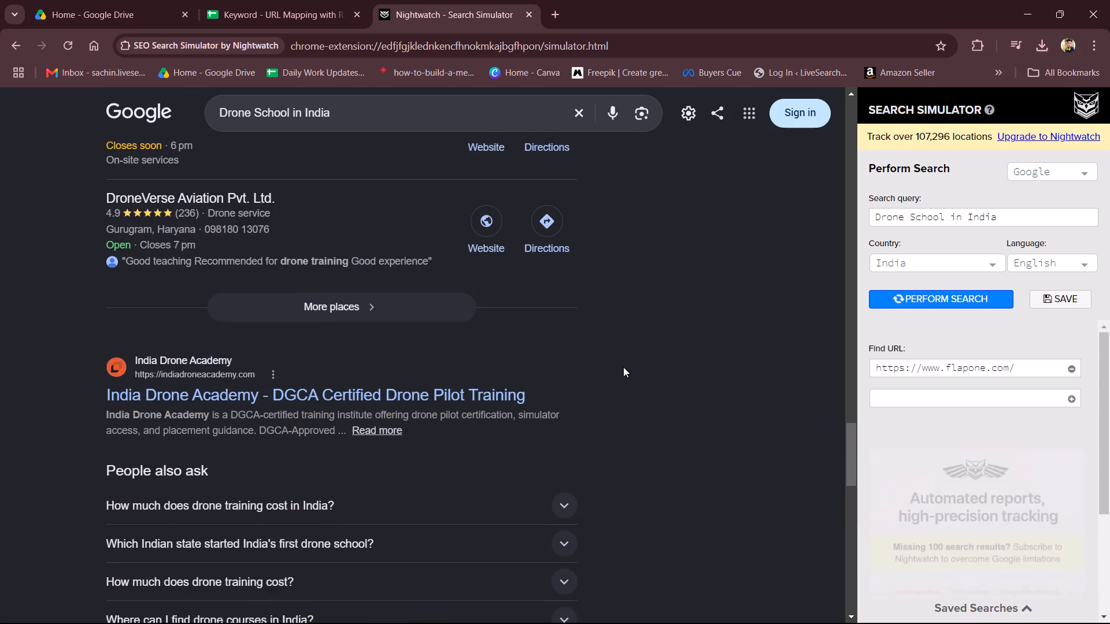
scroll(623, 367, up, 3)
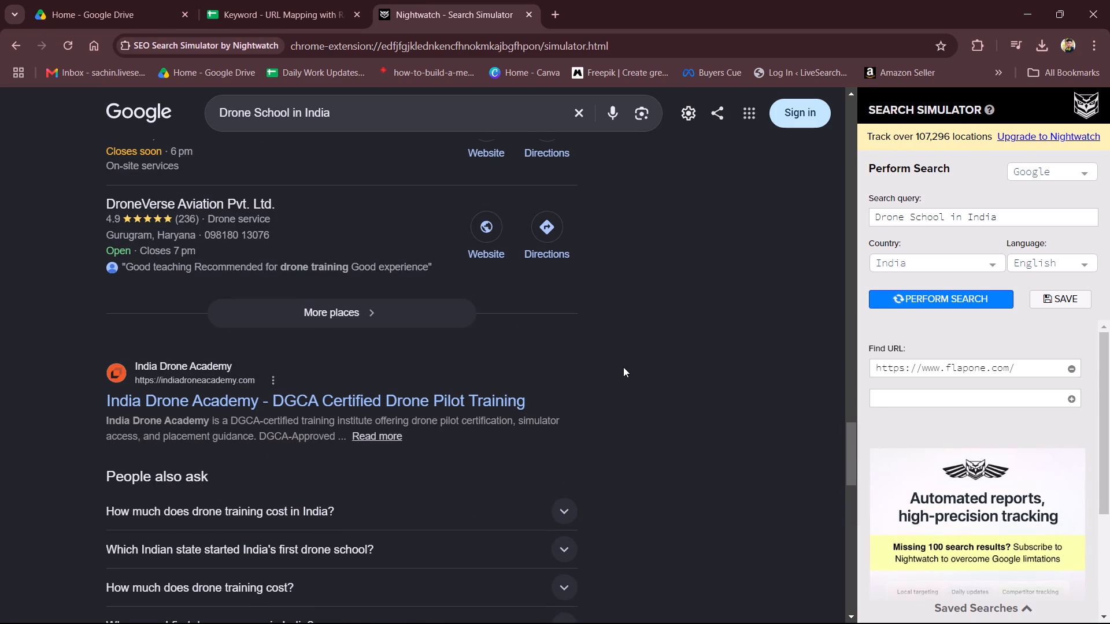
scroll(623, 367, up, 1)
Open the India Drone Academy result and try to detect its technologies with Wappalyzer.
click(410, 389)
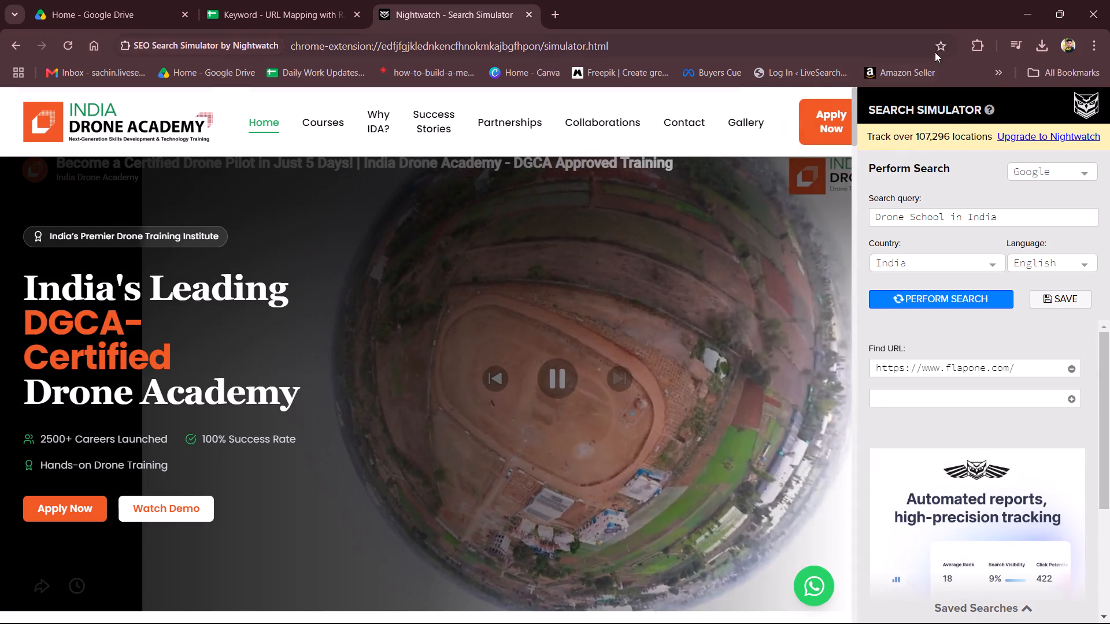
click(986, 51)
scroll(839, 381, down, 3)
scroll(839, 382, up, 2)
scroll(839, 383, down, 1)
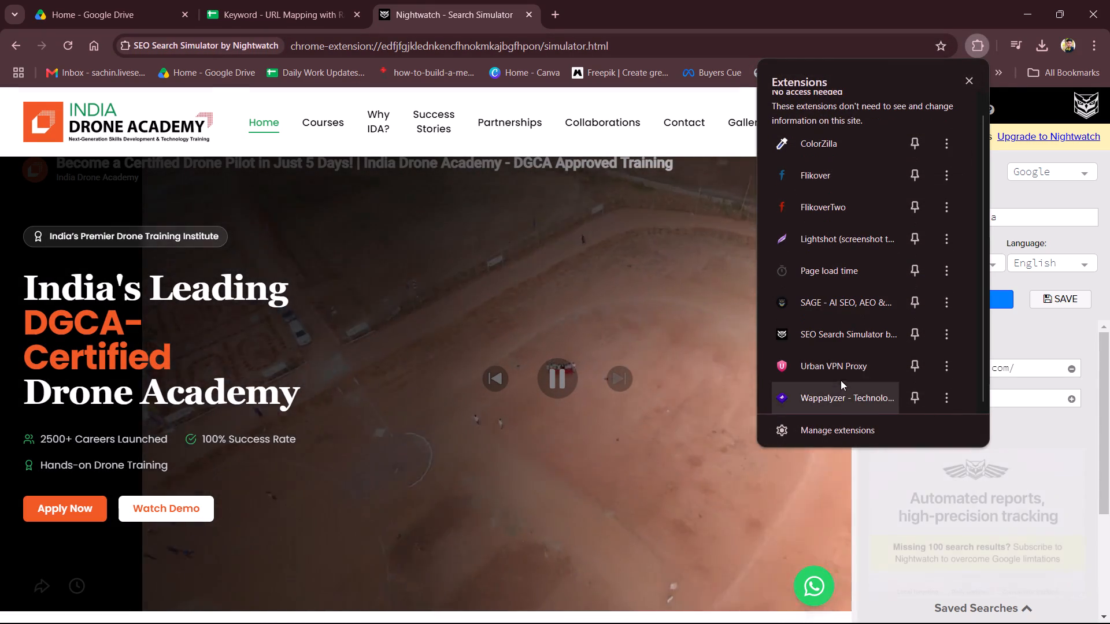
click(807, 393)
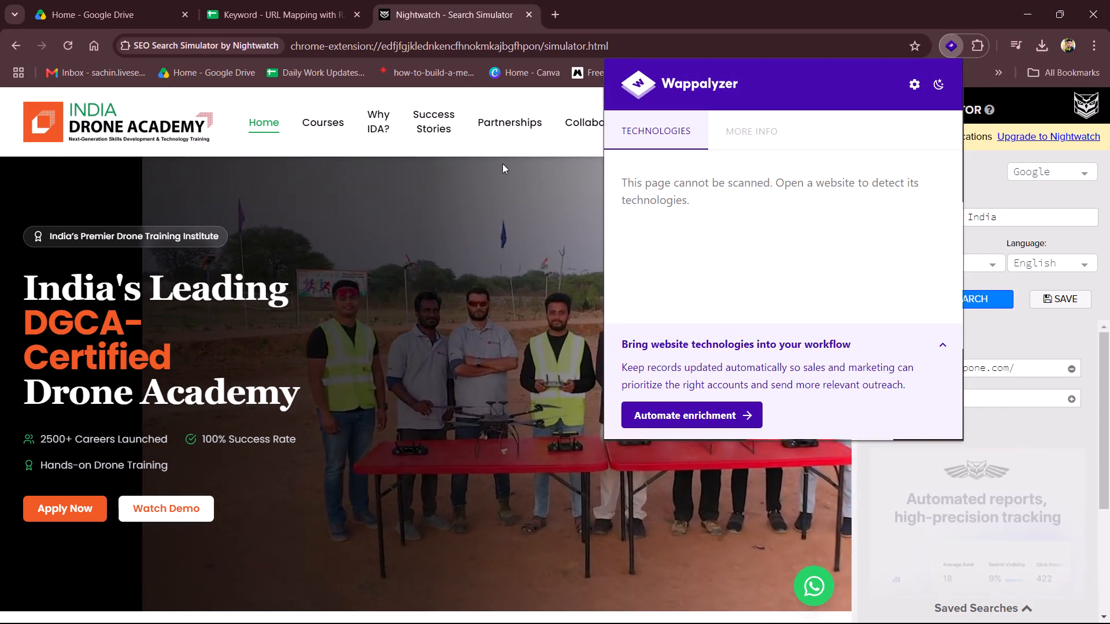
click(166, 206)
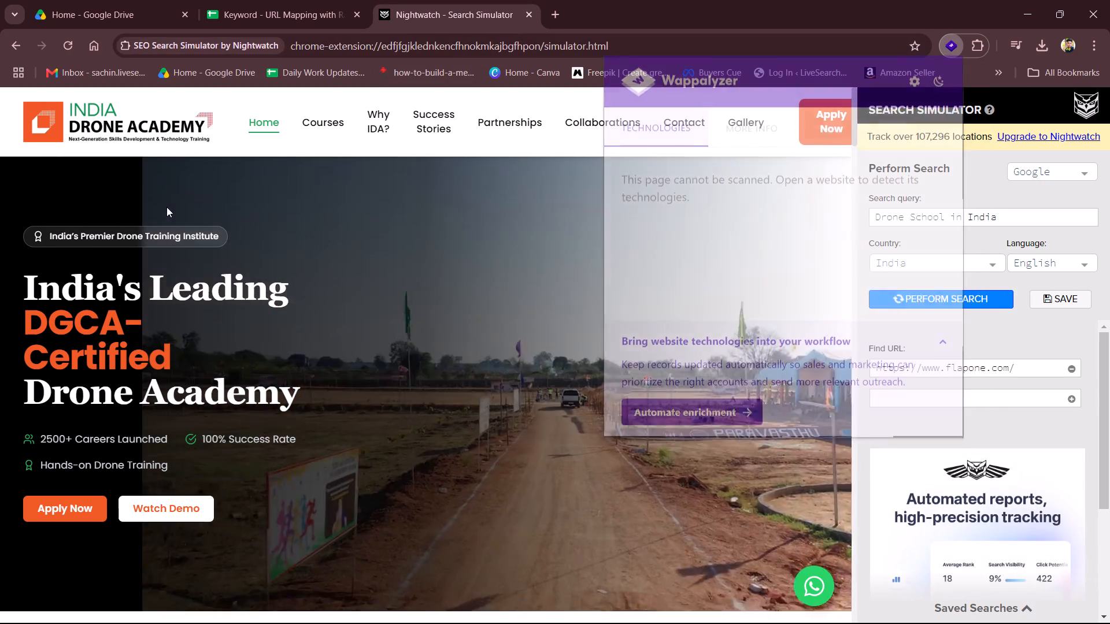
Return to the Drone School in India results and close the search simulator.
scroll(185, 216, right, 18)
scroll(185, 216, right, 13)
scroll(189, 216, right, 14)
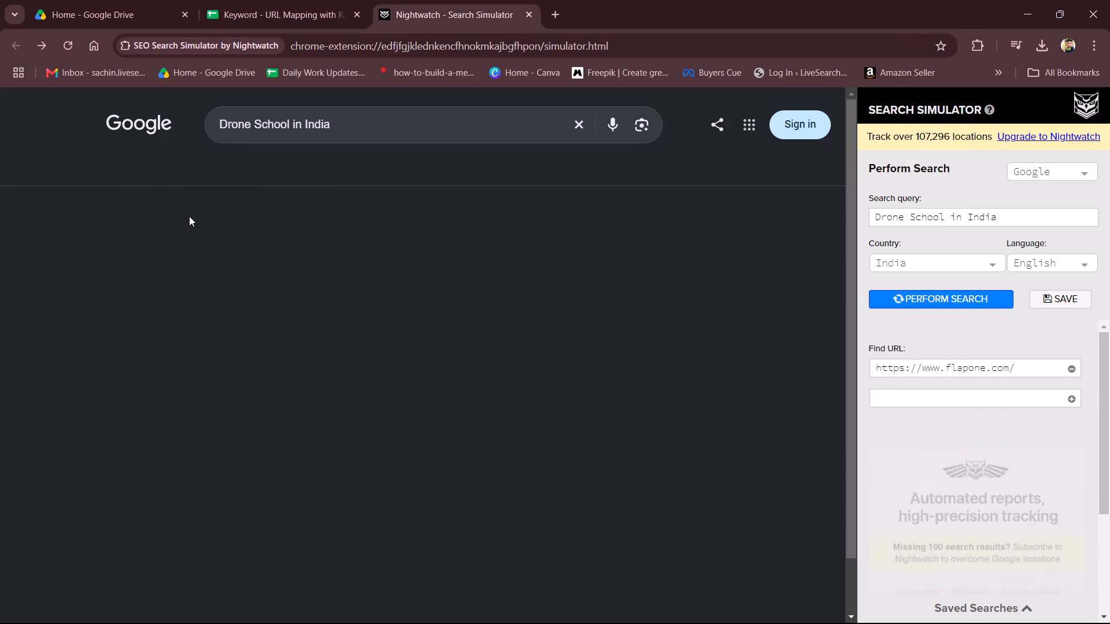
scroll(189, 216, right, 14)
scroll(189, 216, right, 16)
scroll(189, 216, right, 12)
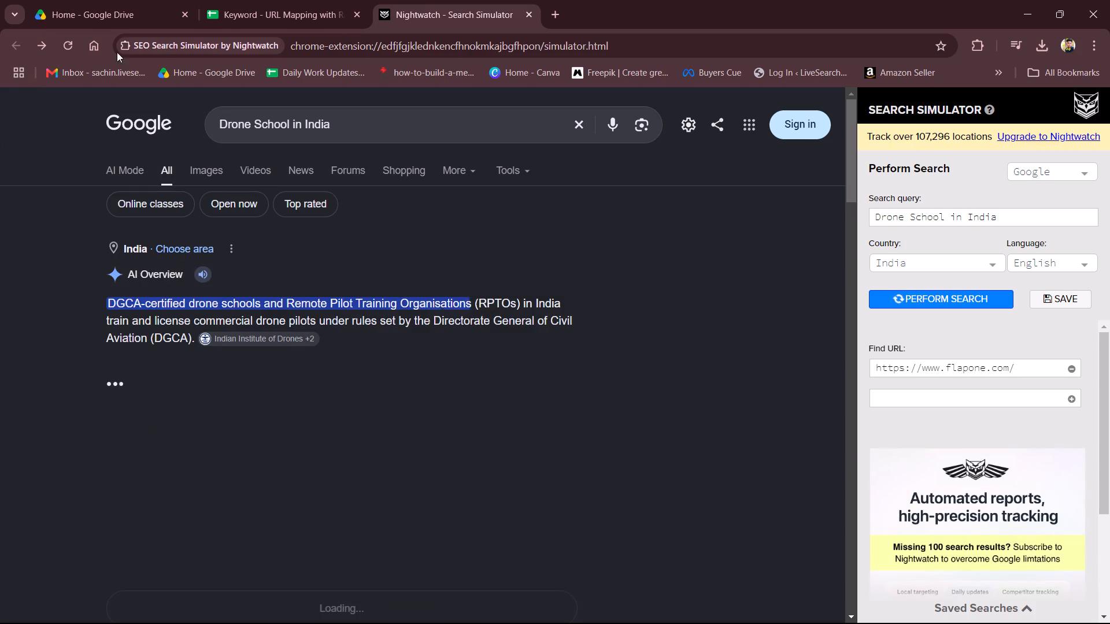
click(530, 11)
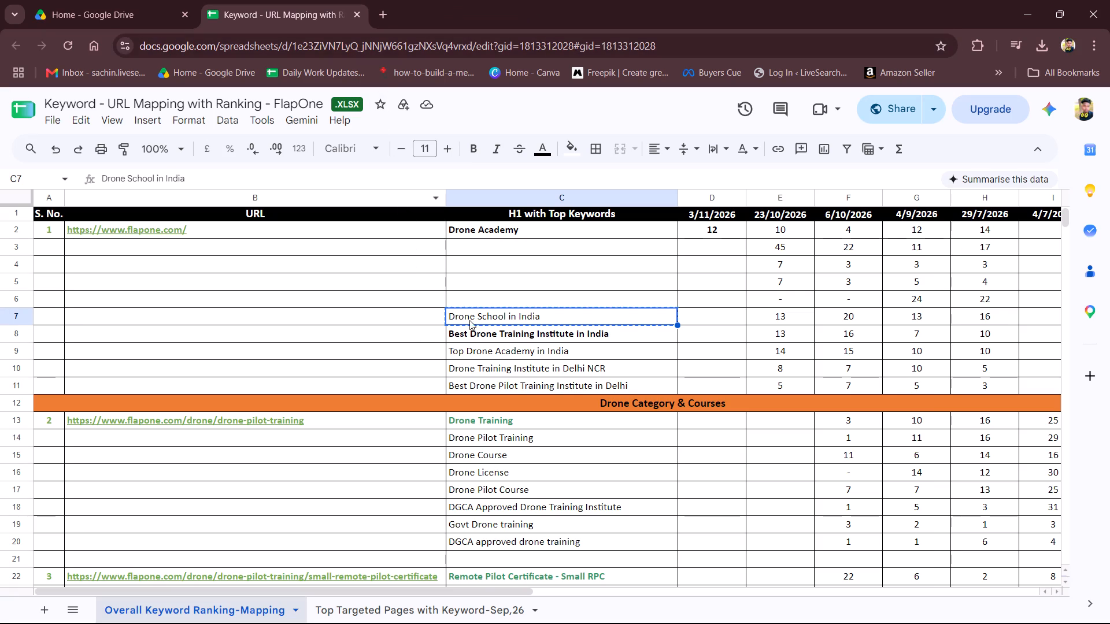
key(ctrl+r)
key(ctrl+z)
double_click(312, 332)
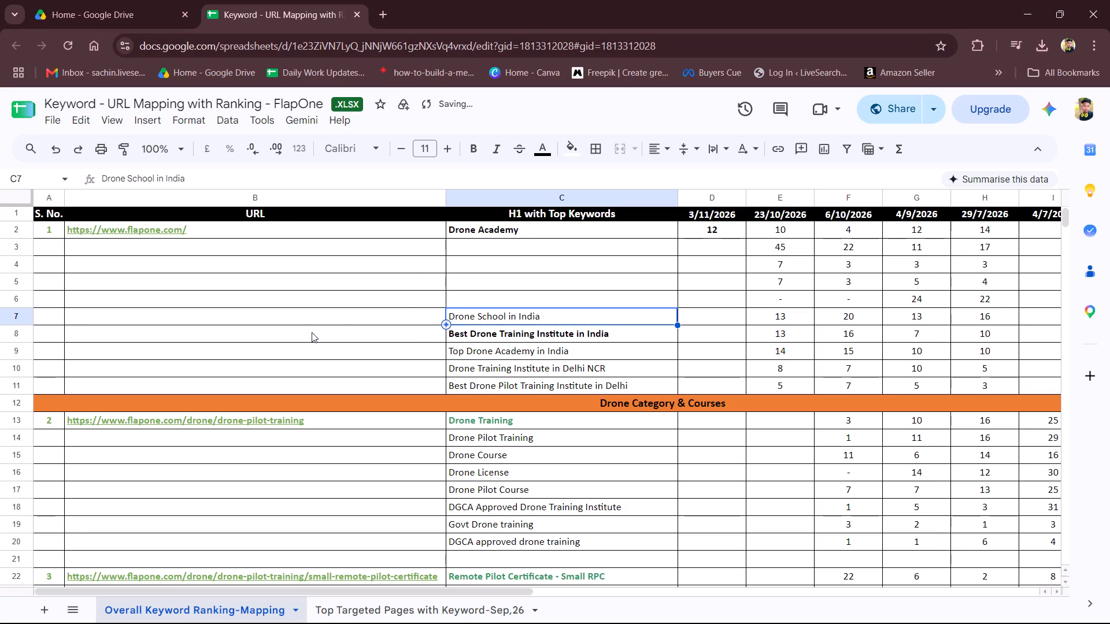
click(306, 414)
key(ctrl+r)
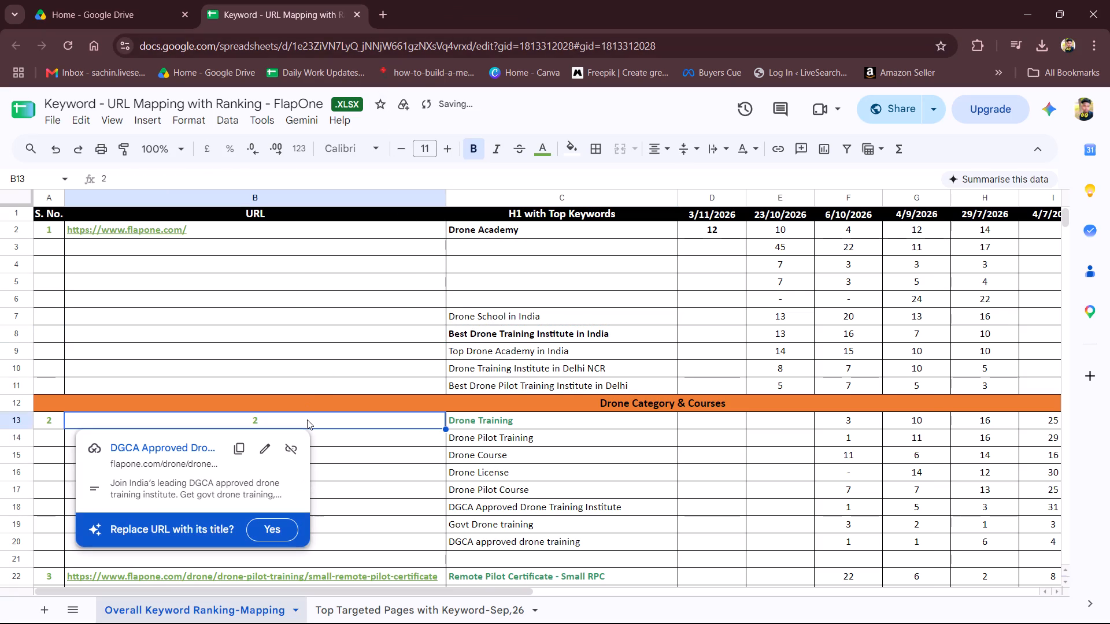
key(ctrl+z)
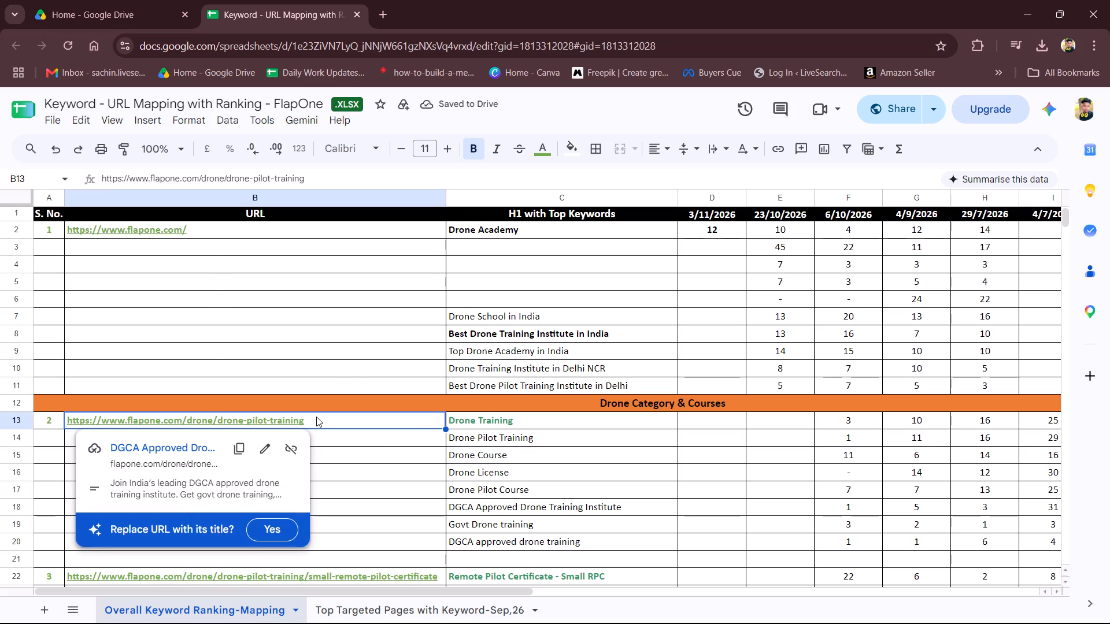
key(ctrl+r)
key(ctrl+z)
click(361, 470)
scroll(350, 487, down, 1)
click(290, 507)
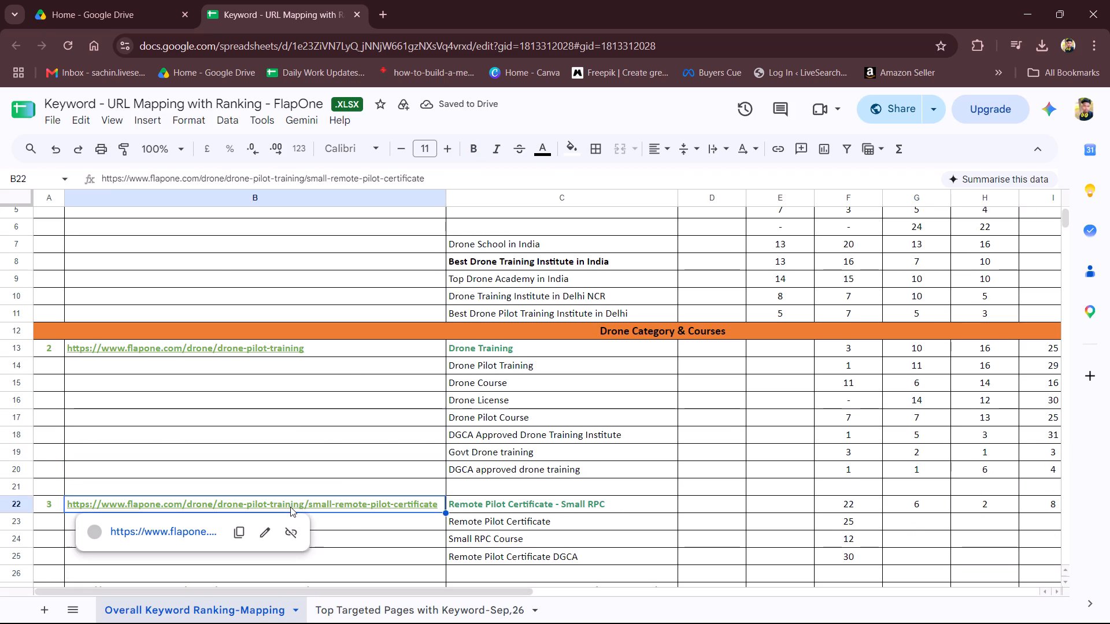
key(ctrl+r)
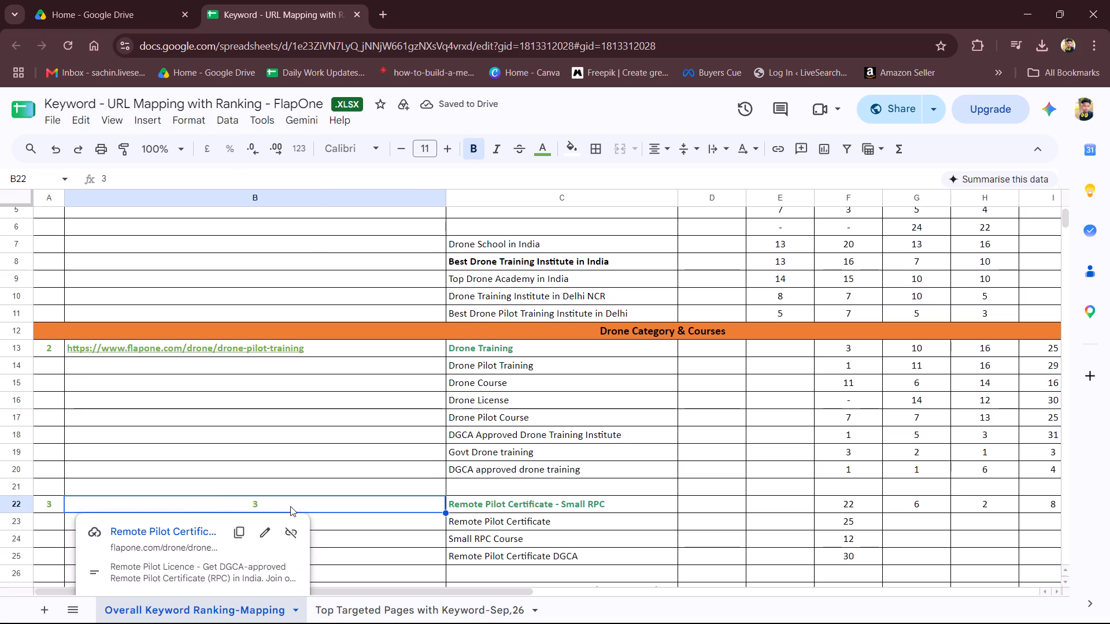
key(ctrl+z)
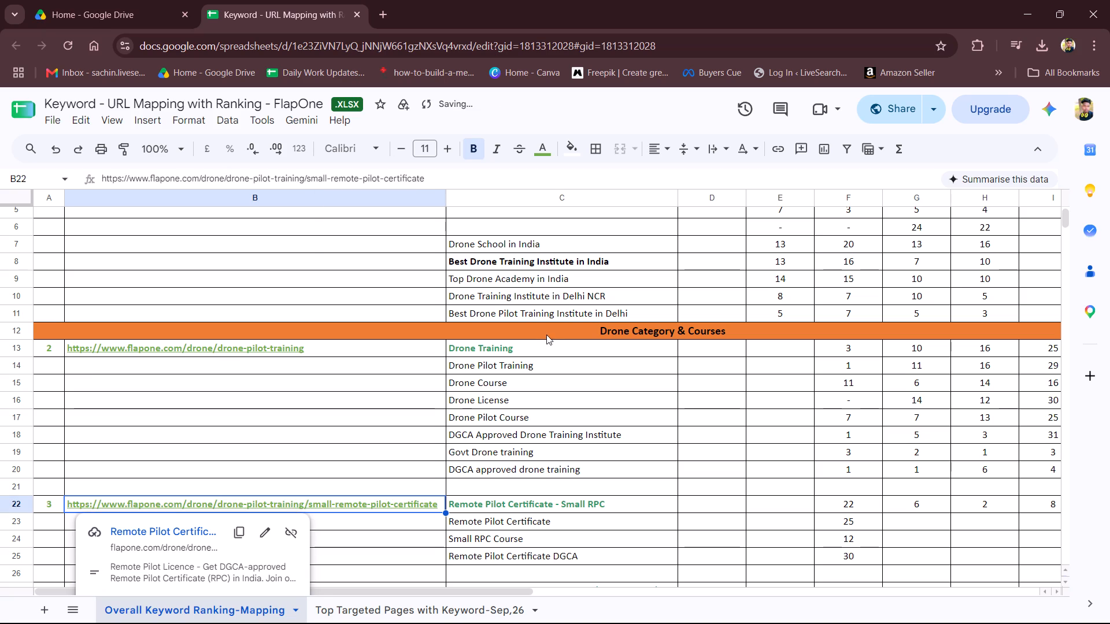
Copy the keyword Drone School in India from C7 and search Google for it in the incognito window.
click(459, 302)
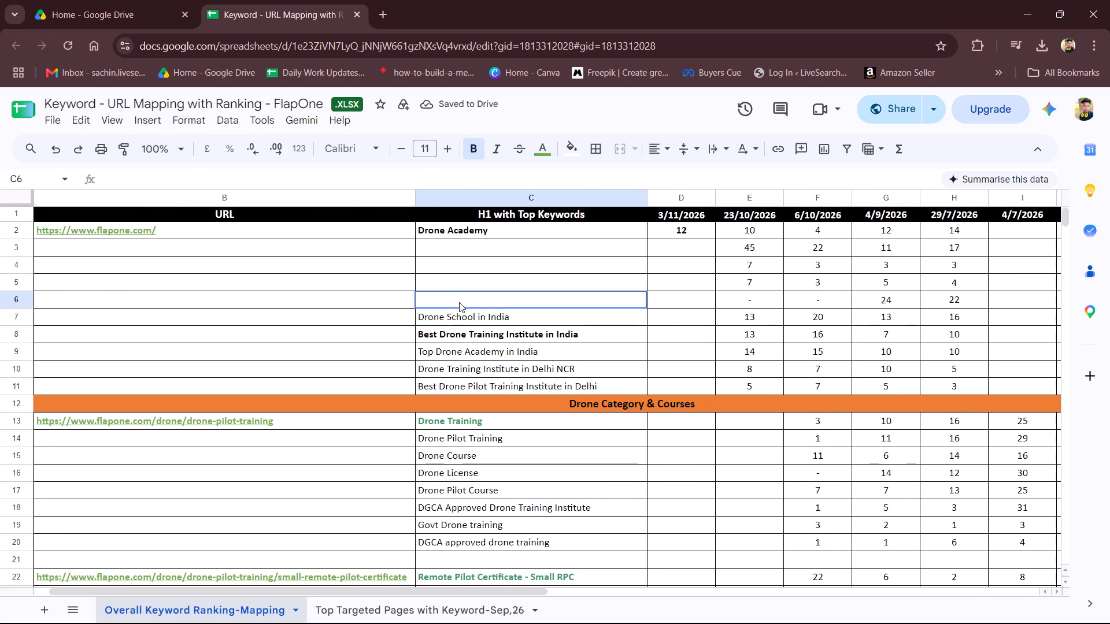
click(471, 265)
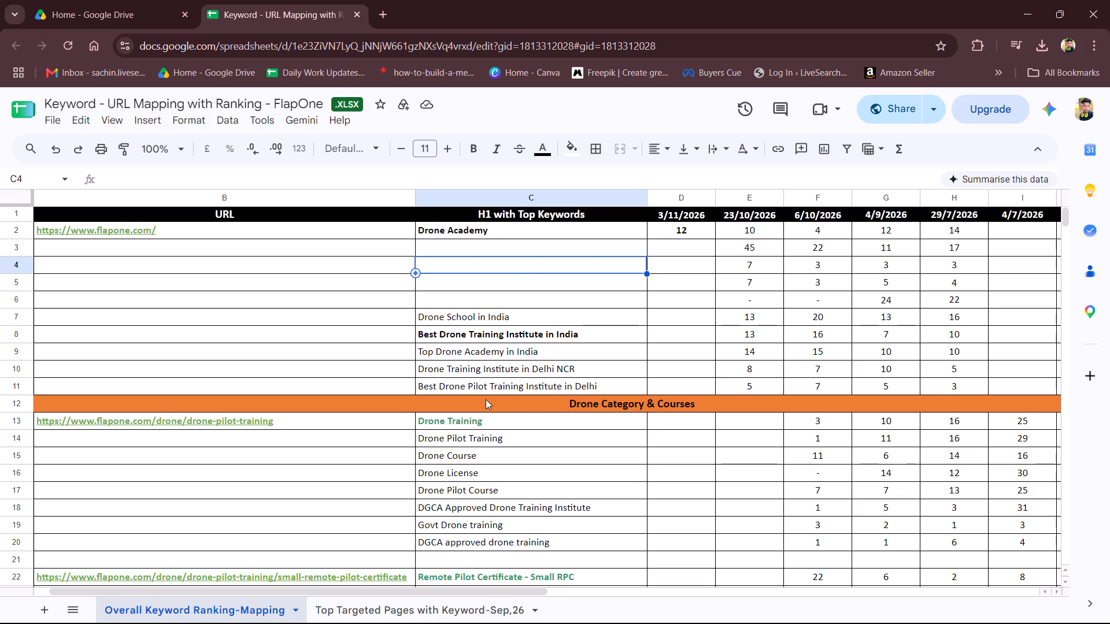
click(521, 329)
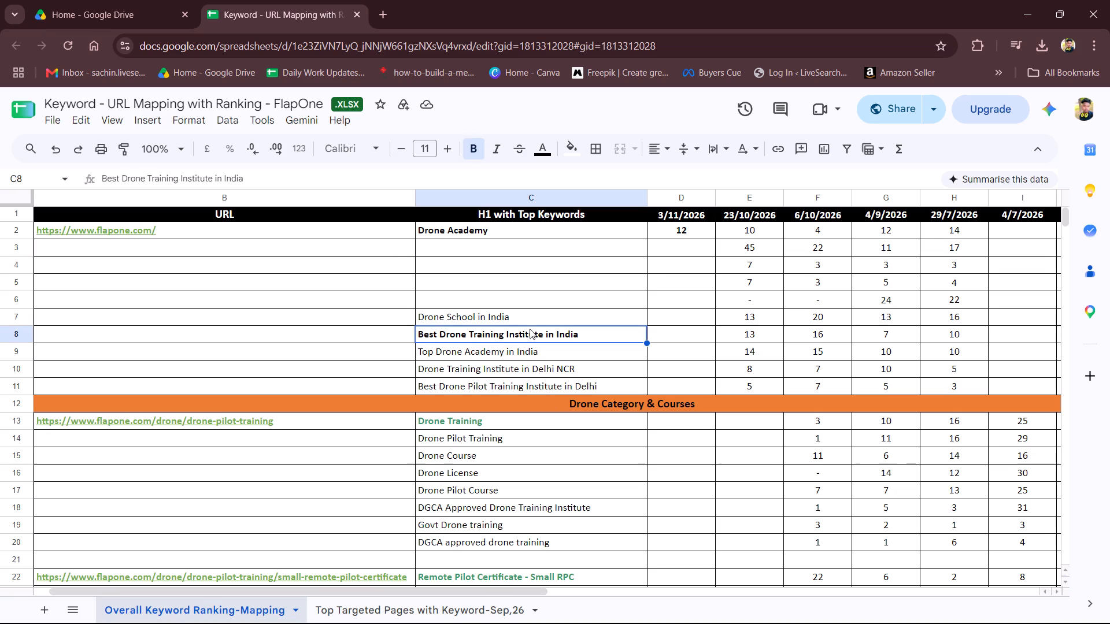
click(527, 318)
key(ctrl+c)
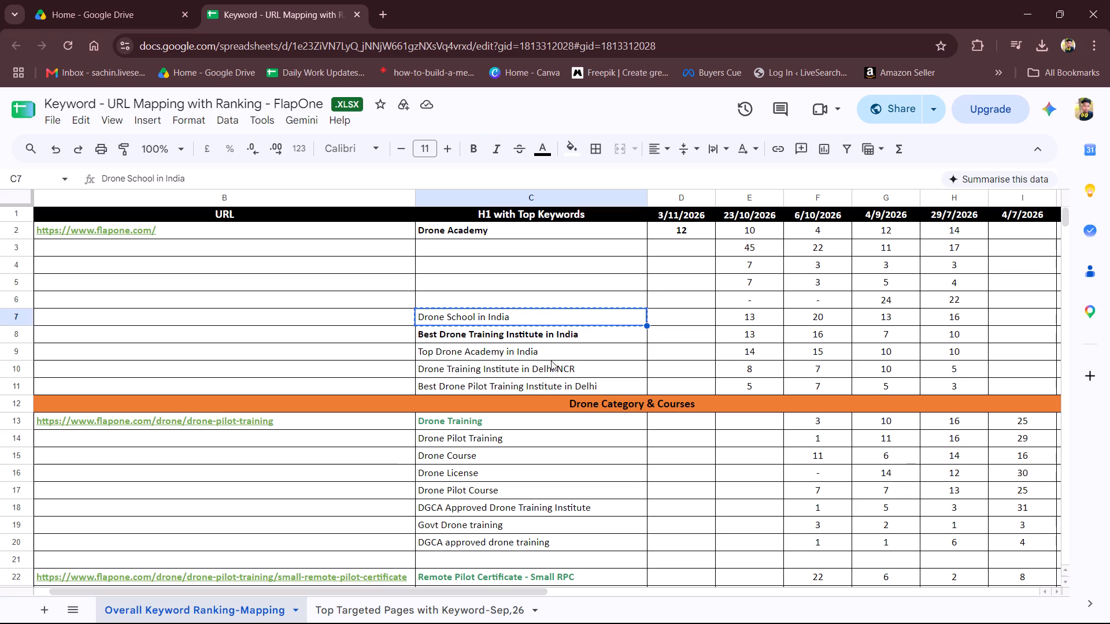
key(alt+Tab)
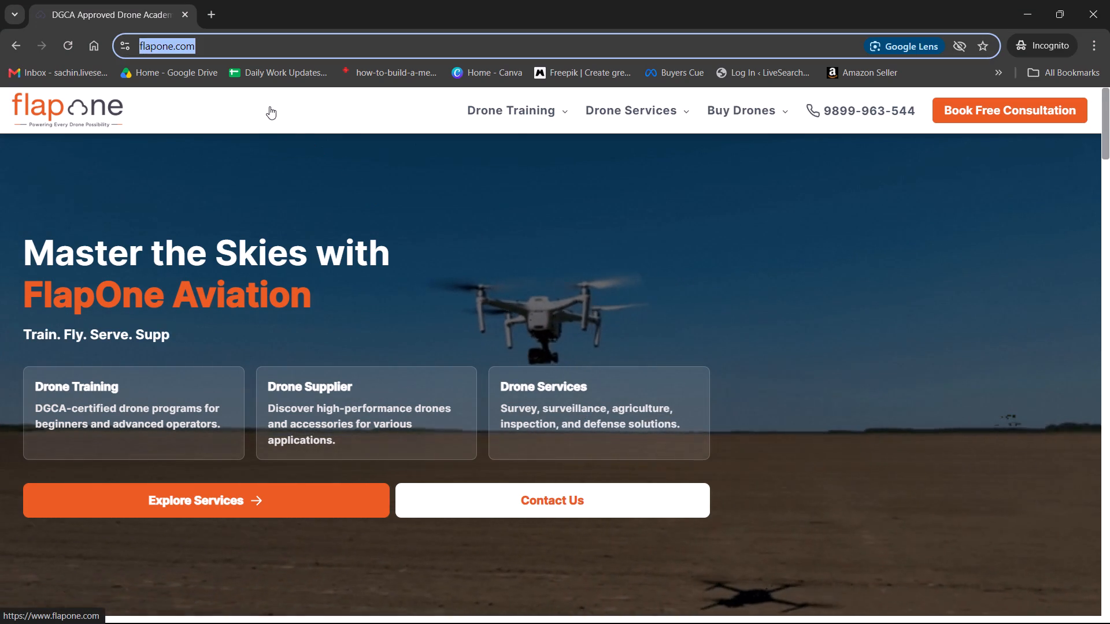
key(ctrl+v)
key(Return)
Check result pages 1 to 3 for Drone School in India, finding the text flapone on each page.
key(ctrl+f)
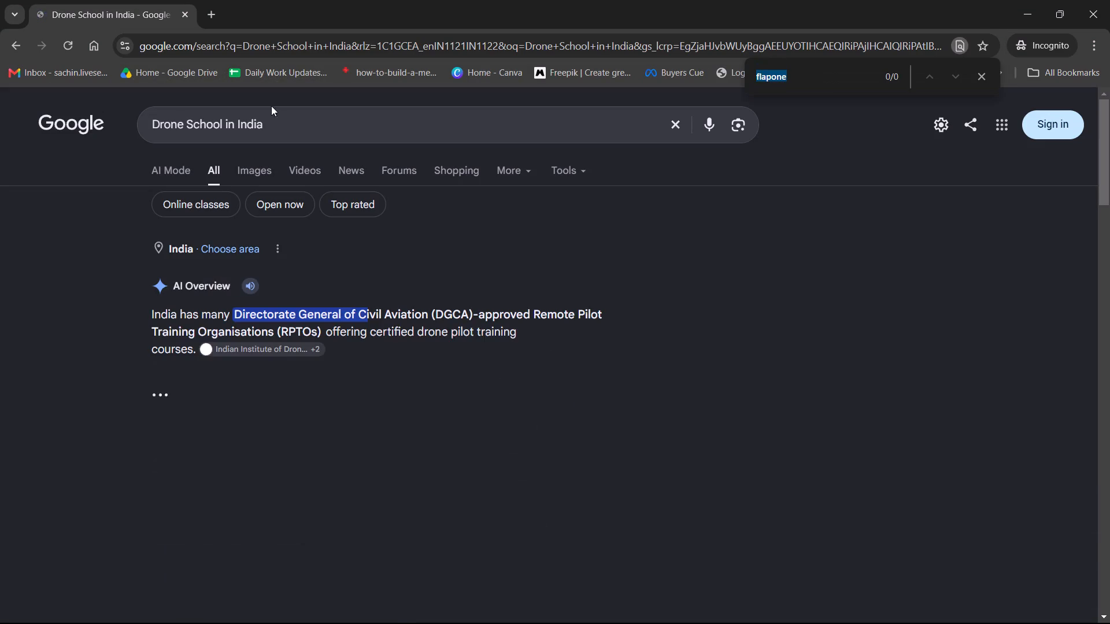
scroll(531, 318, down, 14)
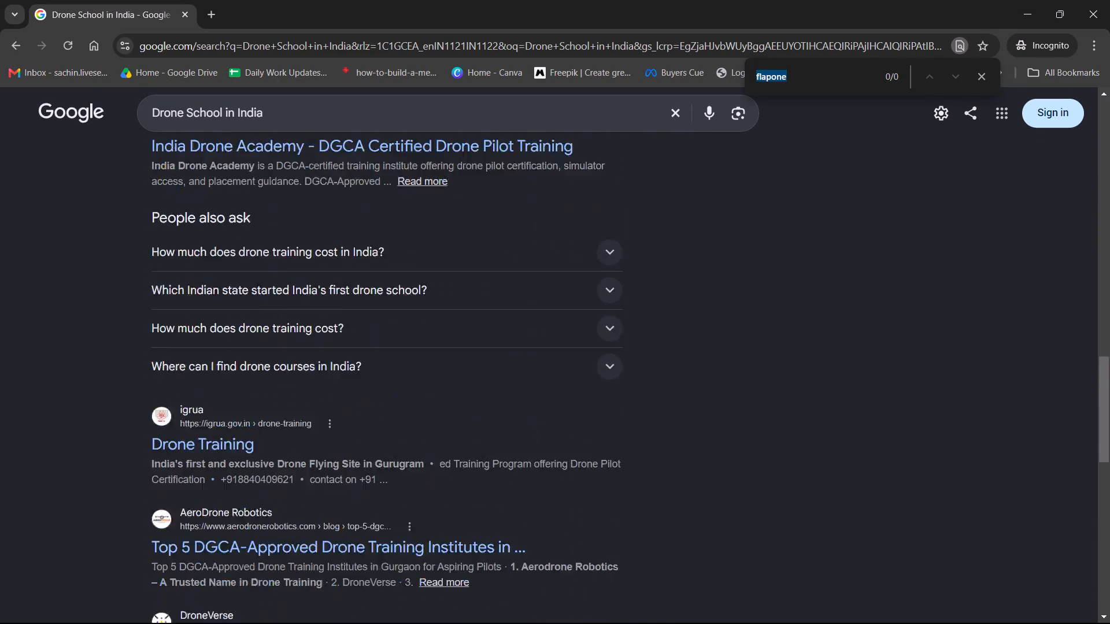
scroll(531, 318, down, 16)
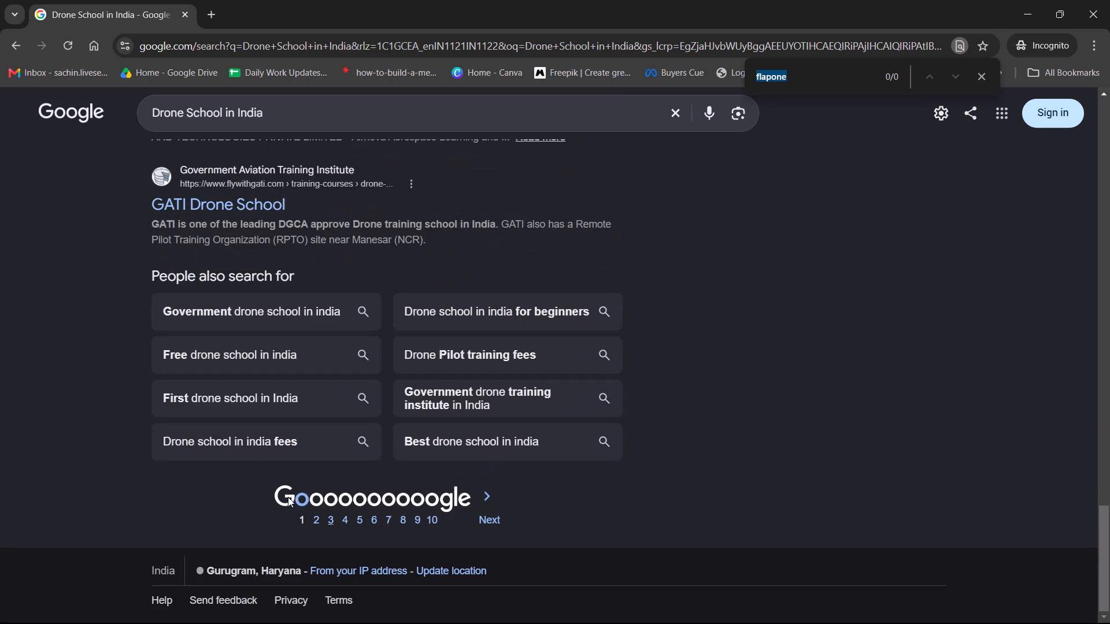
click(319, 523)
key(ctrl+f)
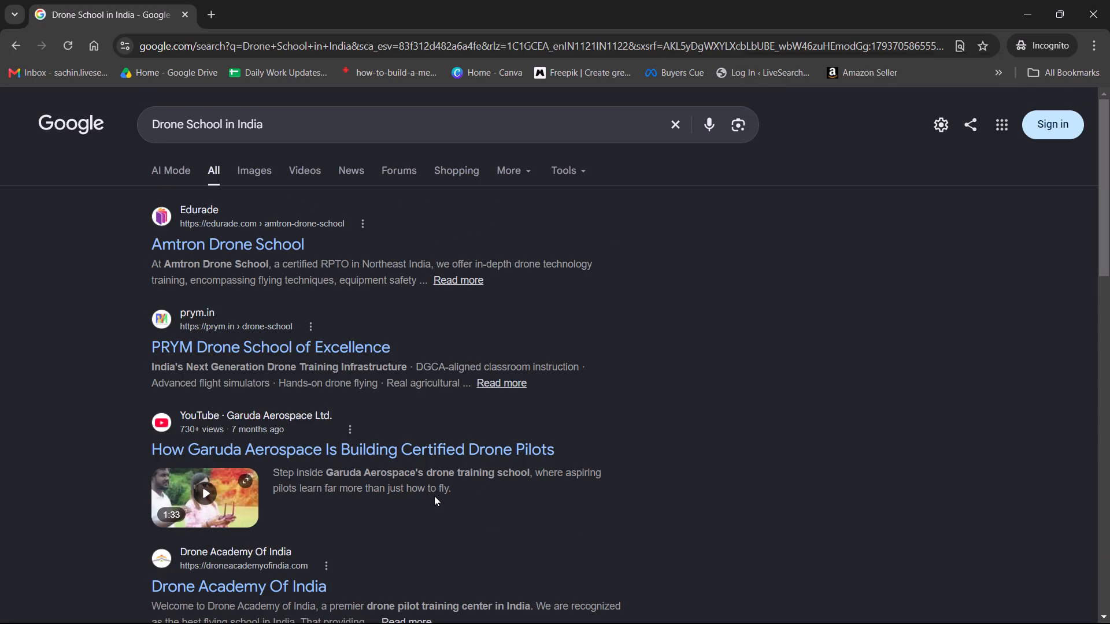
scroll(434, 495, down, 14)
key(alt+Tab)
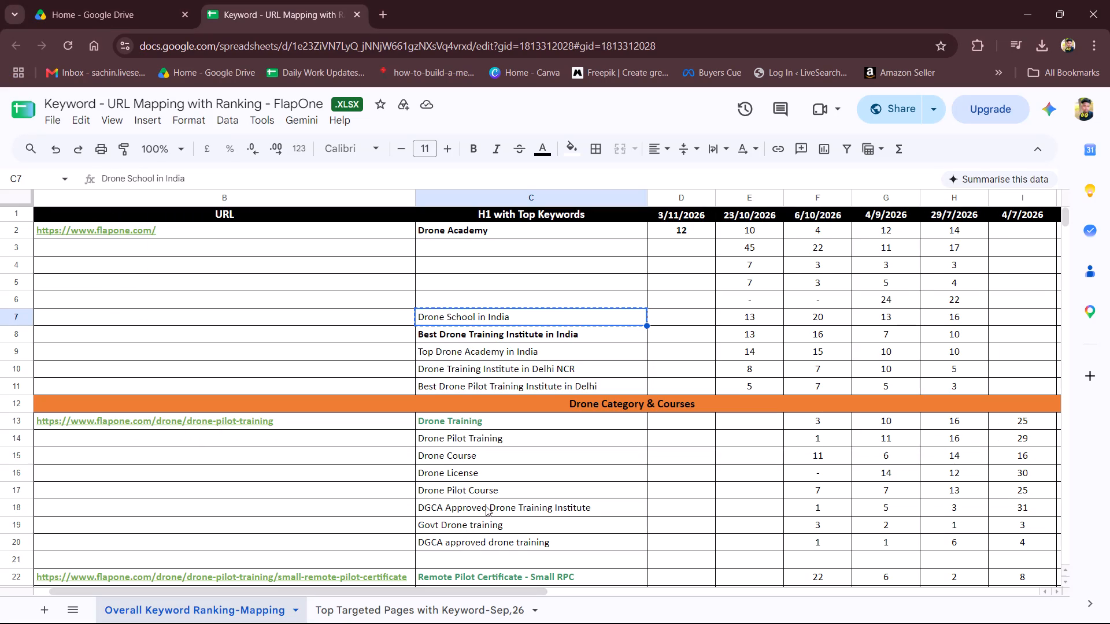
key(alt+Tab)
scroll(458, 490, down, 6)
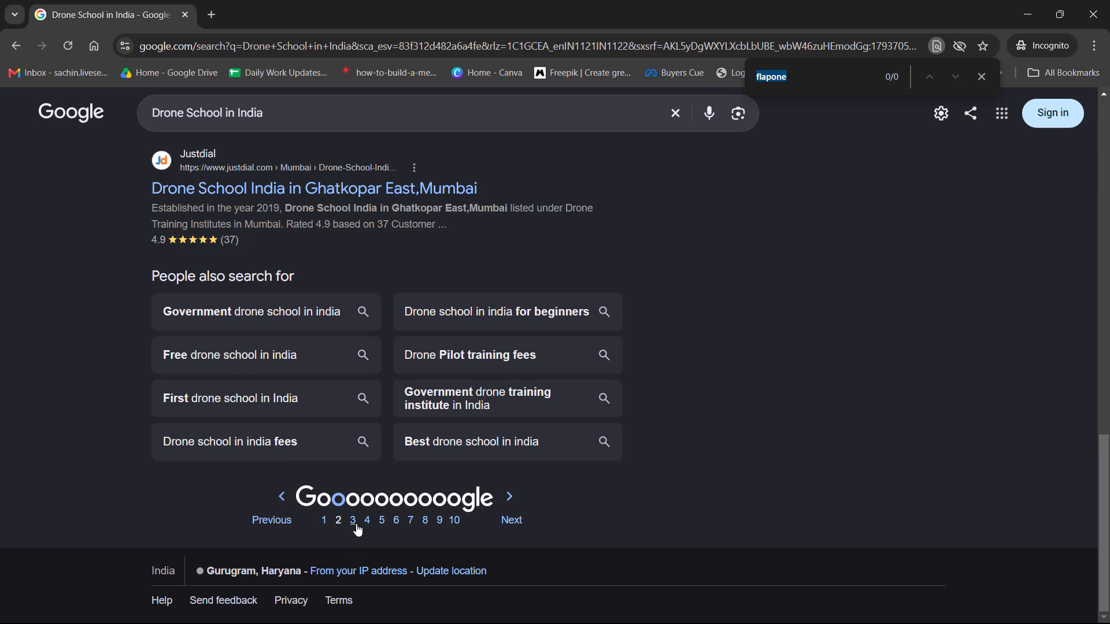
click(356, 519)
key(ctrl+f)
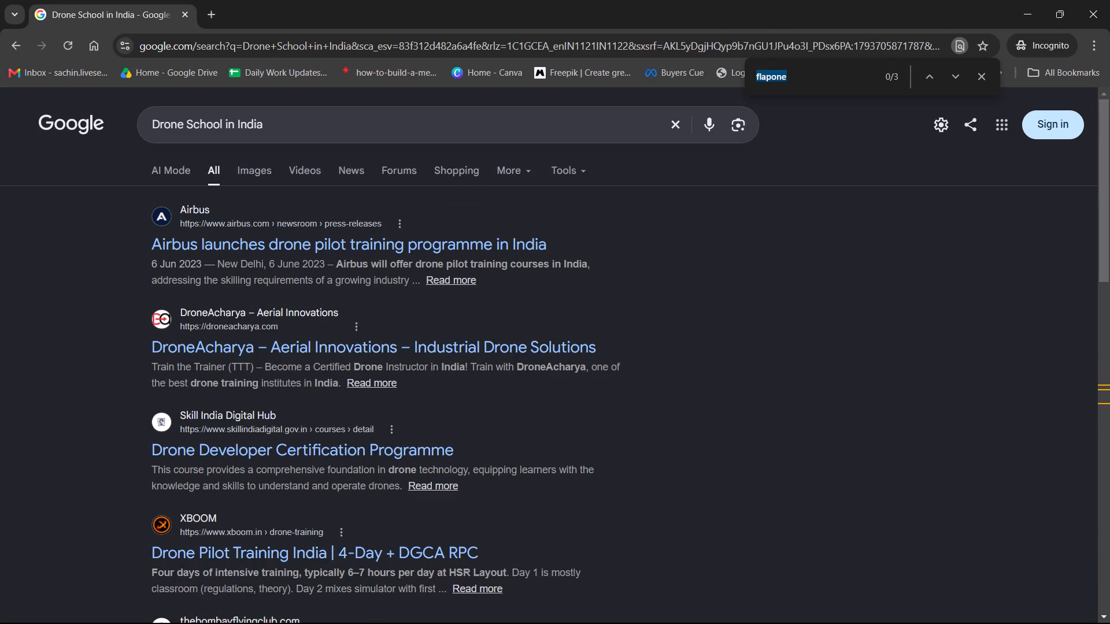
scroll(428, 570, down, 1)
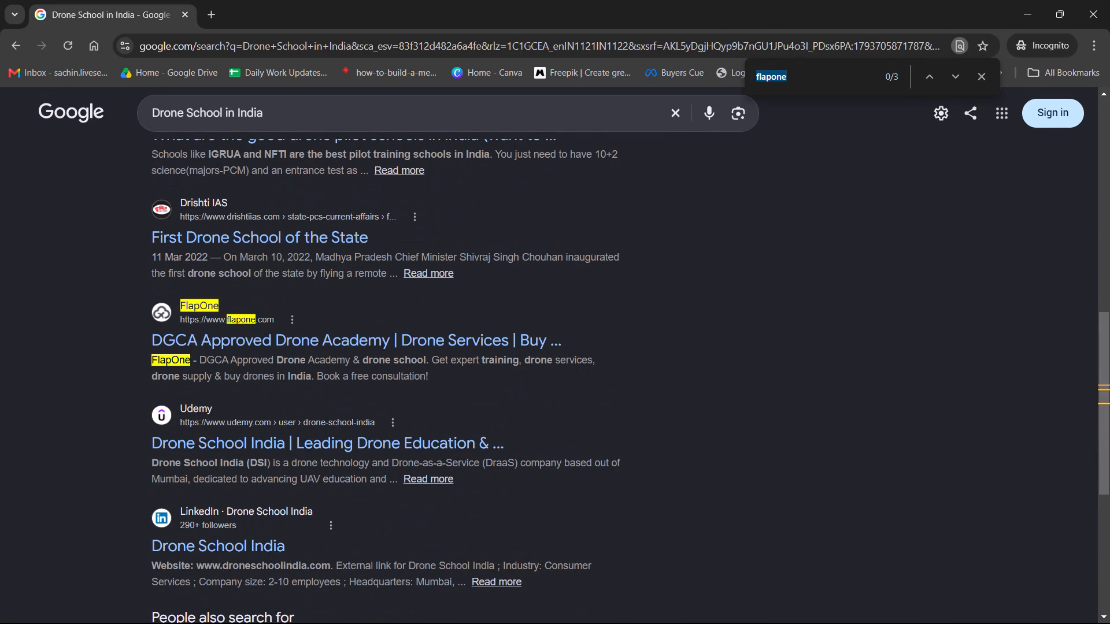
Switch to the ranking sheet and enter 23 in the 3/11/2026 column for Drone School in India.
key(alt+Tab)
key(Tab)
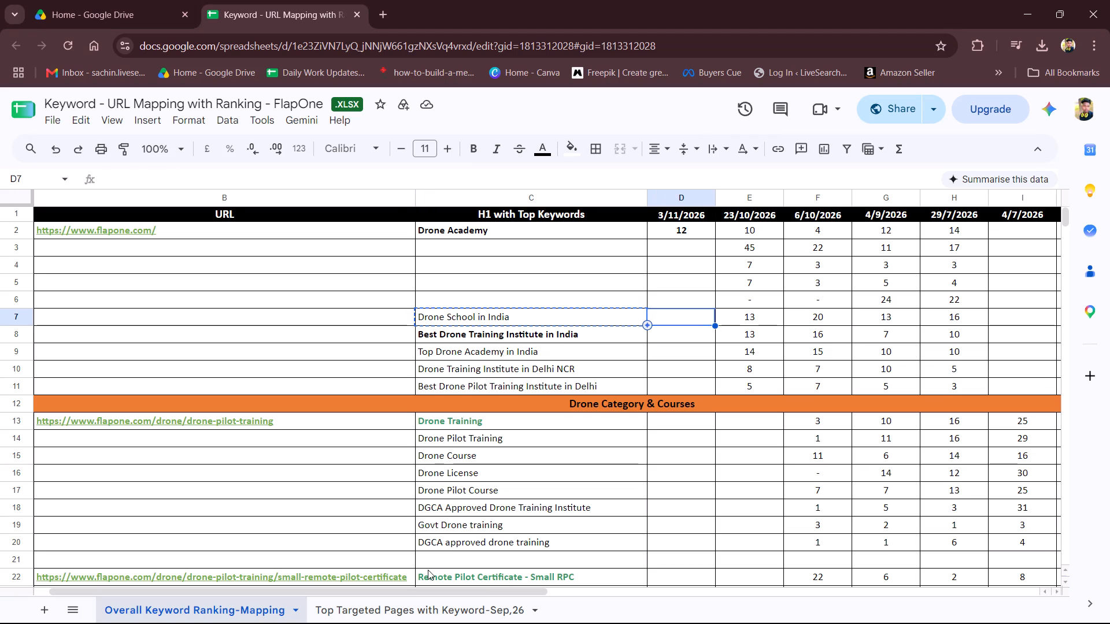
text(23)
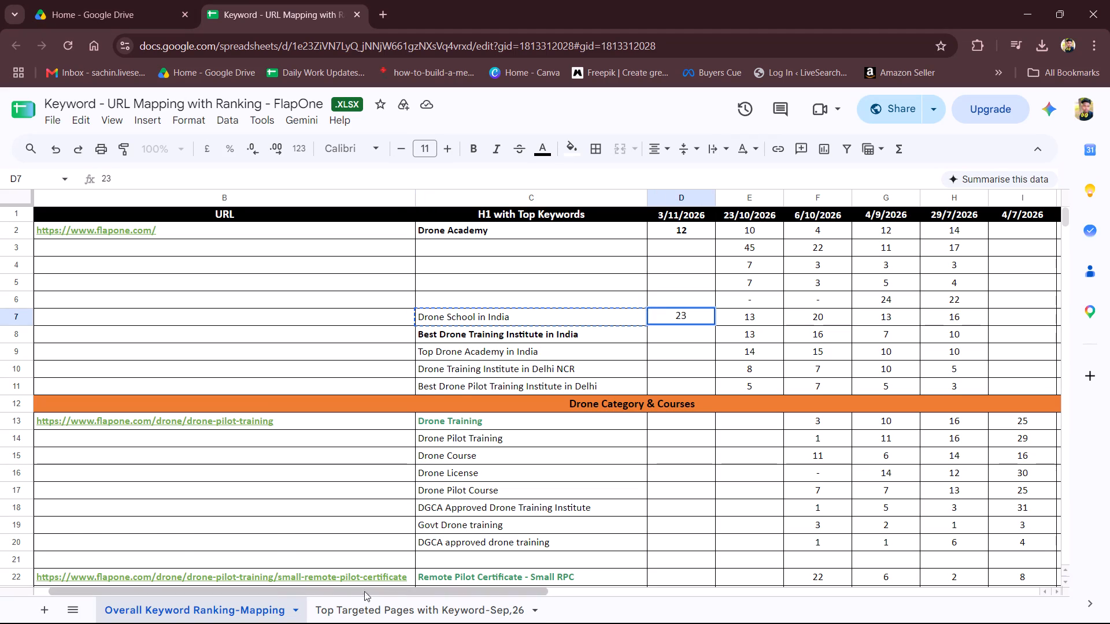
Copy the keyword Best Drone Training Institute in India from C8 and search Google for it in the incognito window.
click(505, 342)
key(ctrl+c)
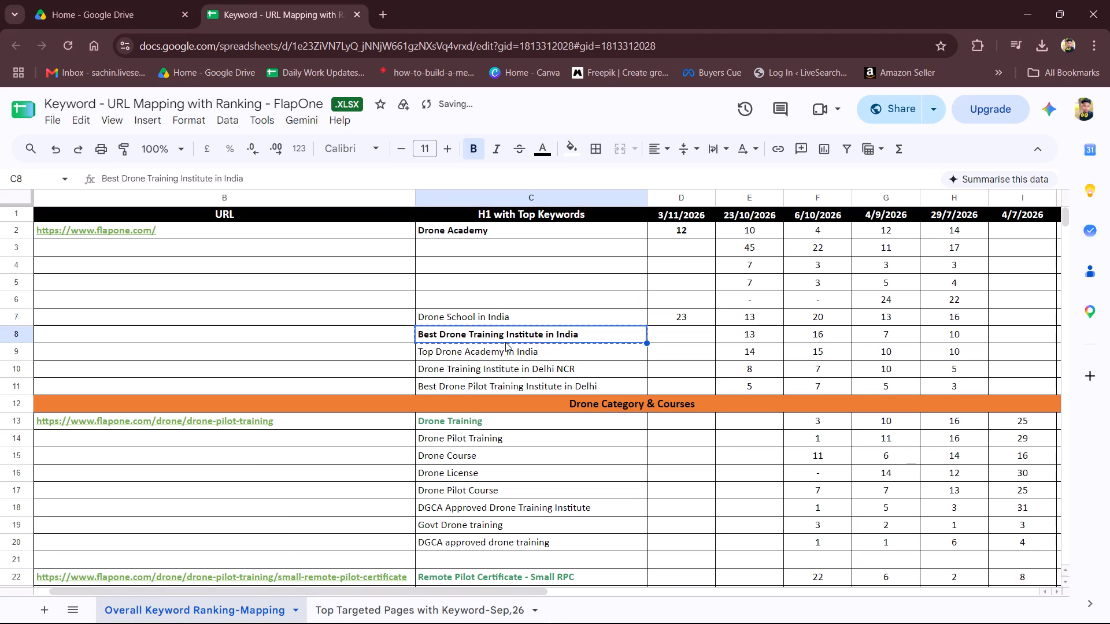
key(alt+Tab)
click(383, 47)
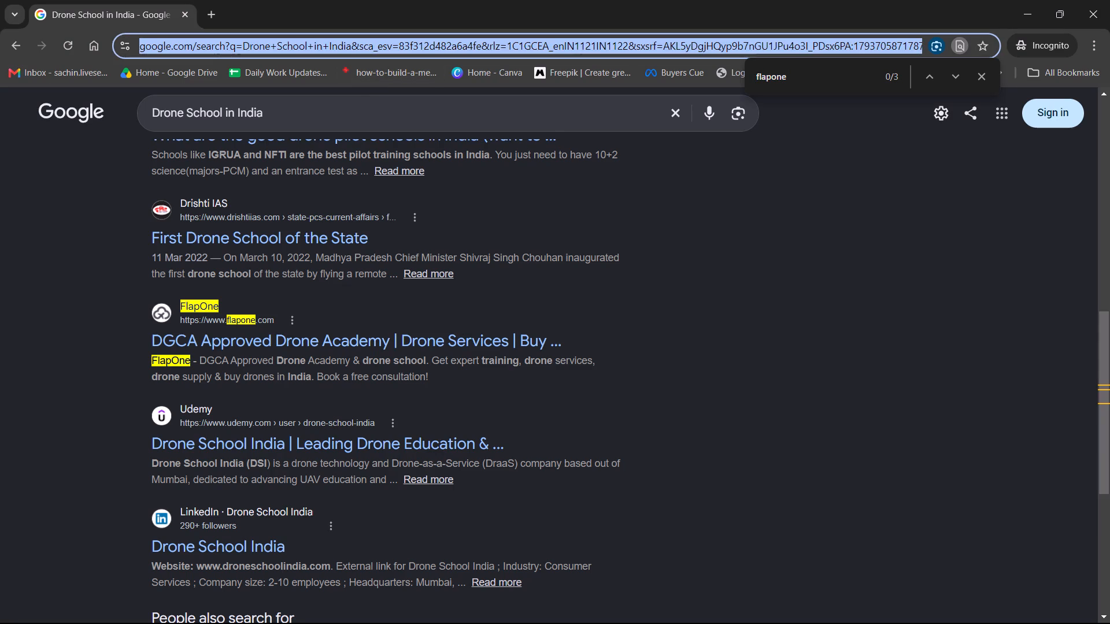
key(ctrl+v)
key(Return)
Check result pages 1 to 3 for Best Drone Training Institute in India, finding the text flapone on each page to determine FlapOne's position.
key(ctrl+f)
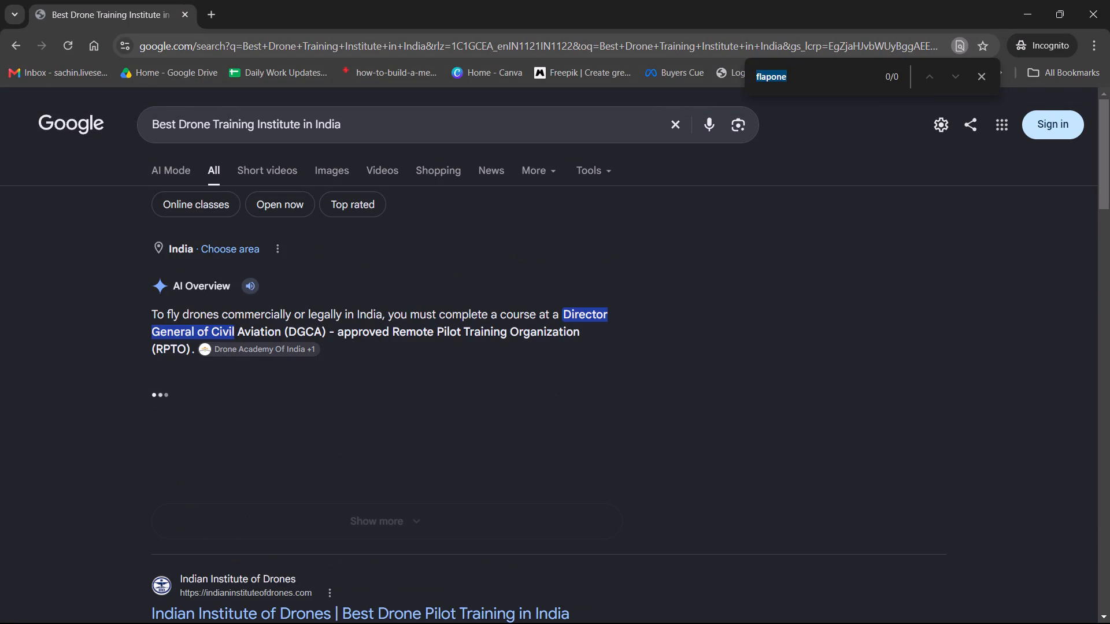
scroll(615, 405, down, 19)
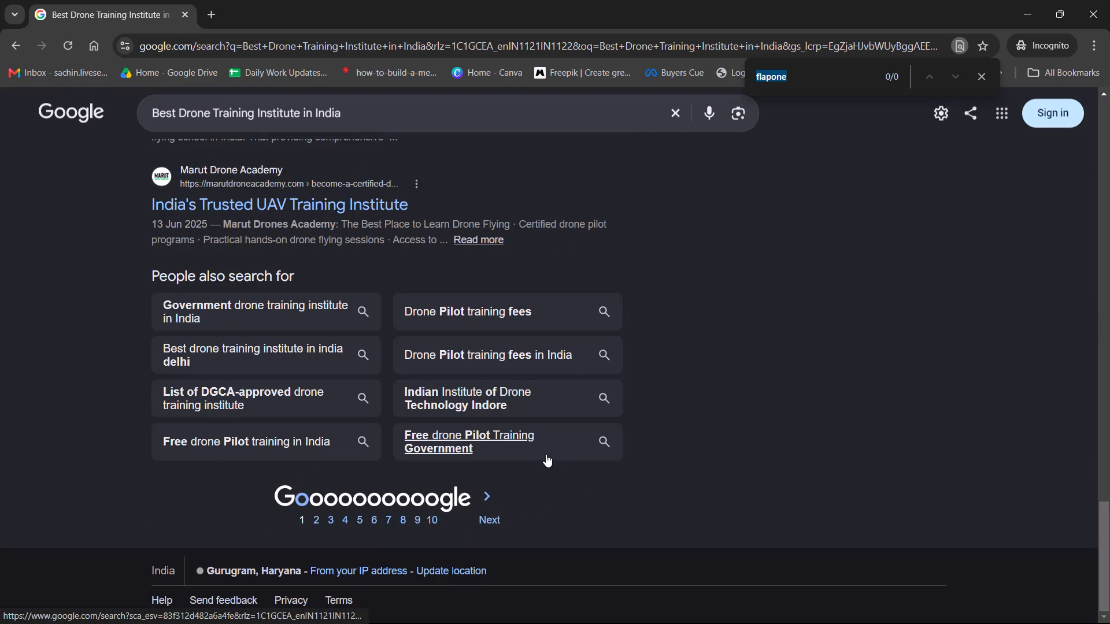
key(alt+Tab)
key(alt+Tab)
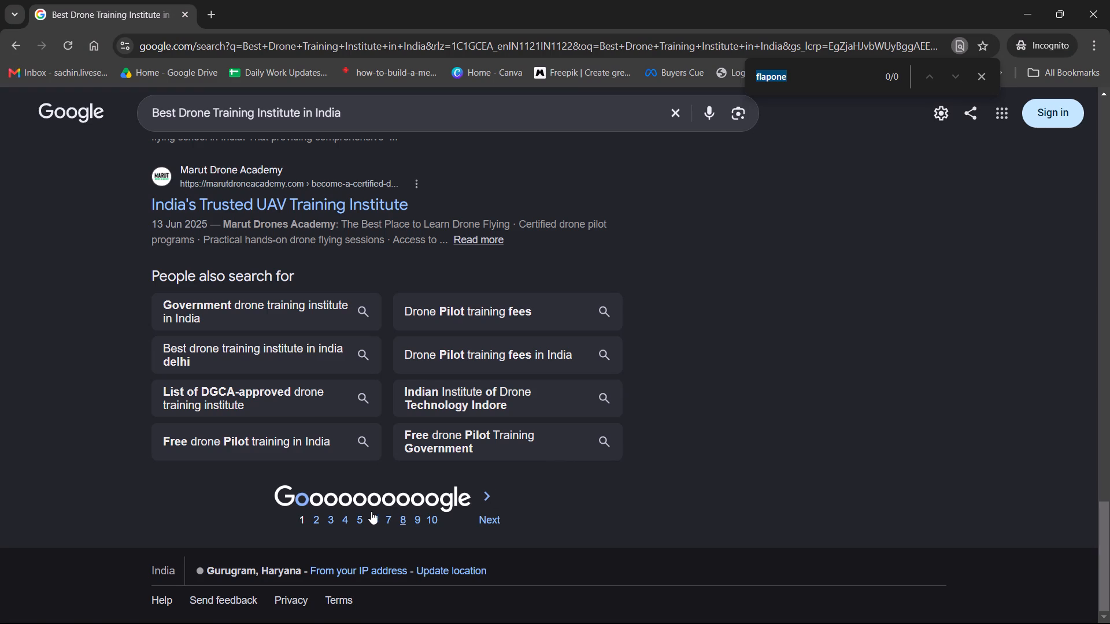
click(317, 523)
key(ctrl+f)
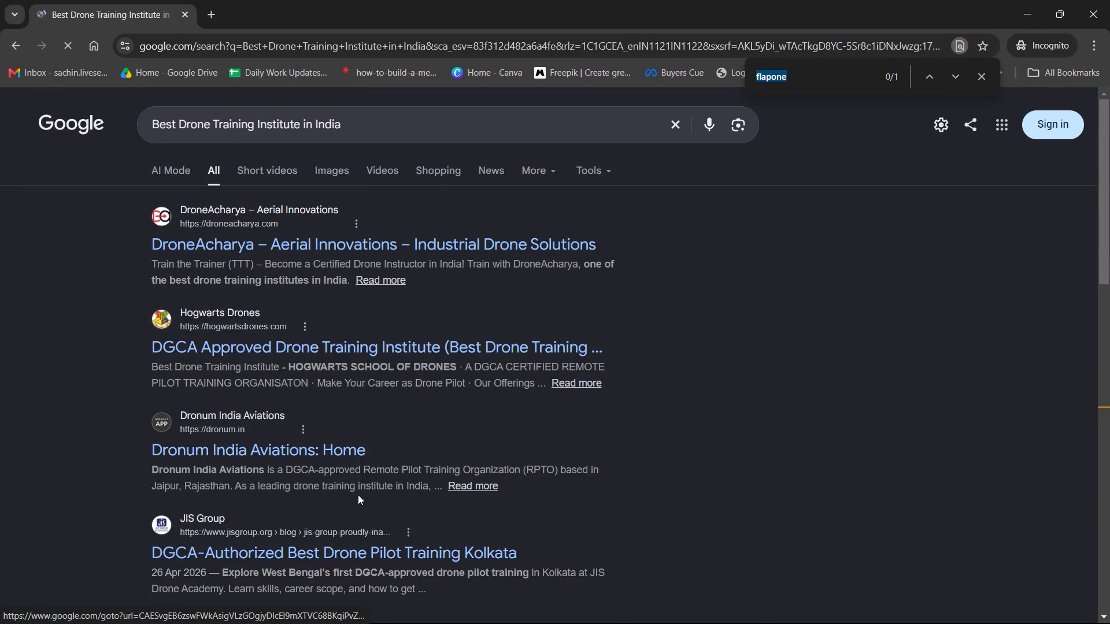
scroll(358, 495, down, 11)
scroll(386, 453, up, 2)
scroll(386, 453, down, 2)
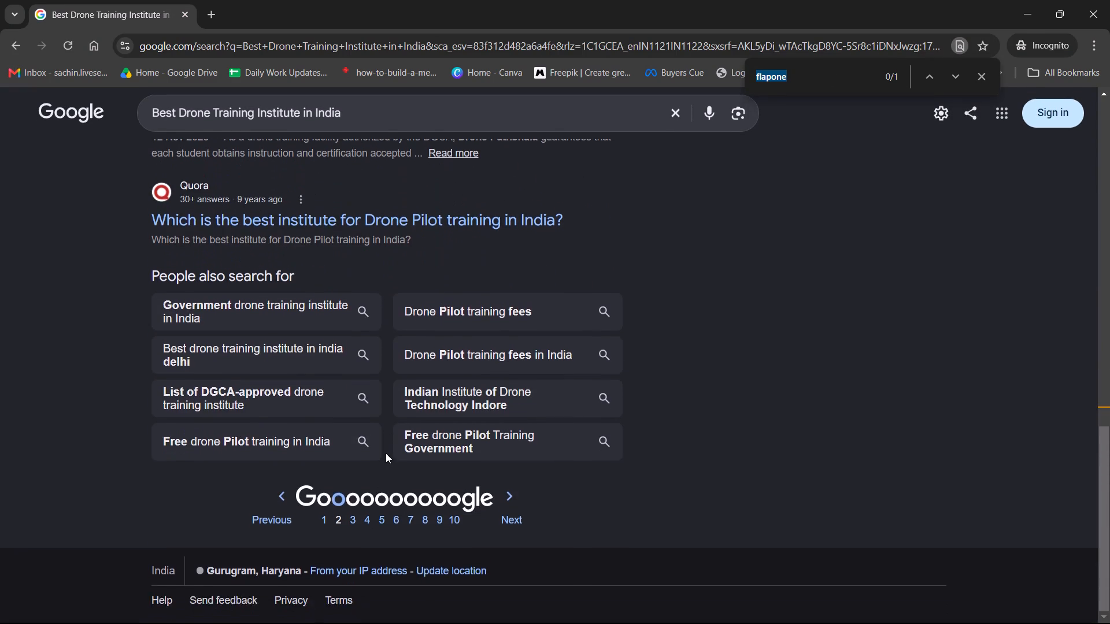
scroll(386, 453, up, 4)
key(alt+Tab)
key(alt+Tab)
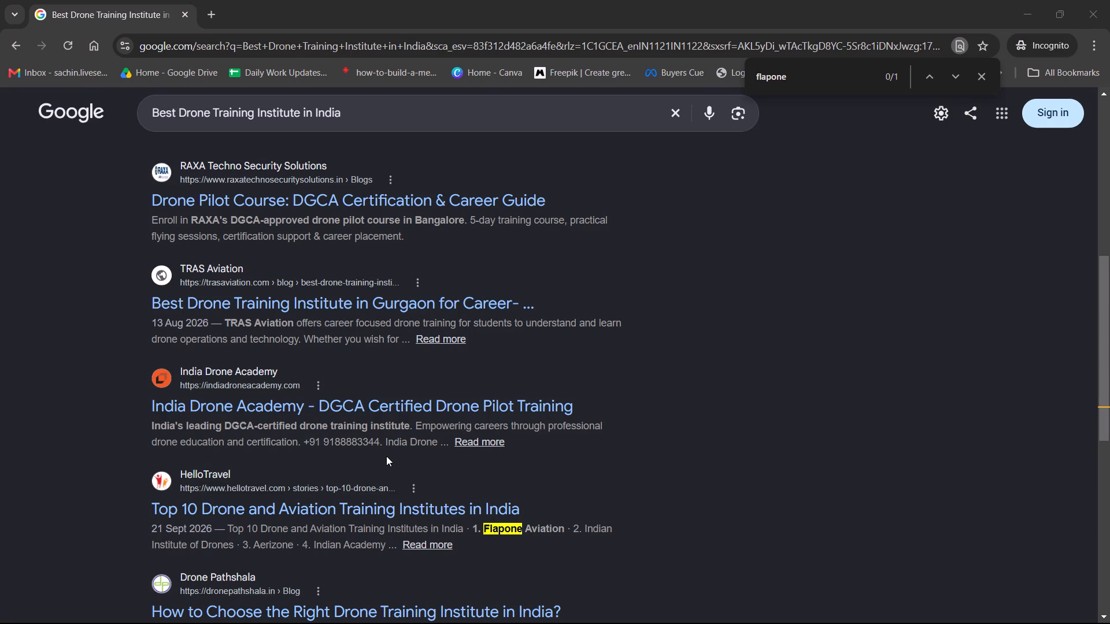
scroll(425, 465, down, 6)
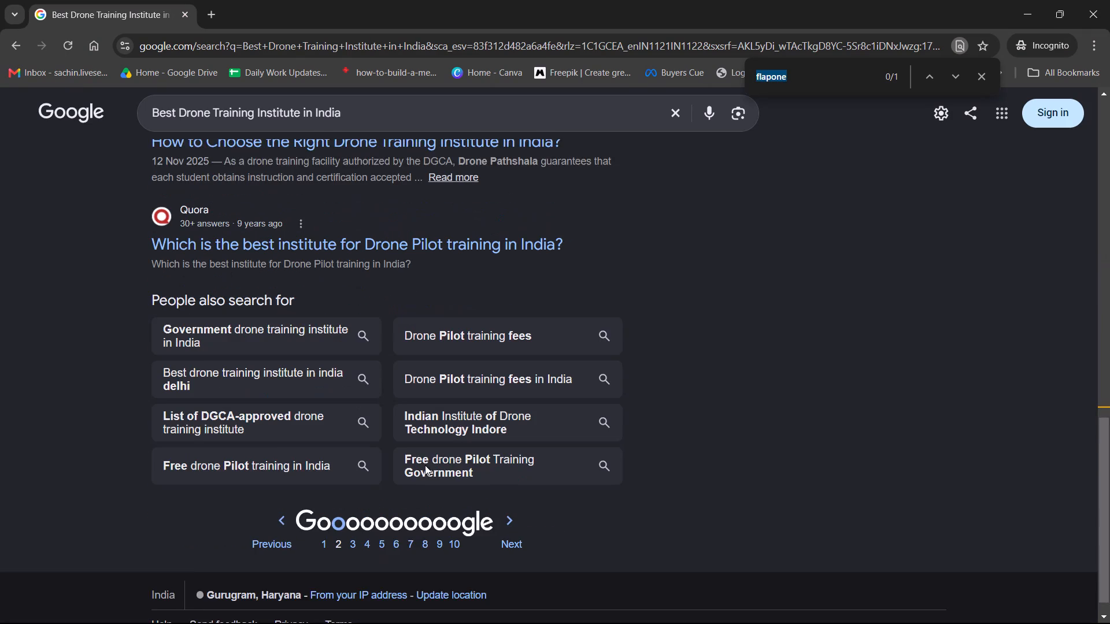
click(348, 521)
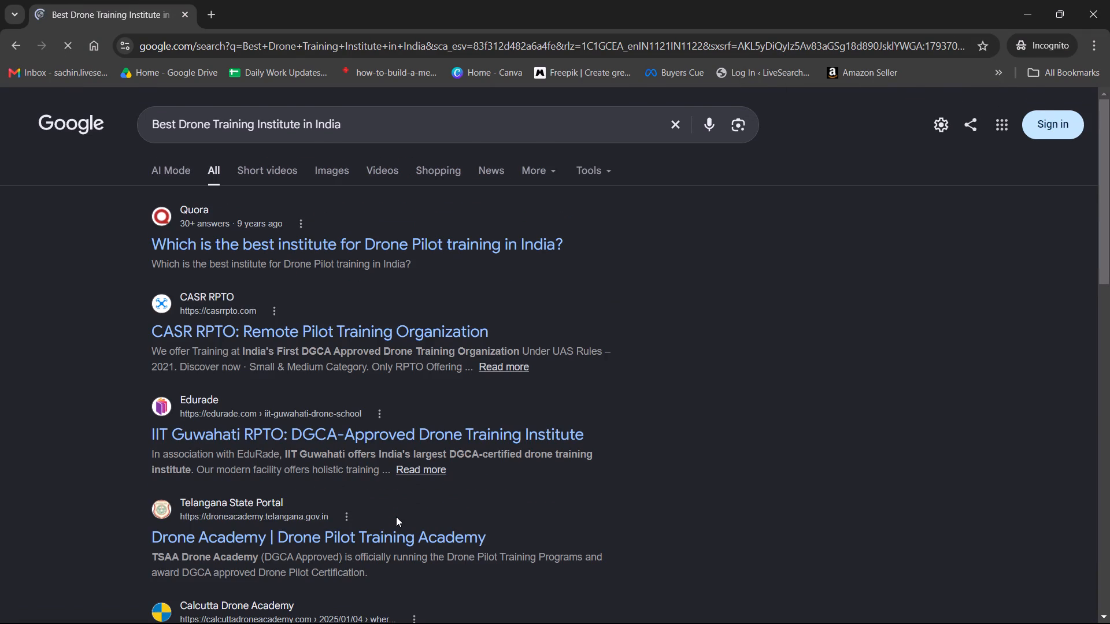
key(ctrl+f)
scroll(433, 499, down, 8)
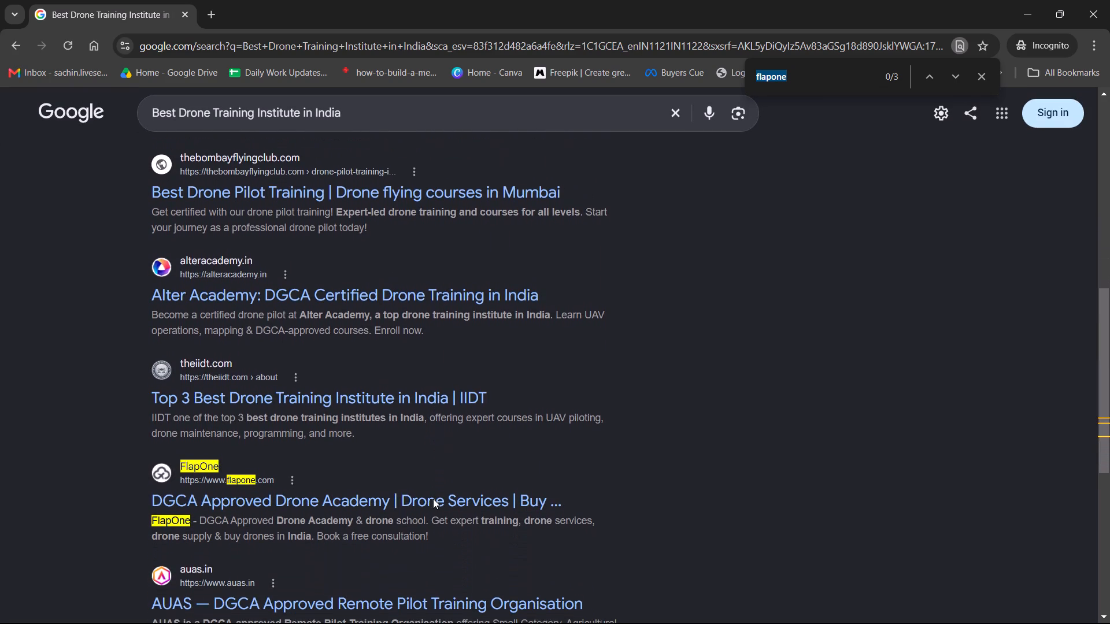
Return to the ranking sheet and enter 25 in the 3/11/2026 column for Best Drone Training Institute in India.
key(alt+Tab)
key(Tab)
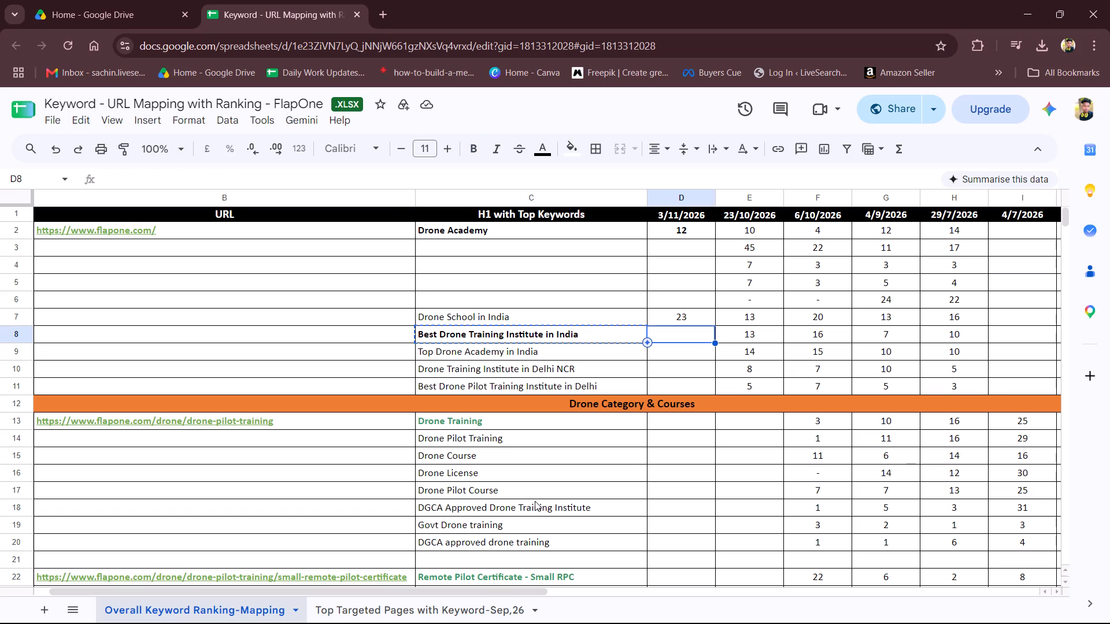
text(25)
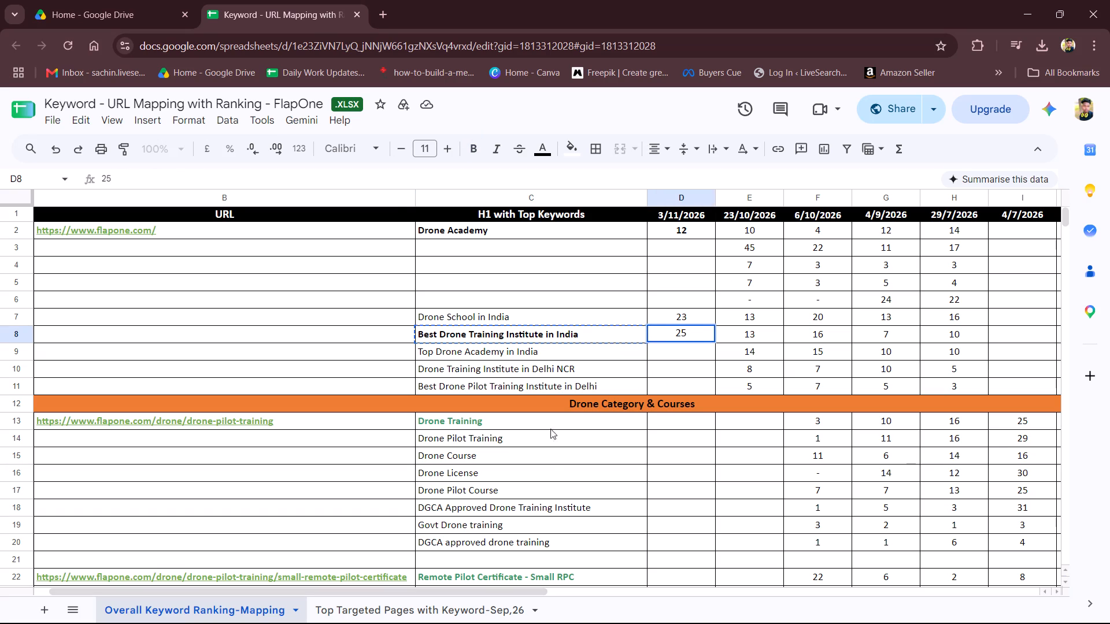
Copy the keyword Top Drone Academy in India from C9 and search Google for it in the incognito window.
click(560, 355)
key(ctrl+r)
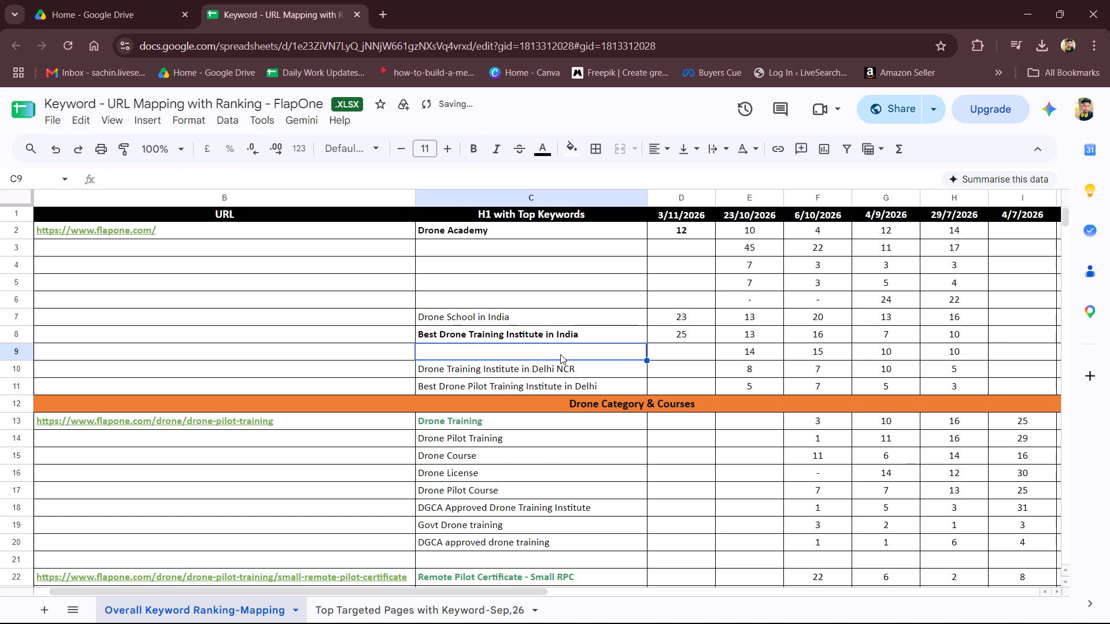
key(ctrl+z)
key(ctrl+c)
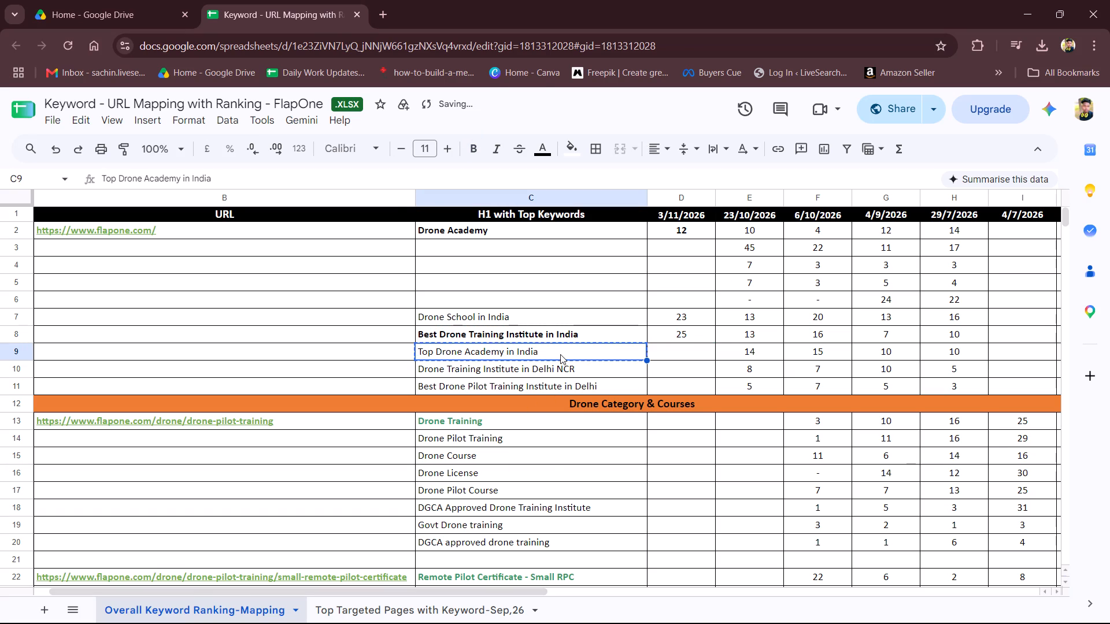
key(alt+Tab)
click(341, 109)
key(ctrl+a)
key(ctrl+v)
key(ctrl+Return)
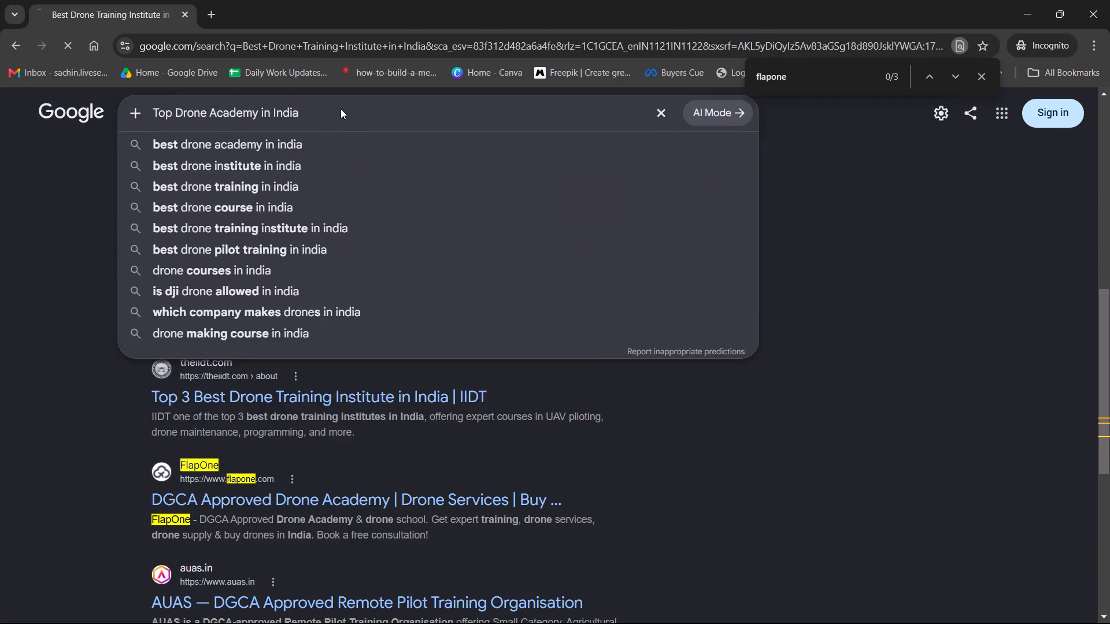
Check result pages 1 to 3 for Top Drone Academy in India, finding the text flapone on each page.
key(ctrl+f)
scroll(452, 407, down, 20)
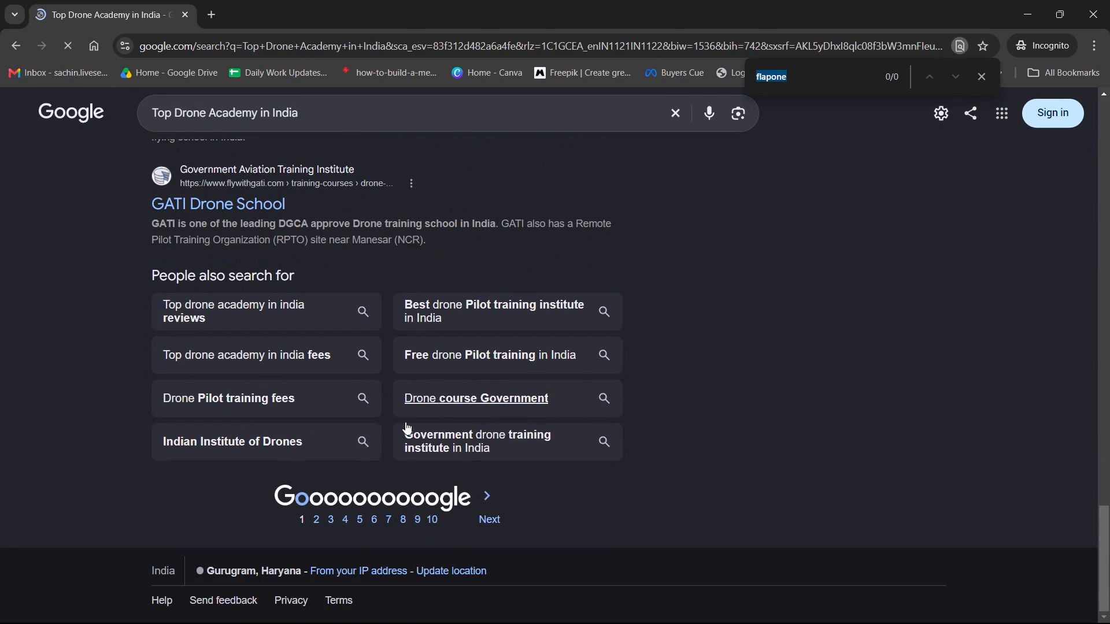
click(317, 519)
key(ctrl+f)
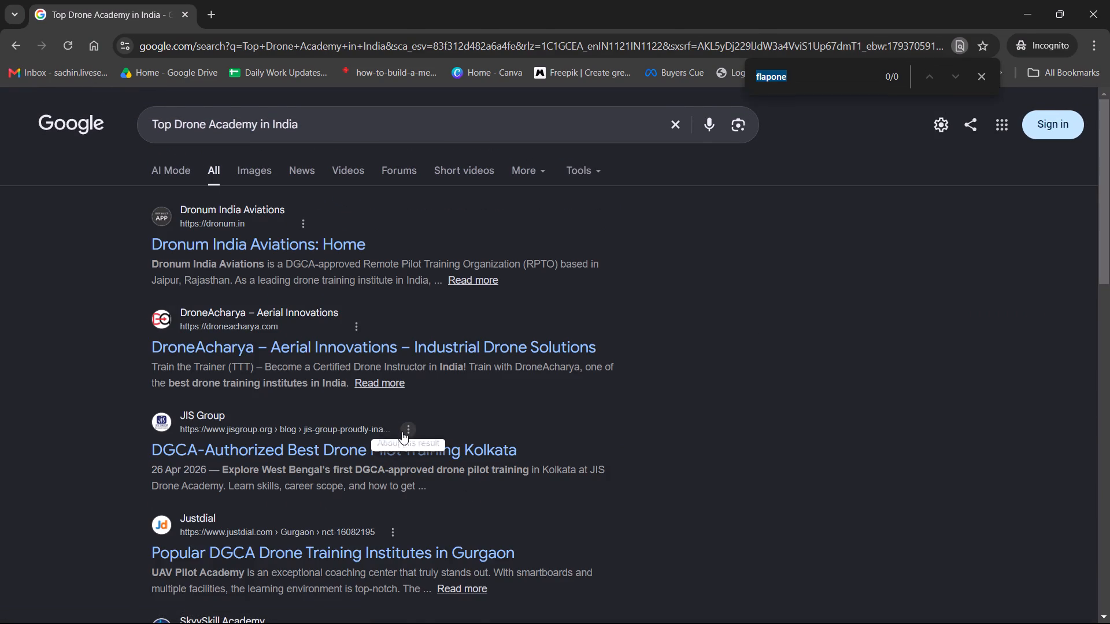
scroll(402, 432, down, 11)
double_click(351, 522)
key(ctrl+f)
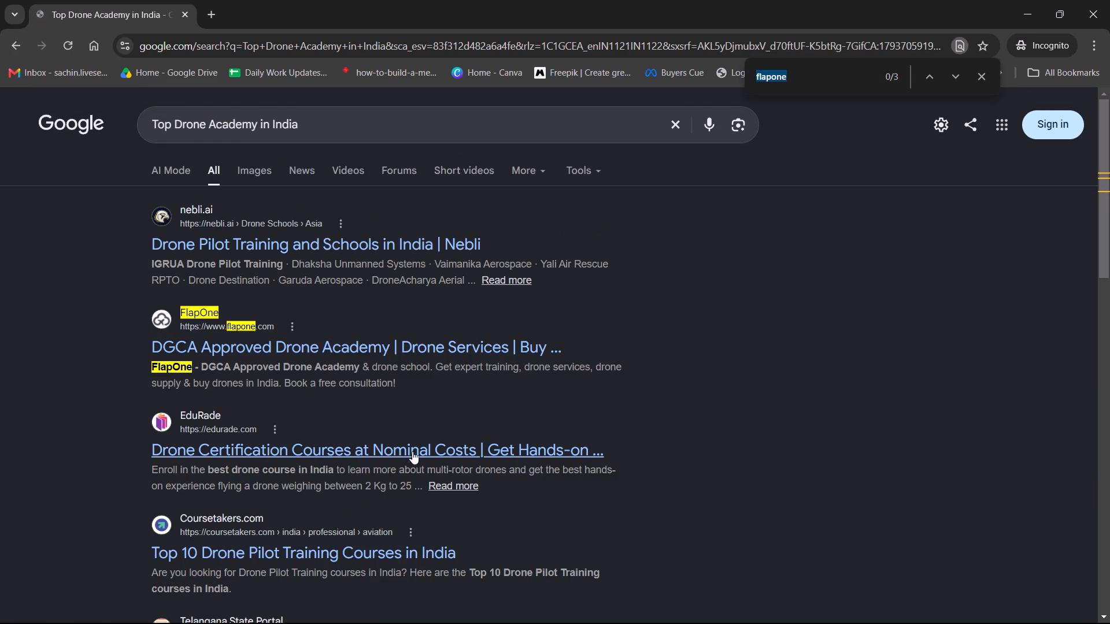
Return to the ranking sheet and enter 22 in the 3/11/2026 column for Top Drone Academy in India.
key(alt+Tab)
key(Tab)
text(22)
Copy the keyword Drone Training Institute in Delhi NCR from C10 and search Google for it in the incognito window.
click(527, 368)
key(ctrl+c)
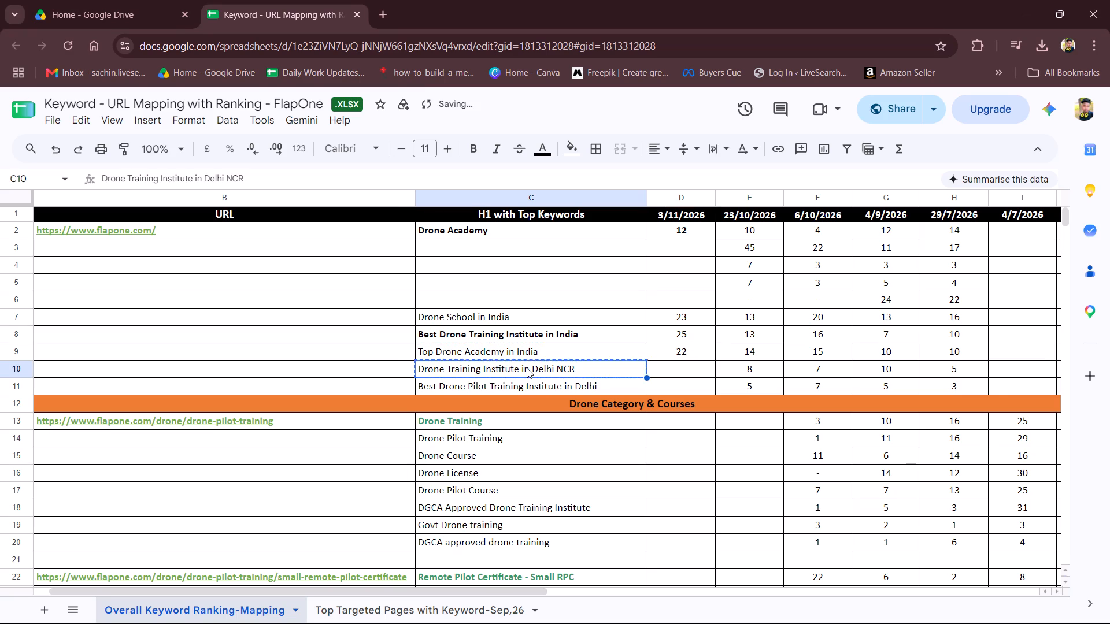
key(alt+Tab)
click(368, 39)
key(ctrl+v)
key(Return)
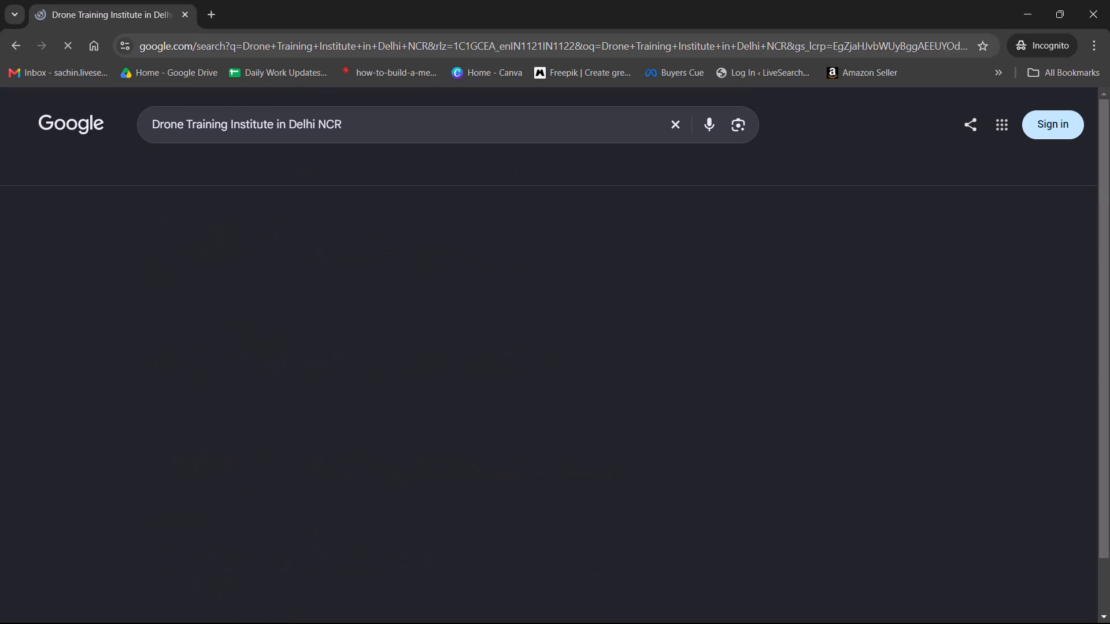
Find the text flapone in the first results page for Drone Training Institute in Delhi NCR and determine FlapOne's organic position.
key(ctrl+f)
scroll(360, 311, down, 8)
scroll(367, 263, down, 5)
scroll(367, 263, up, 6)
scroll(367, 263, down, 1)
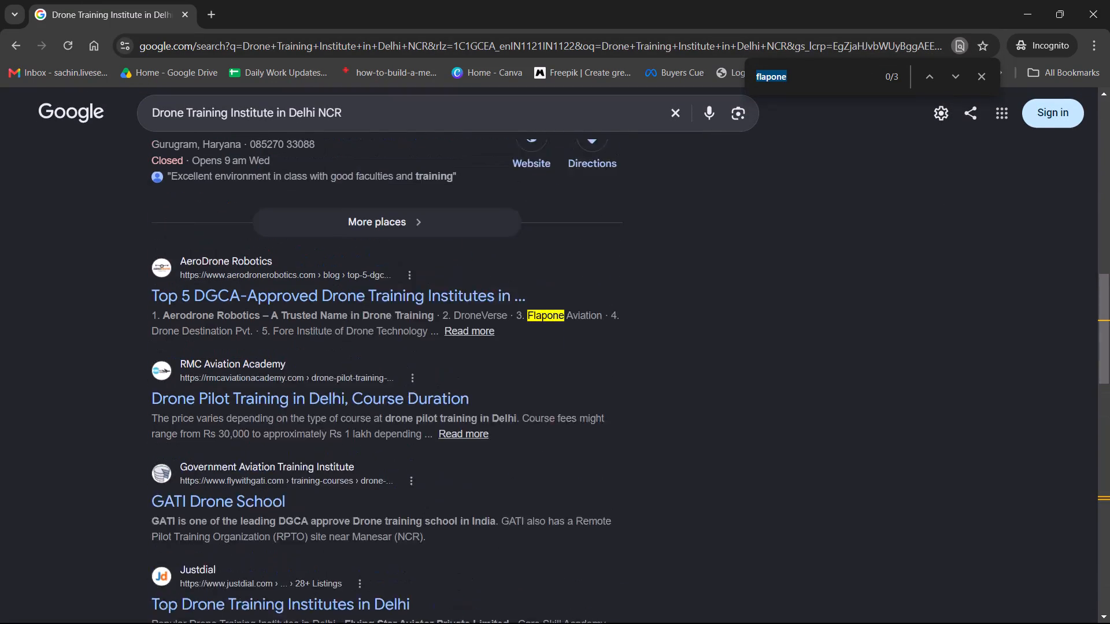
scroll(367, 263, down, 1)
Return to the ranking sheet and enter 6 in the 3/11/2026 column for Drone Training Institute in Delhi NCR.
key(alt+Tab)
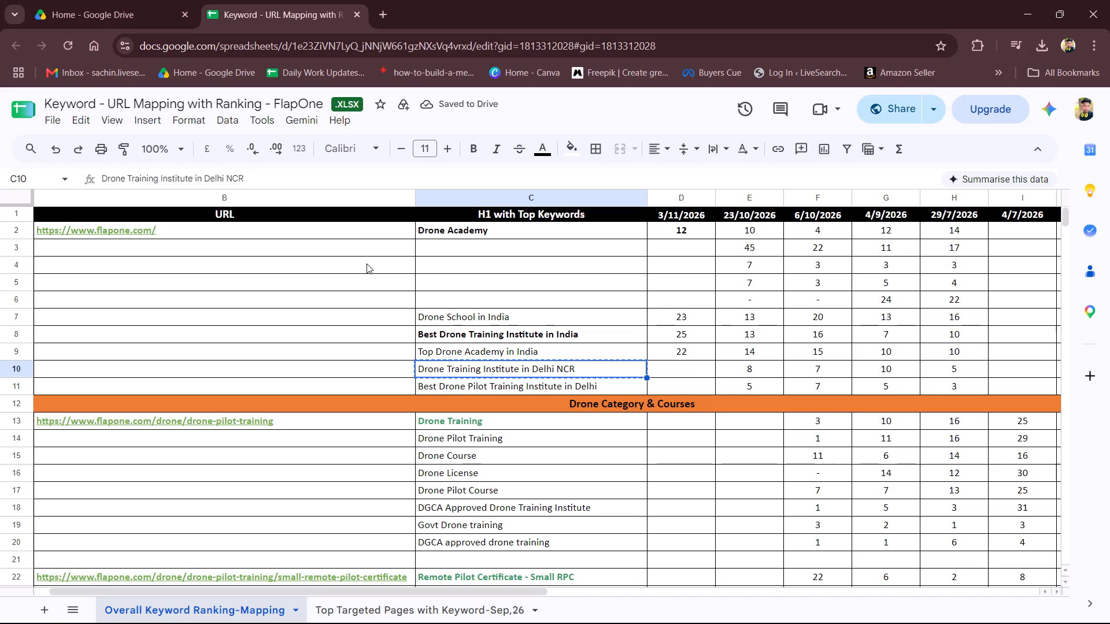
key(Tab)
key(6)
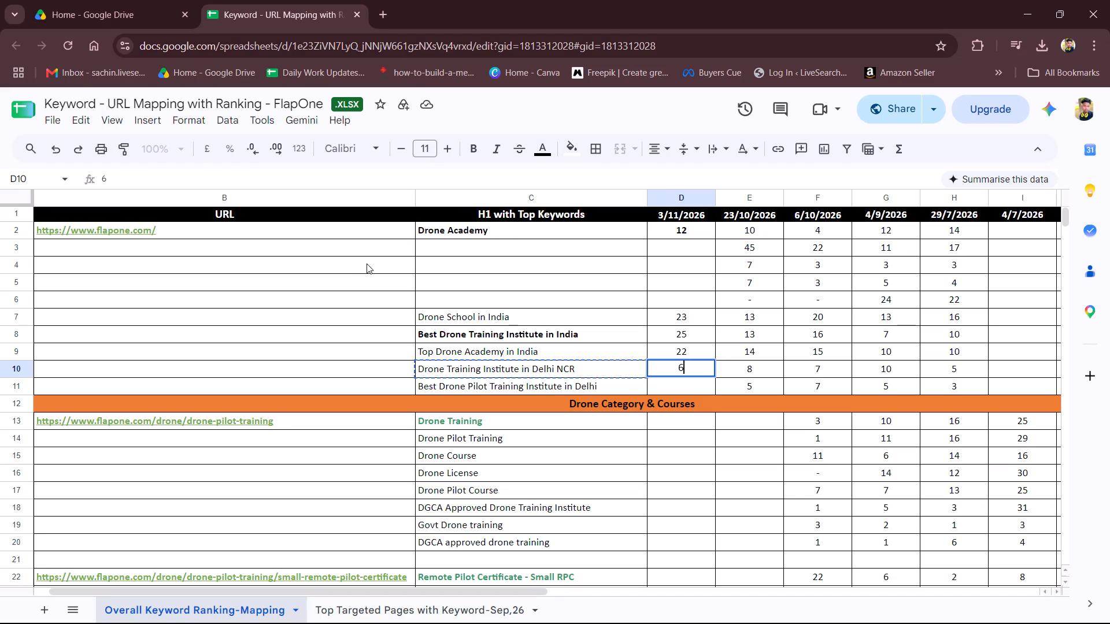
key(Return)
Copy the keyword Best Drone Pilot Training Institute in Delhi from C11 and search Google for it in the incognito window.
key(ctrl+c)
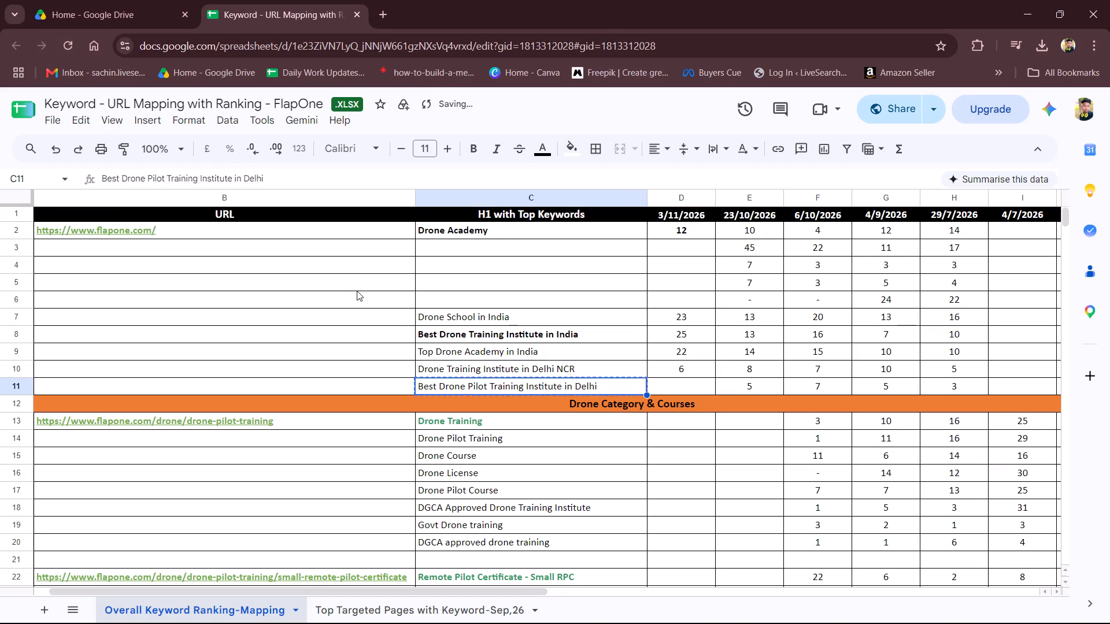
key(alt+Tab)
key(ctrl+e)
key(ctrl+v)
key(Return)
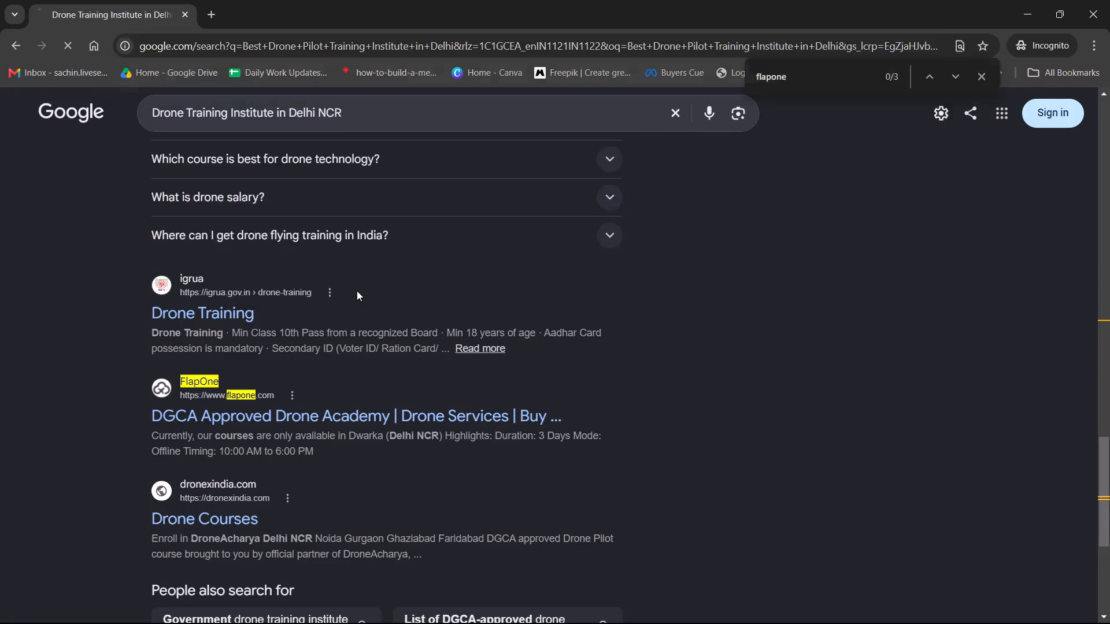
Find the text flapone in the first results page for Best Drone Pilot Training Institute in Delhi and determine FlapOne's organic position.
key(ctrl+f)
scroll(379, 344, down, 5)
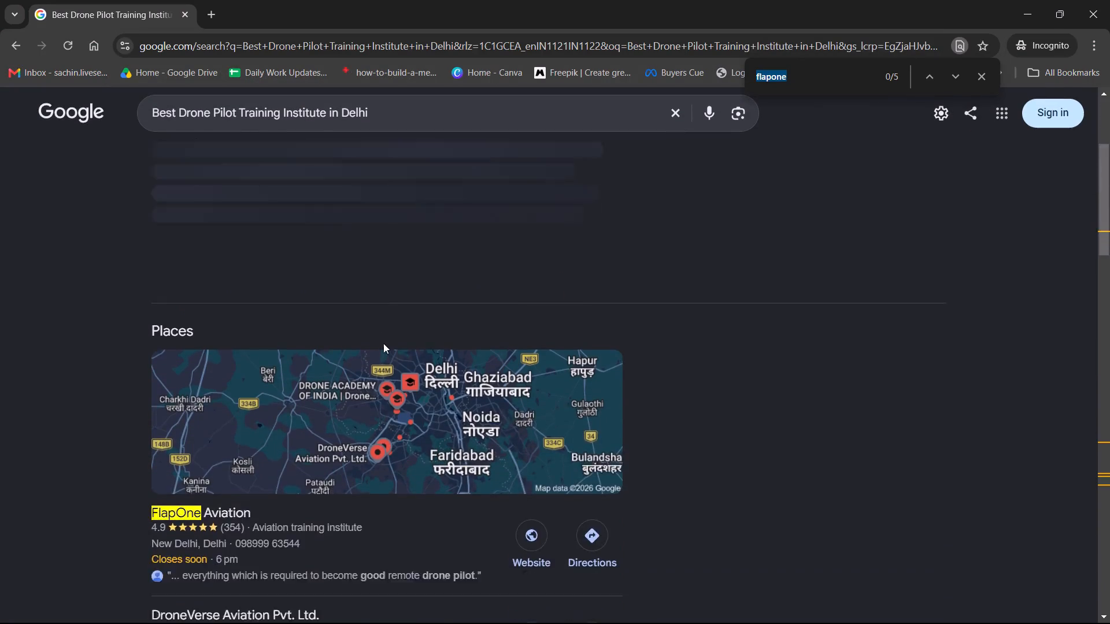
scroll(383, 343, down, 10)
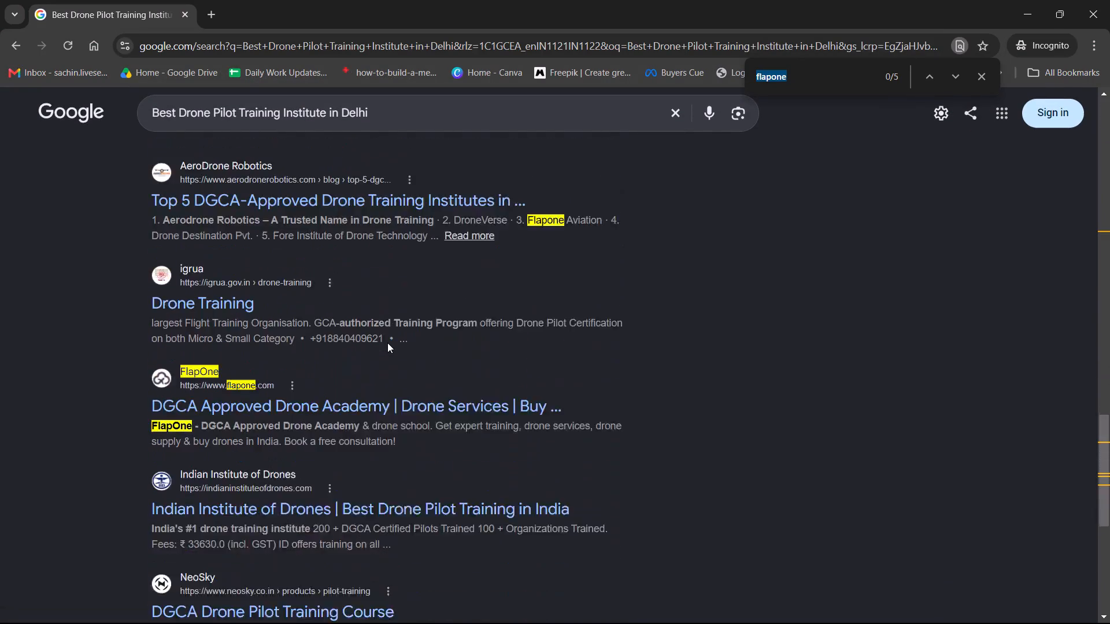
scroll(387, 343, down, 1)
Return to the ranking sheet and enter 4 in the 3/11/2026 column for Best Drone Pilot Training Institute in Delhi.
key(alt+Tab)
key(Tab)
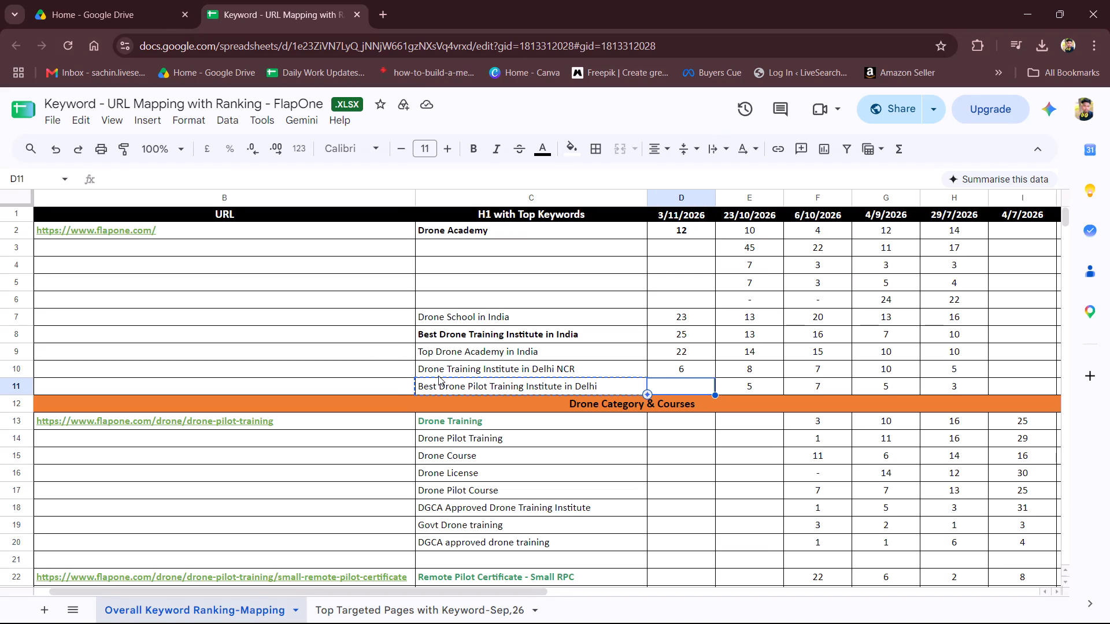
key(4)
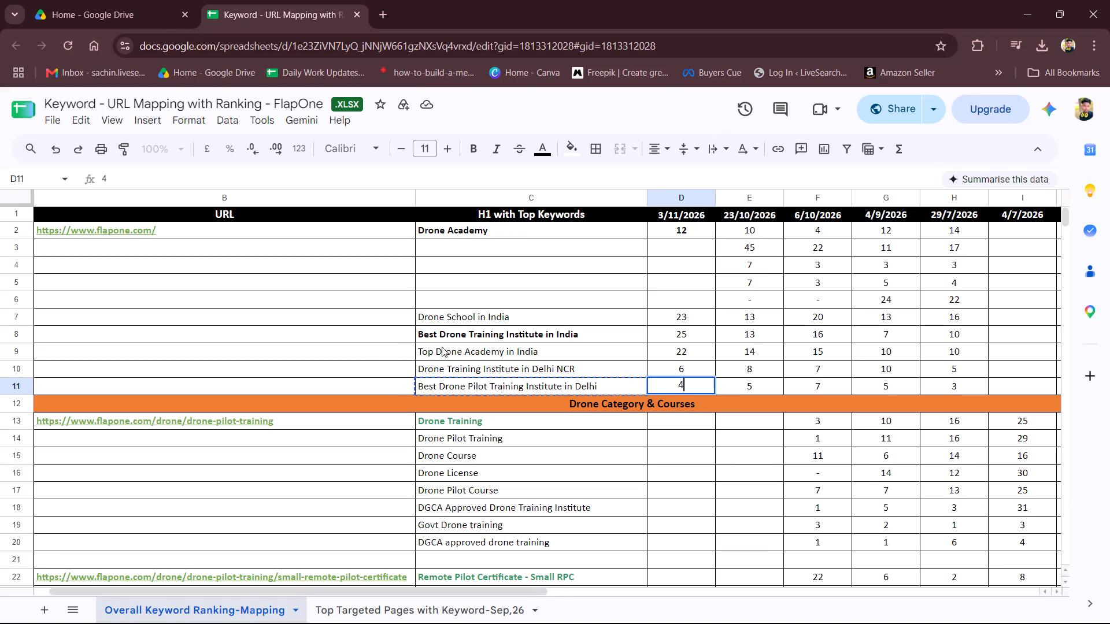
Copy the keyword Drone Training from C13 and search Google for it in the incognito window.
click(458, 419)
key(ctrl+c)
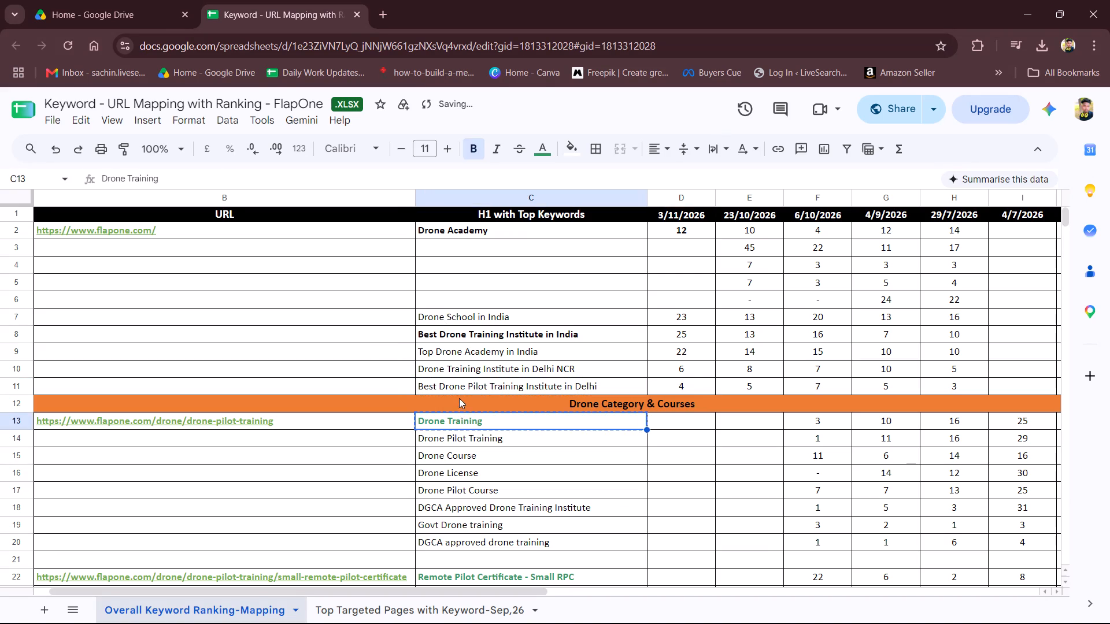
key(alt+Tab)
click(332, 44)
key(ctrl+v)
key(Return)
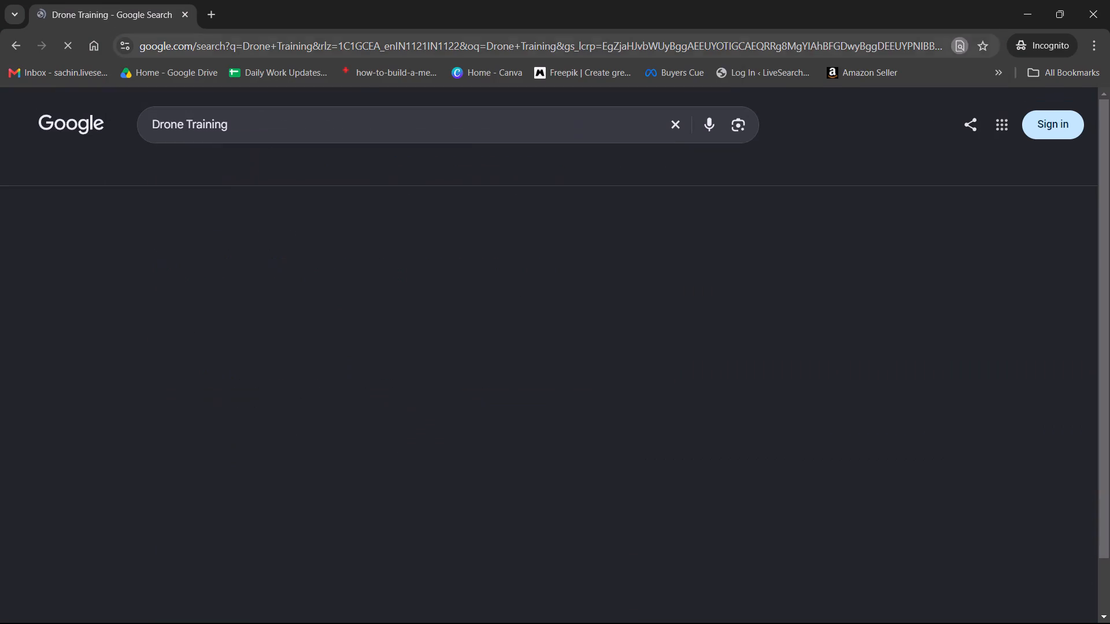
Look for the text flapone on the first two results pages for Drone Training and determine FlapOne's organic position.
key(ctrl+f)
scroll(422, 381, down, 10)
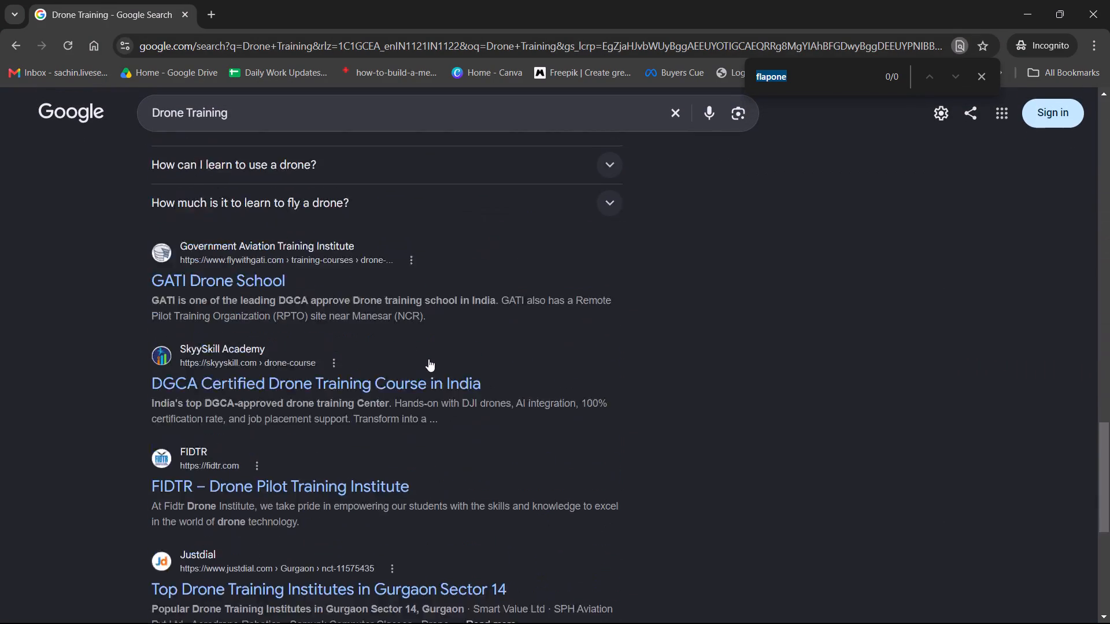
scroll(430, 356, up, 18)
scroll(433, 351, down, 16)
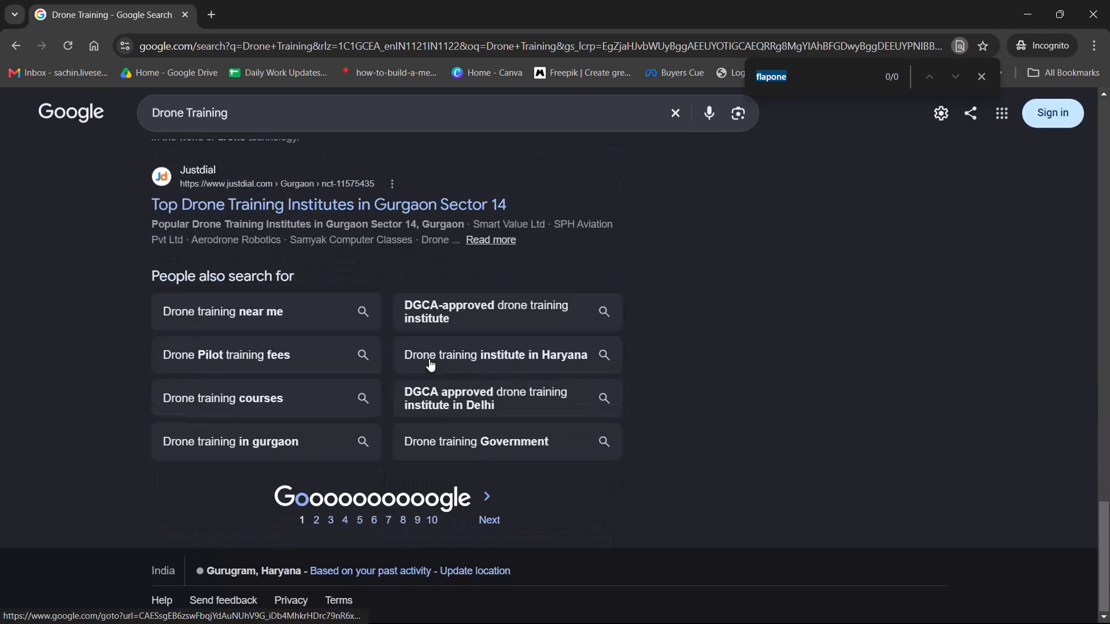
click(318, 514)
key(ctrl+f)
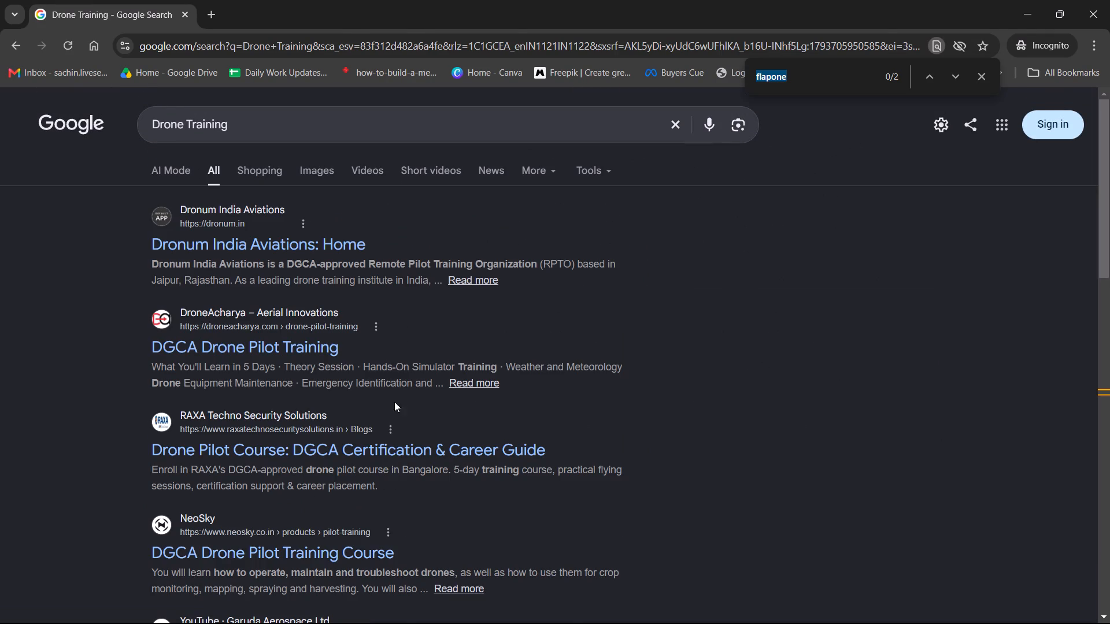
scroll(379, 394, down, 8)
scroll(379, 394, left, 1)
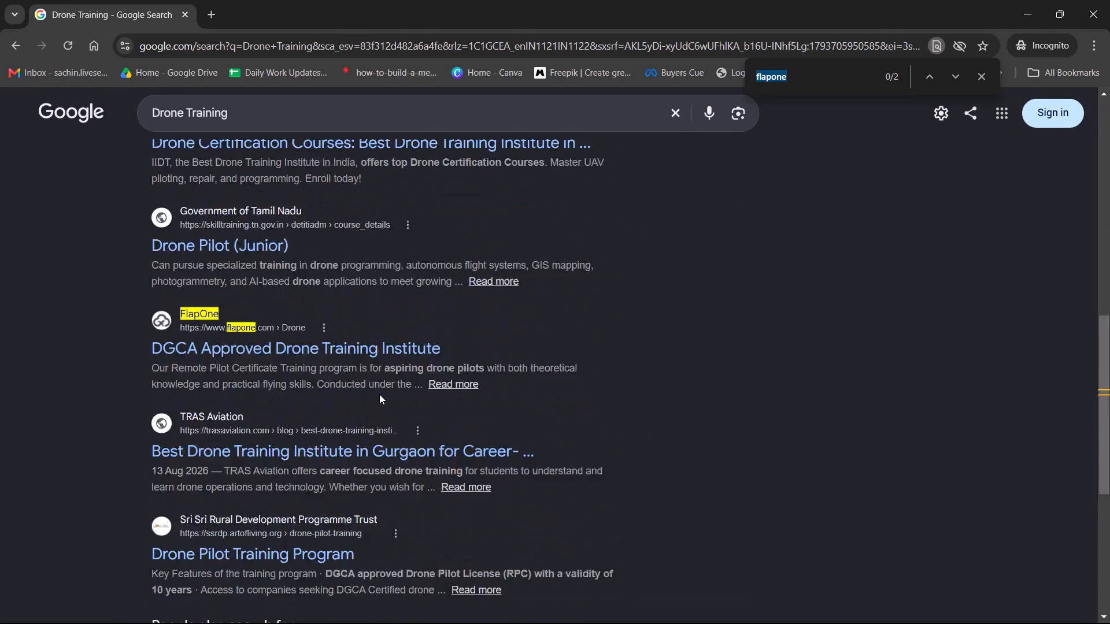
scroll(379, 394, left, 1)
Return to the ranking sheet and enter 16 in the 3/11/2026 column for Drone Training.
key(alt+Tab)
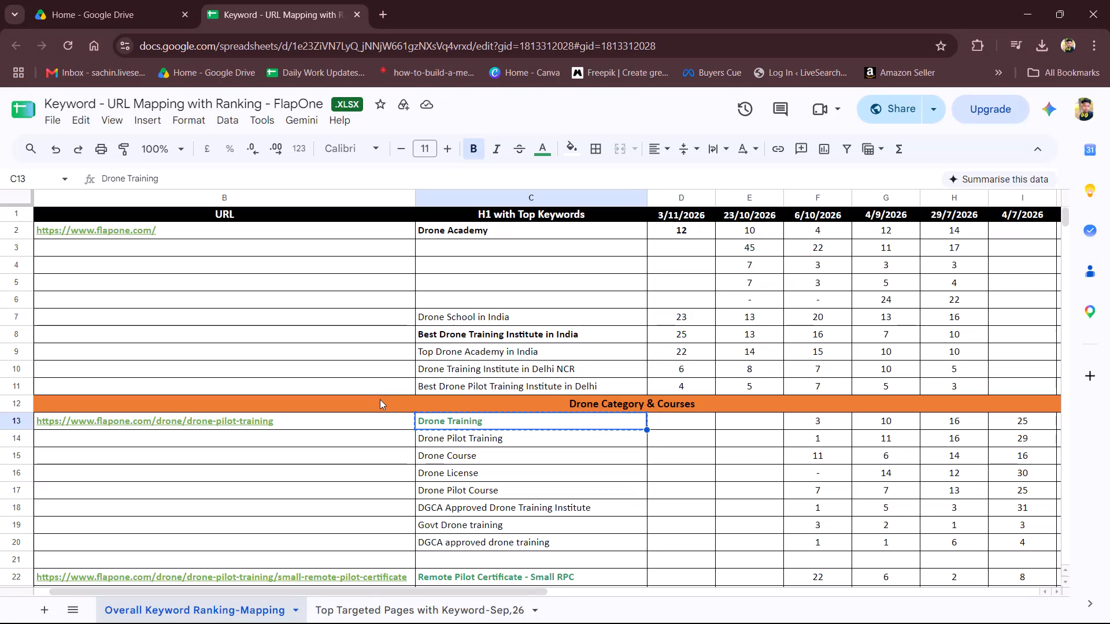
key(Tab)
key(1)
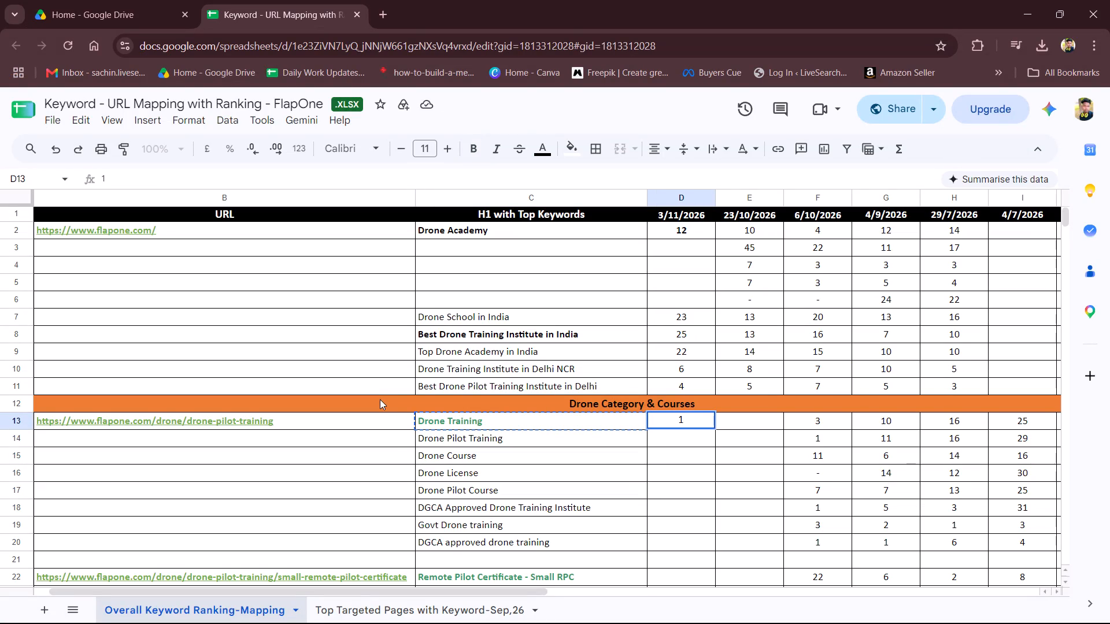
key(6)
key(Return)
Copy the keyword Drone Pilot Training from C14 and search Google for it in the incognito window.
key(ctrl+c)
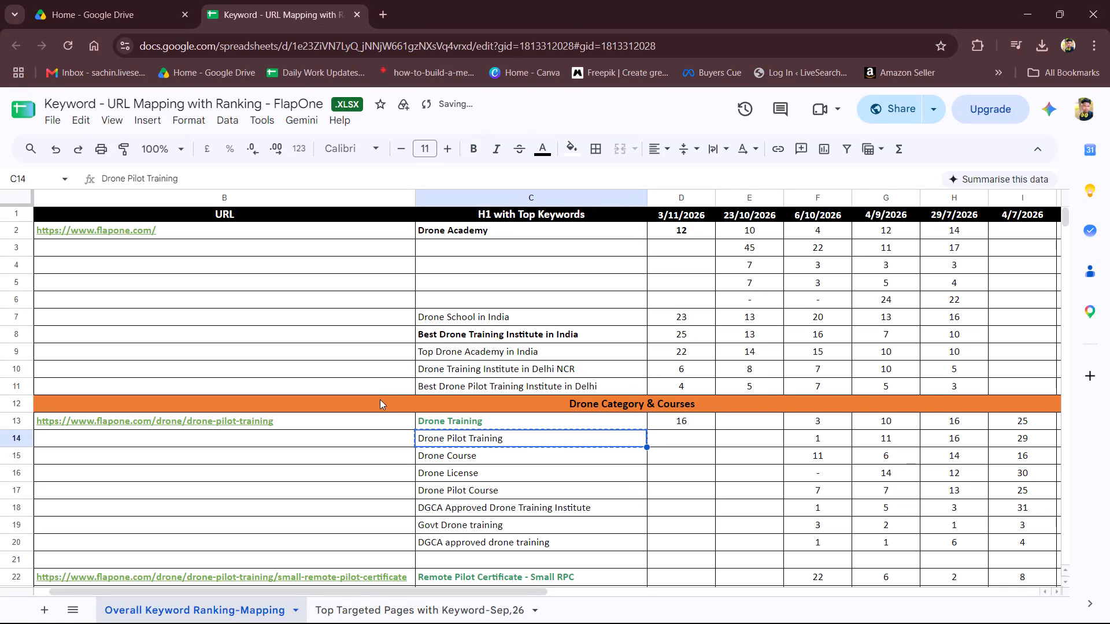
key(Tab)
key(alt+Tab)
key(ctrl+e)
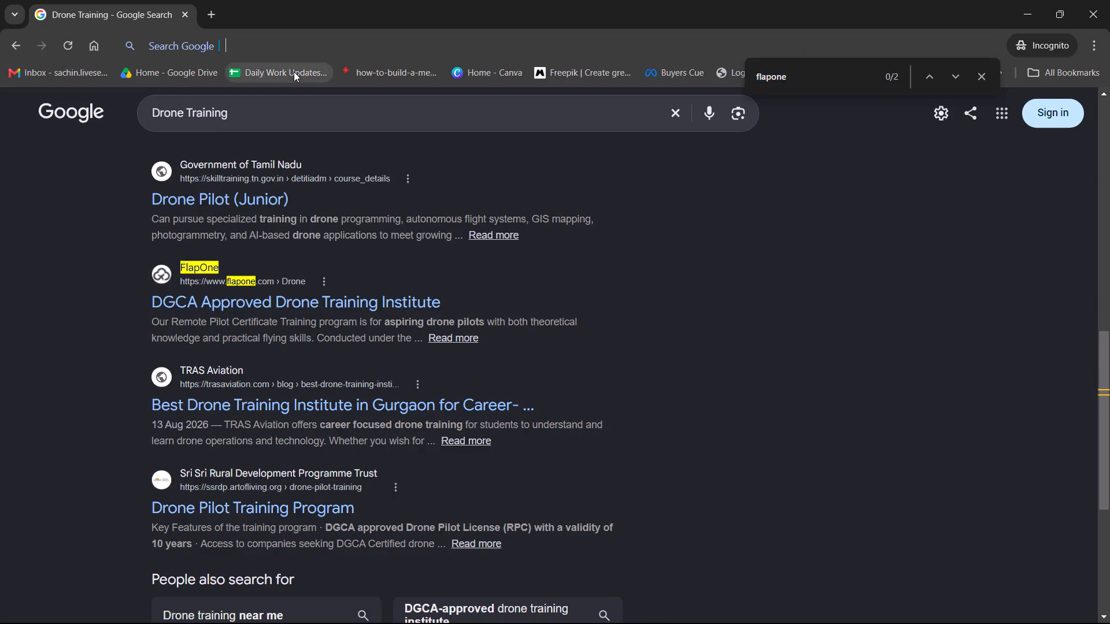
key(ctrl+v)
key(Return)
Look for the text flapone on the first two results pages for Drone Pilot Training to determine FlapOne's organic position.
key(ctrl+f)
scroll(339, 322, down, 5)
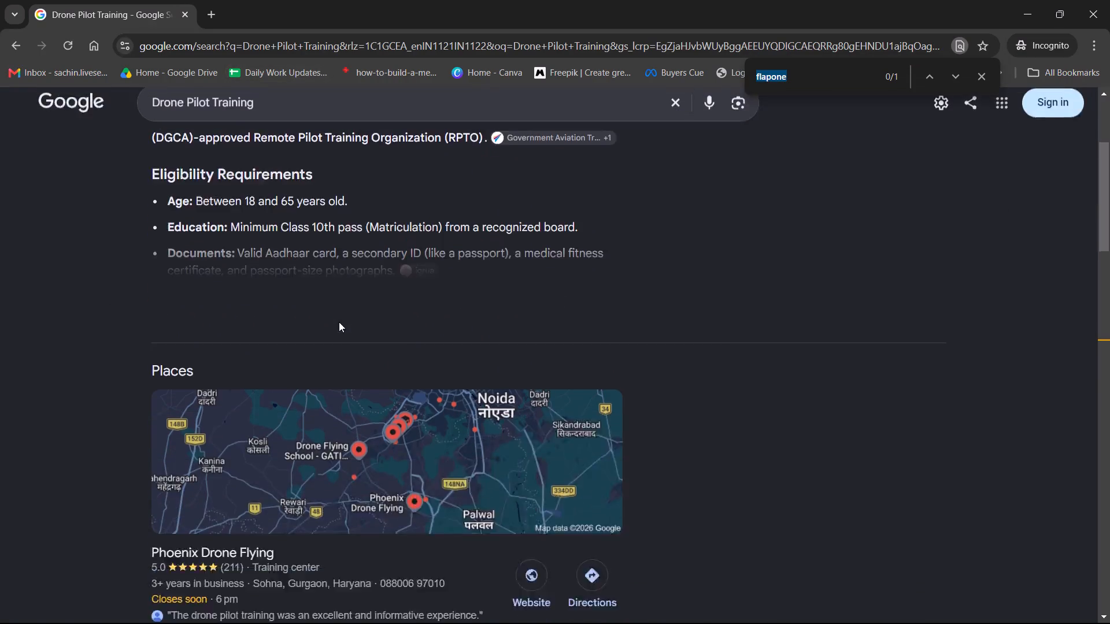
scroll(339, 322, down, 8)
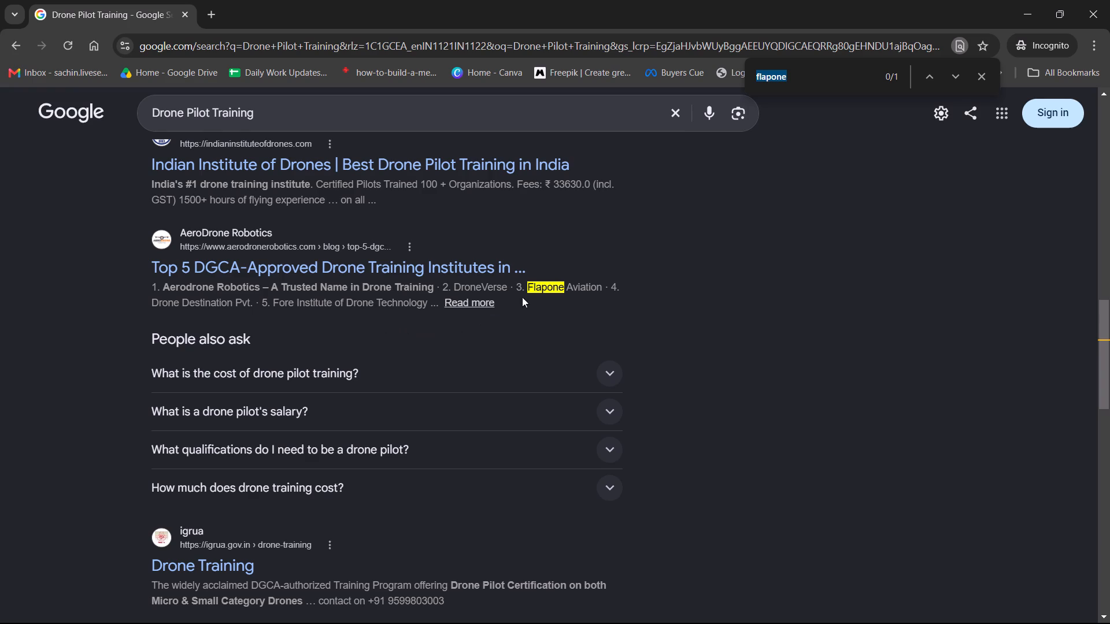
scroll(537, 289, down, 12)
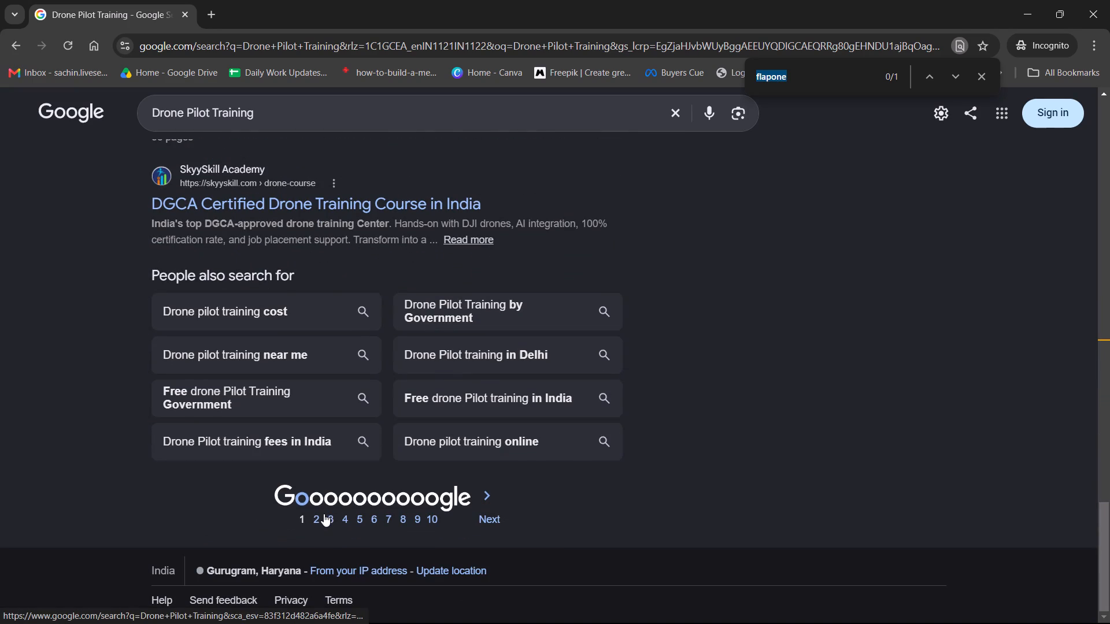
click(317, 517)
key(ctrl+f)
scroll(426, 462, down, 3)
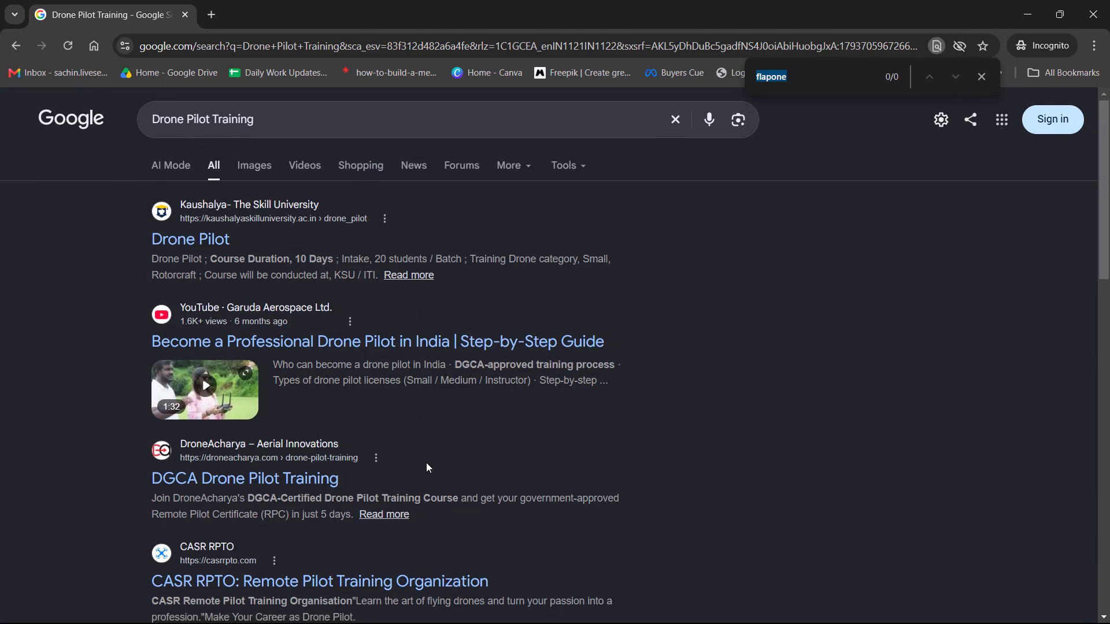
scroll(426, 462, down, 9)
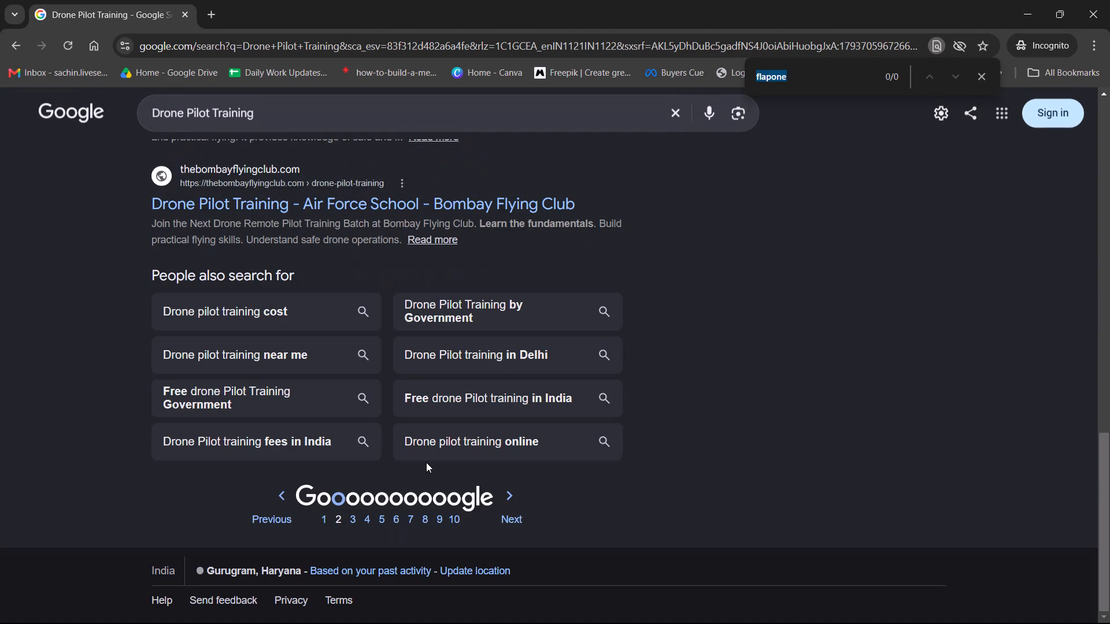
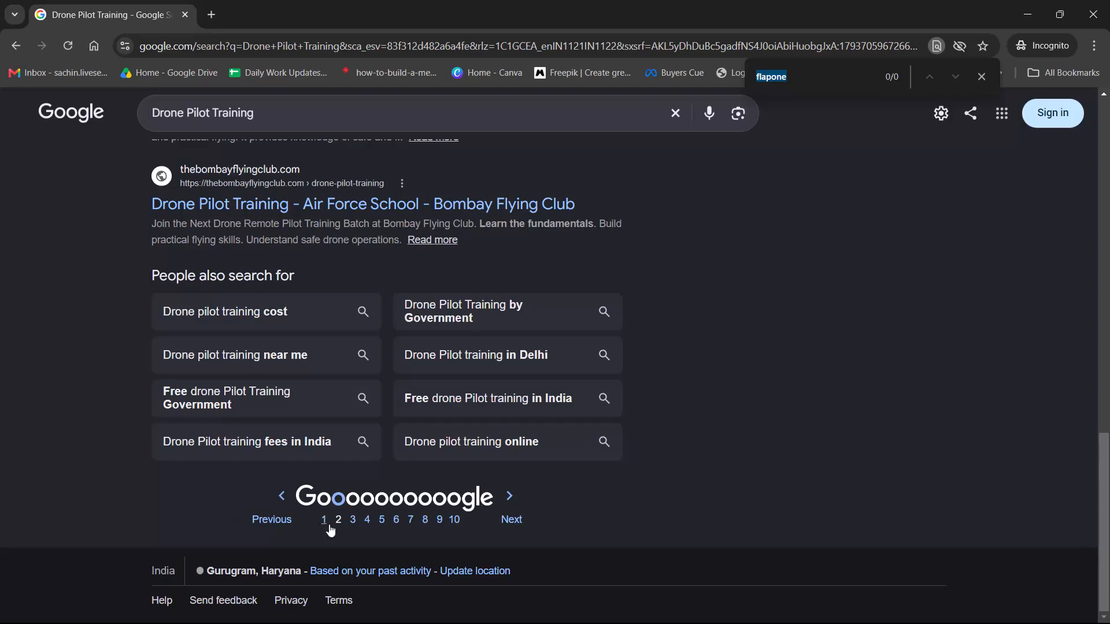
Look for the text flapone on the third results page for Drone Pilot Training to determine FlapOne's organic position.
click(354, 523)
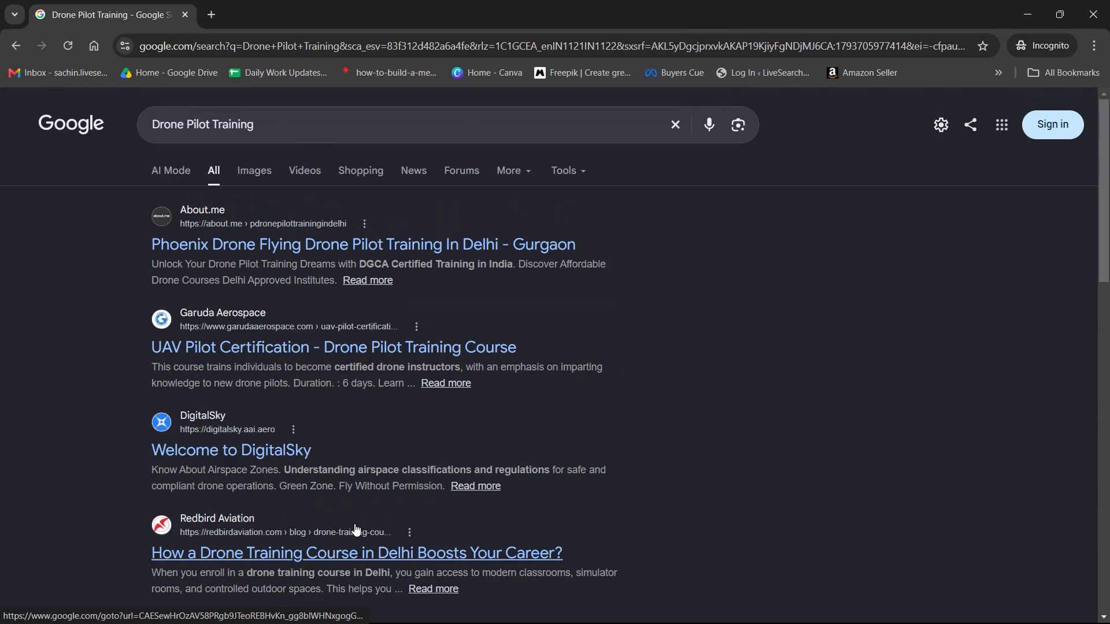
key(ctrl+f)
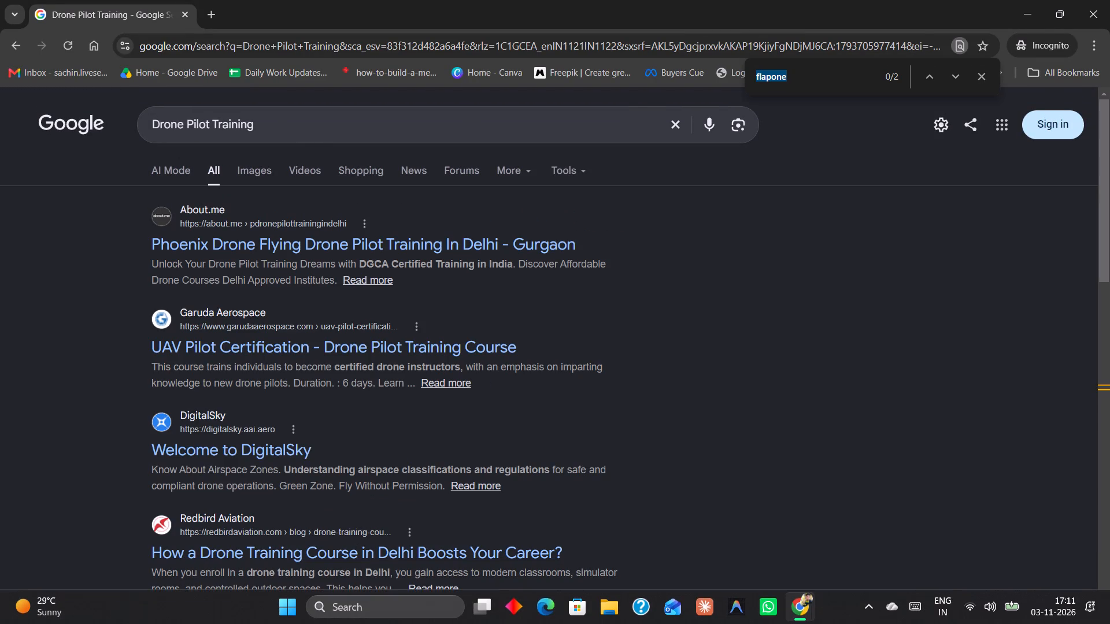
scroll(499, 615, down, 3)
scroll(488, 310, down, 2)
scroll(488, 311, up, 1)
scroll(488, 312, down, 1)
scroll(608, 571, down, 6)
Return to the ranking sheet and enter 23 in the 3/11/2026 column for Drone Pilot Training.
key(alt+Tab)
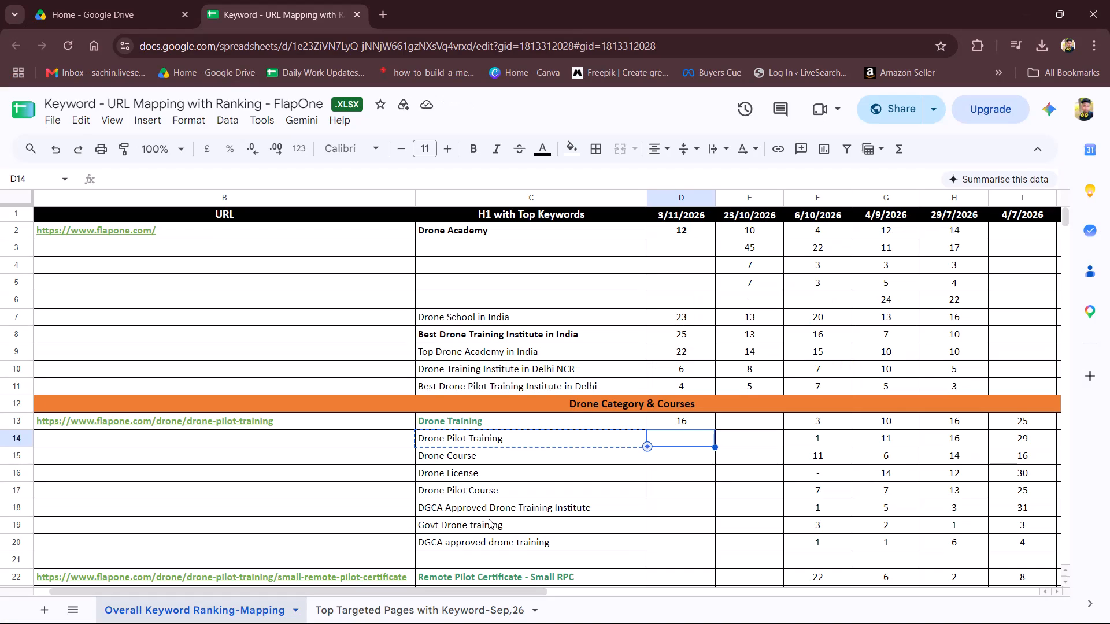
text(23)
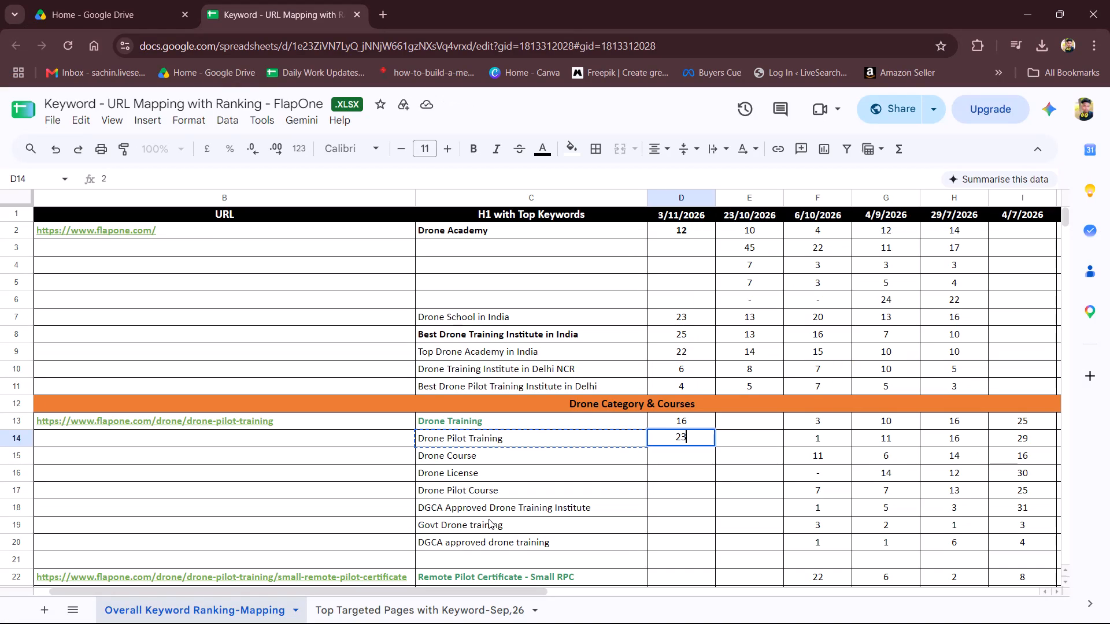
Copy the keyword Drone Course from C15 and search Google for it in the incognito window.
click(445, 464)
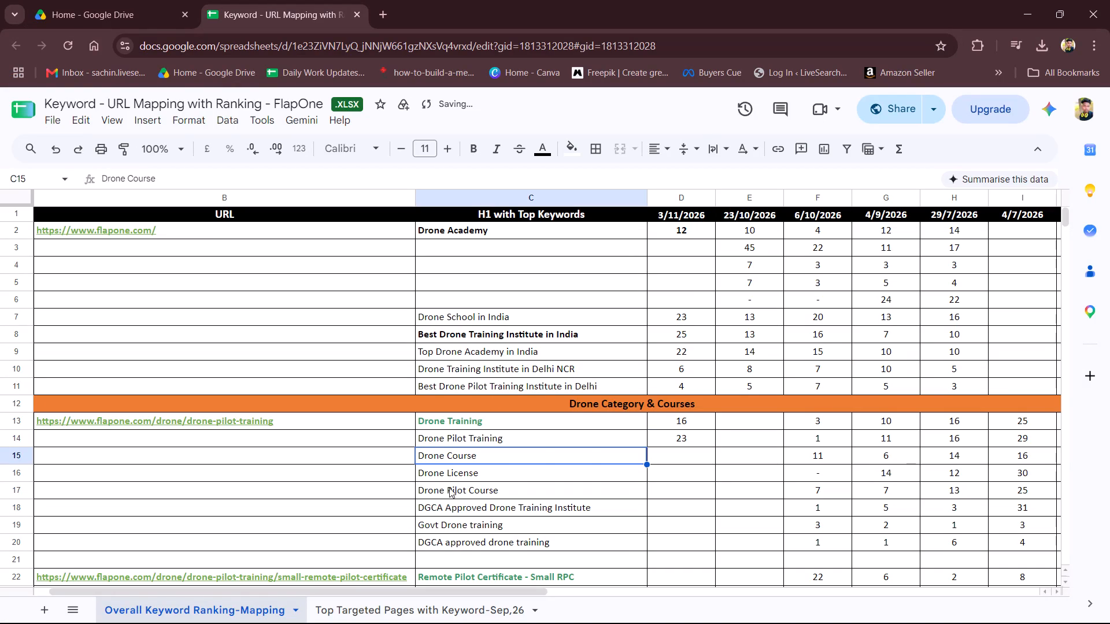
key(ctrl+c)
key(alt+Tab)
click(259, 50)
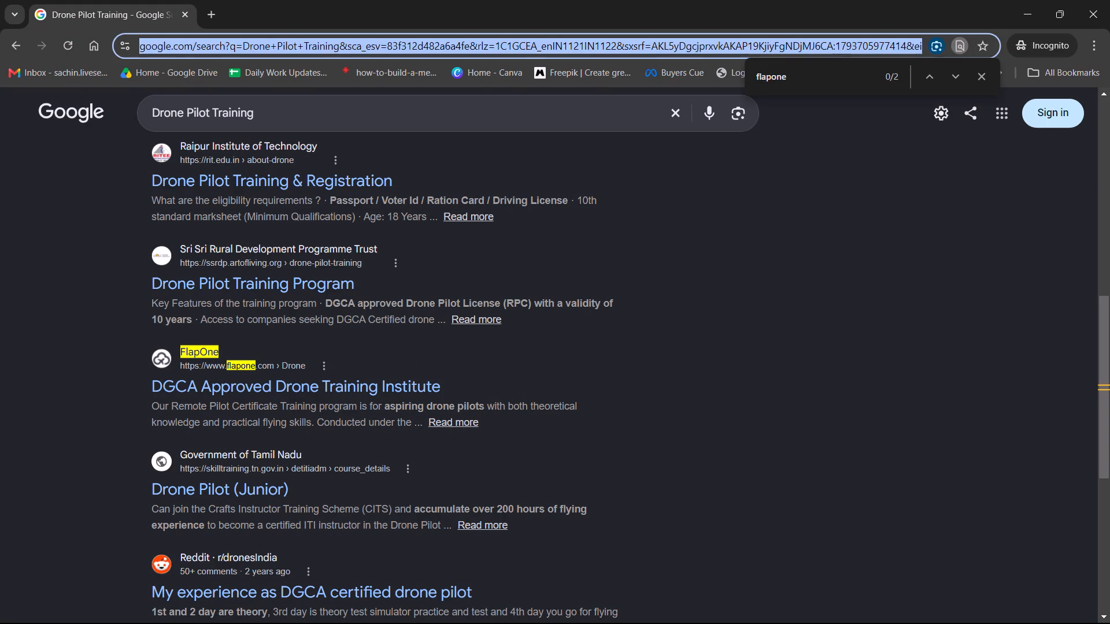
key(ctrl+v)
key(Return)
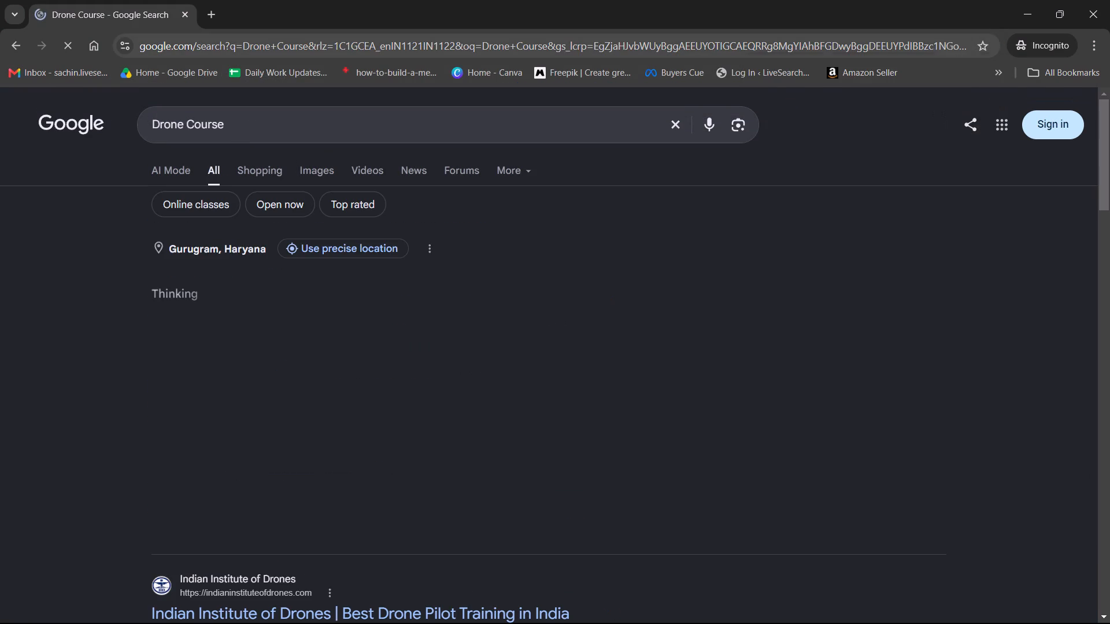
Look for the text flapone on the first results page for Drone Course and determine FlapOne's organic position.
key(ctrl+f)
scroll(500, 380, down, 10)
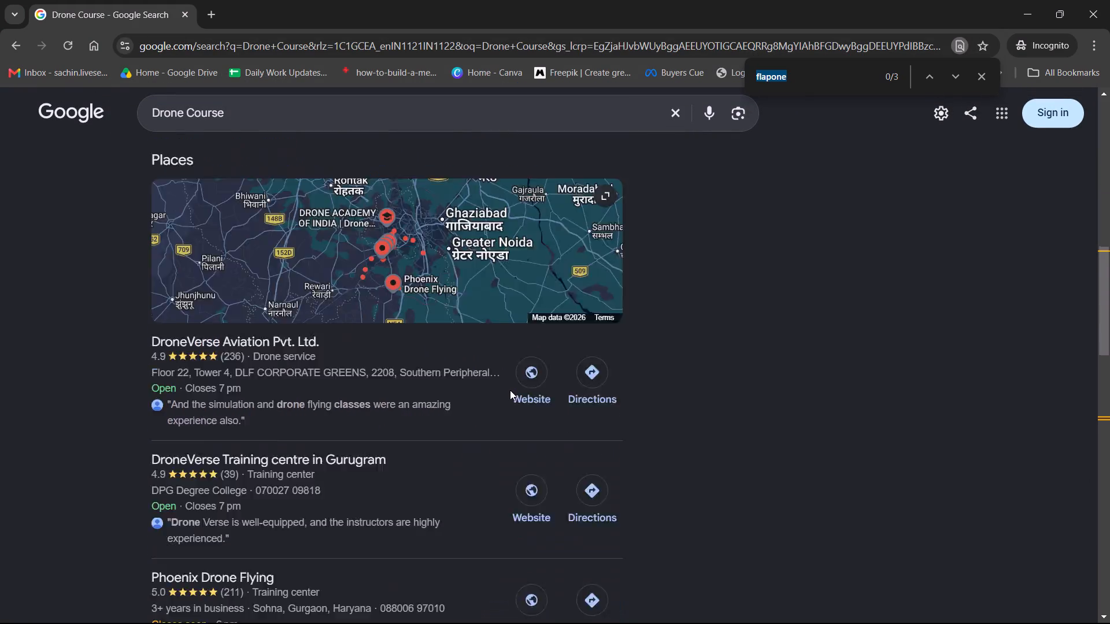
scroll(510, 390, down, 3)
scroll(714, 399, up, 1)
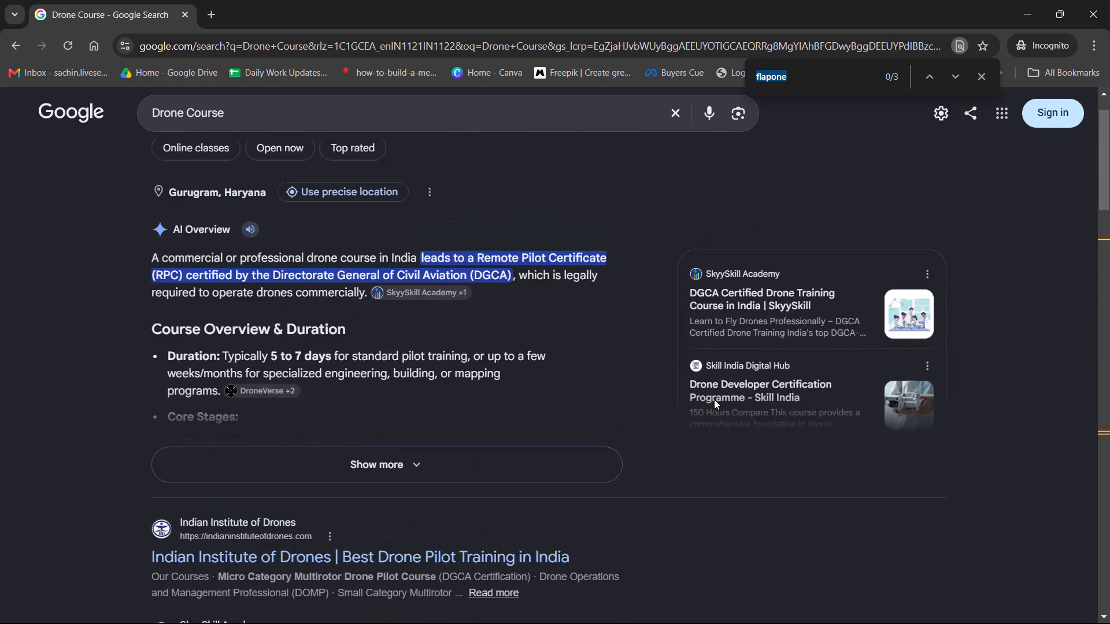
scroll(714, 399, up, 1)
scroll(729, 406, down, 14)
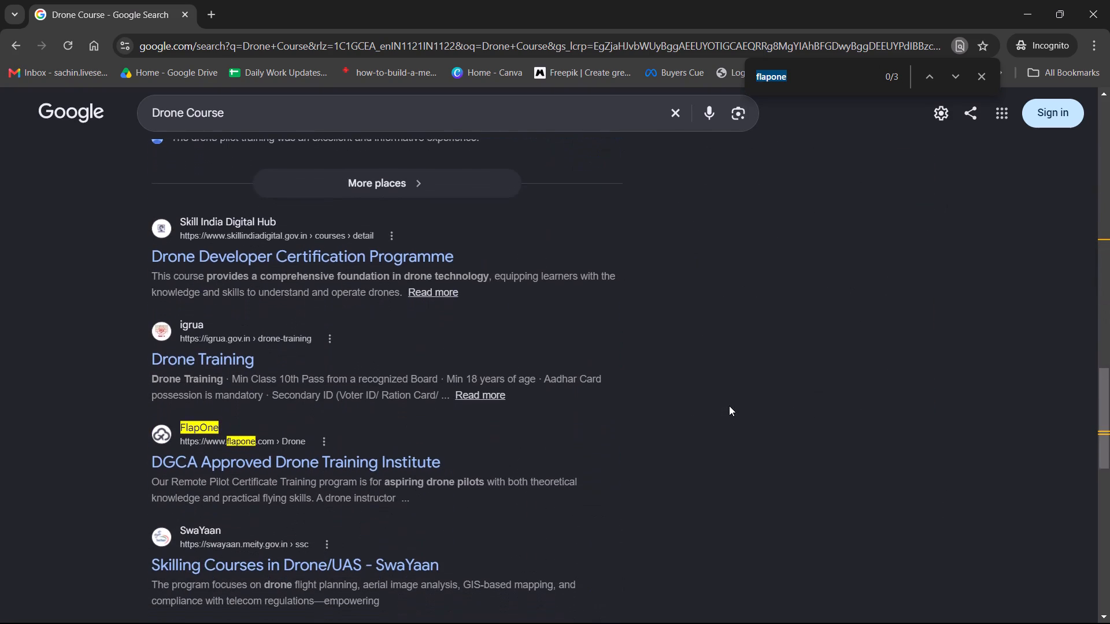
Return to the ranking sheet and enter 7 in the 3/11/2026 column for Drone Course.
key(alt+Tab)
key(Tab)
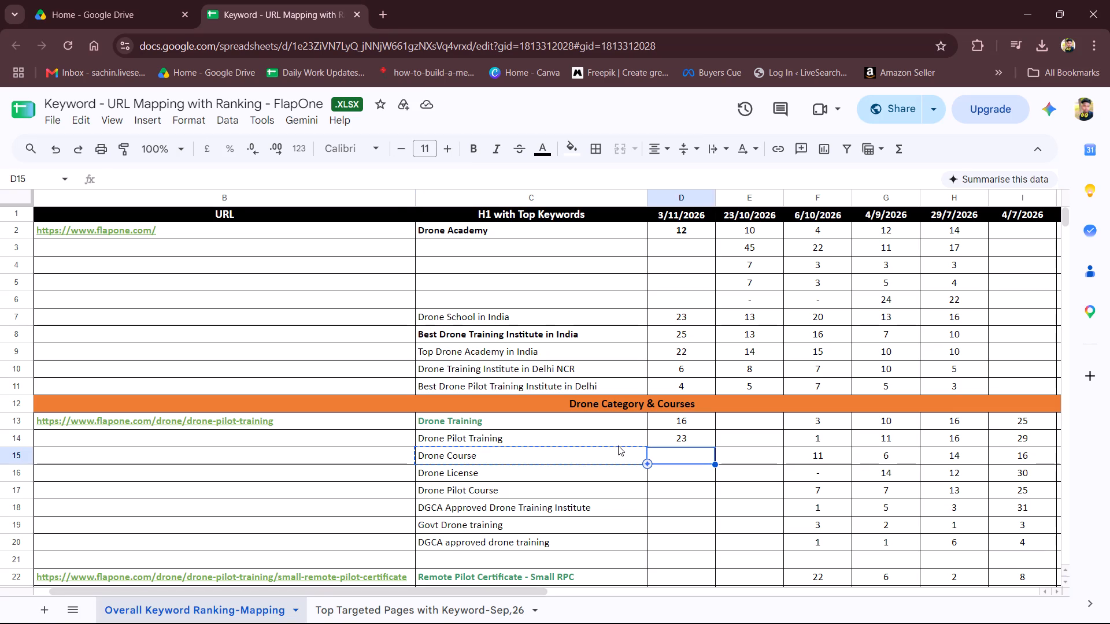
key(7)
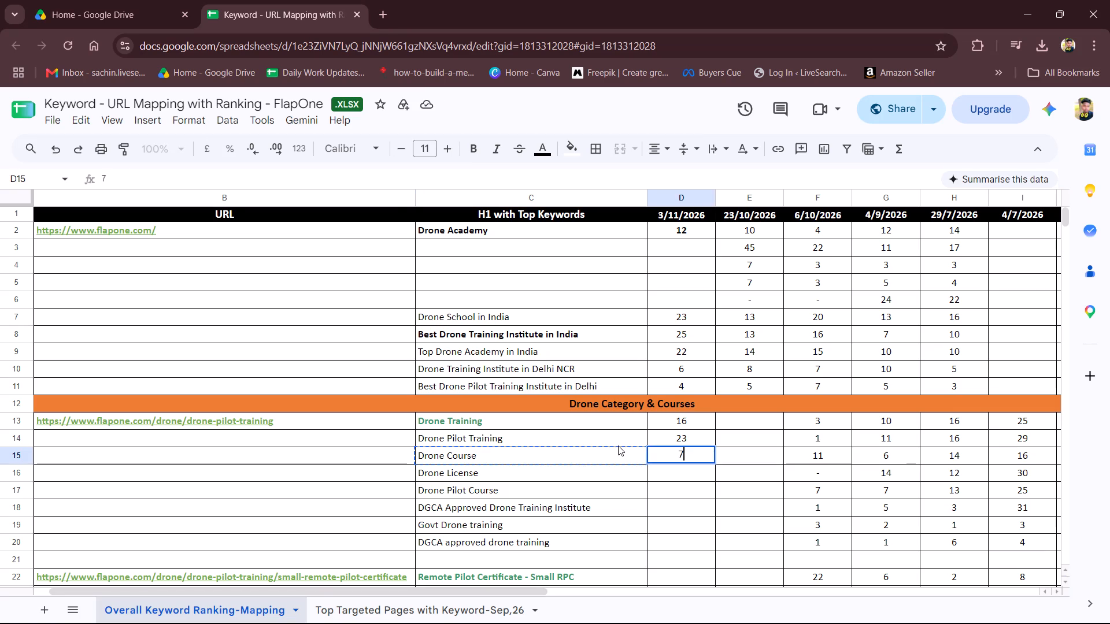
click(503, 486)
Copy the keyword Drone License from C16 and search Google for it in the incognito window.
click(510, 474)
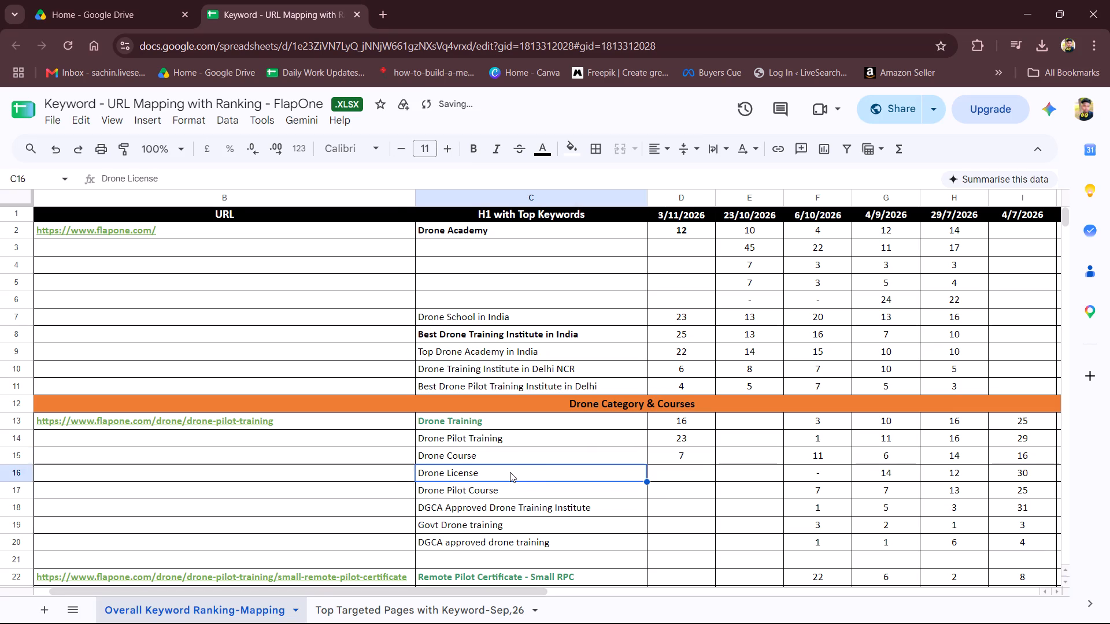
key(ctrl+c)
key(alt+Tab)
click(280, 53)
key(ctrl+v)
key(Return)
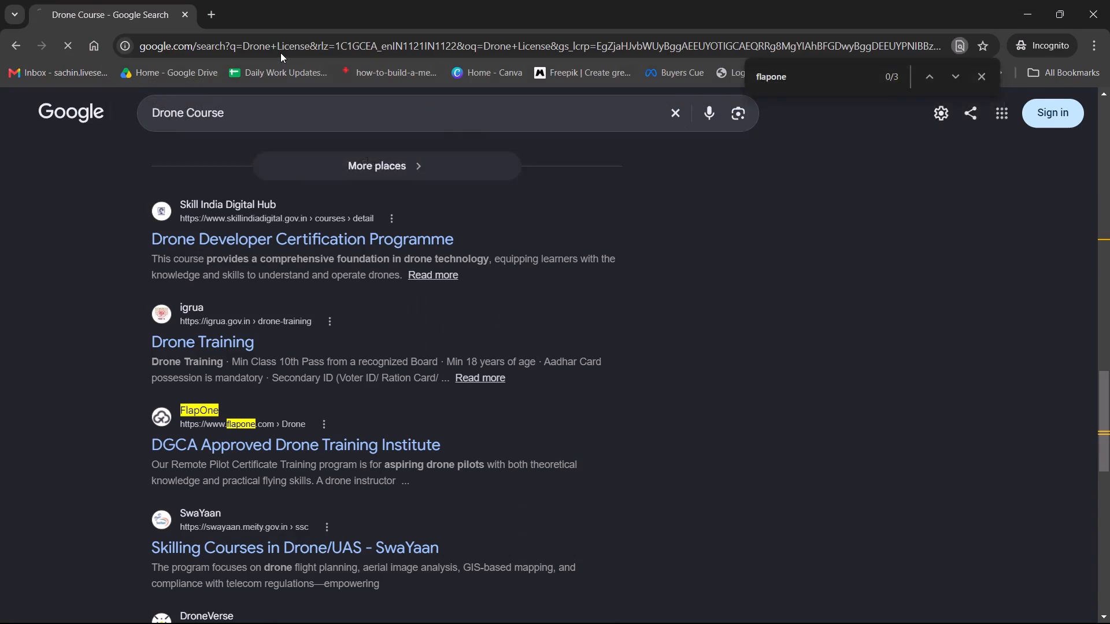
Look for the text flapone on the first four results pages for Drone License to determine FlapOne's organic position.
key(ctrl+f)
scroll(473, 456, down, 10)
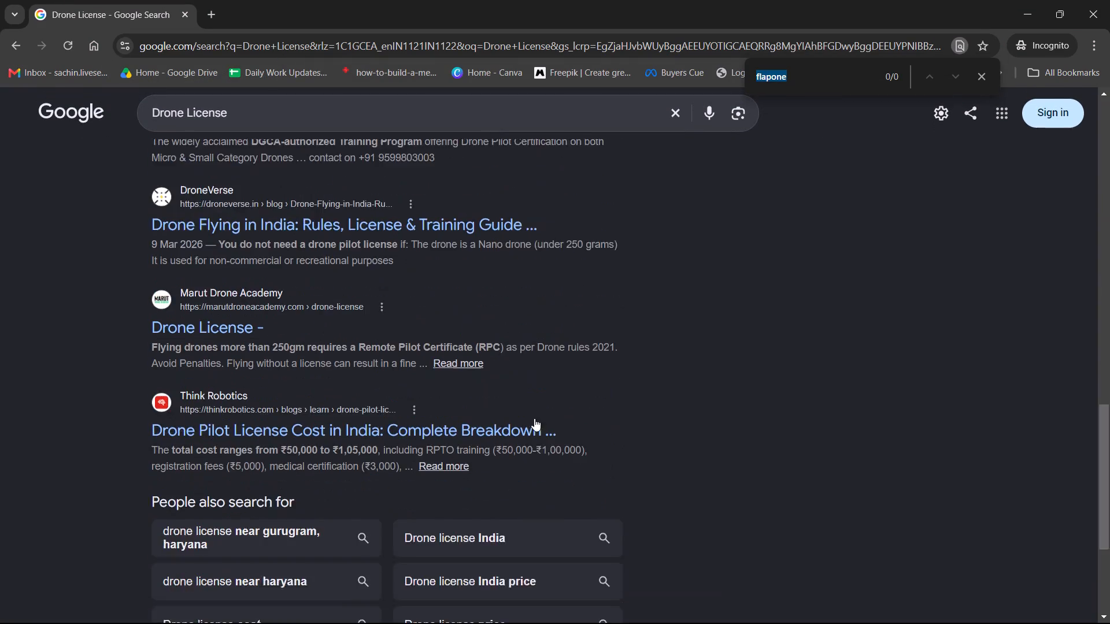
scroll(539, 414, down, 7)
click(309, 523)
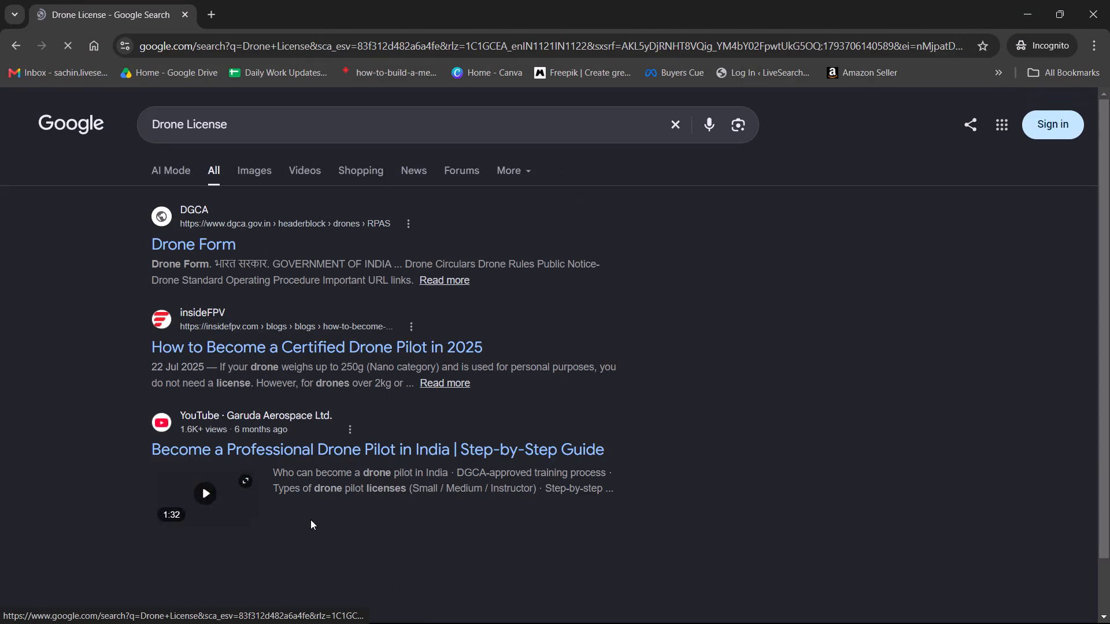
key(ctrl+f)
scroll(505, 505, down, 8)
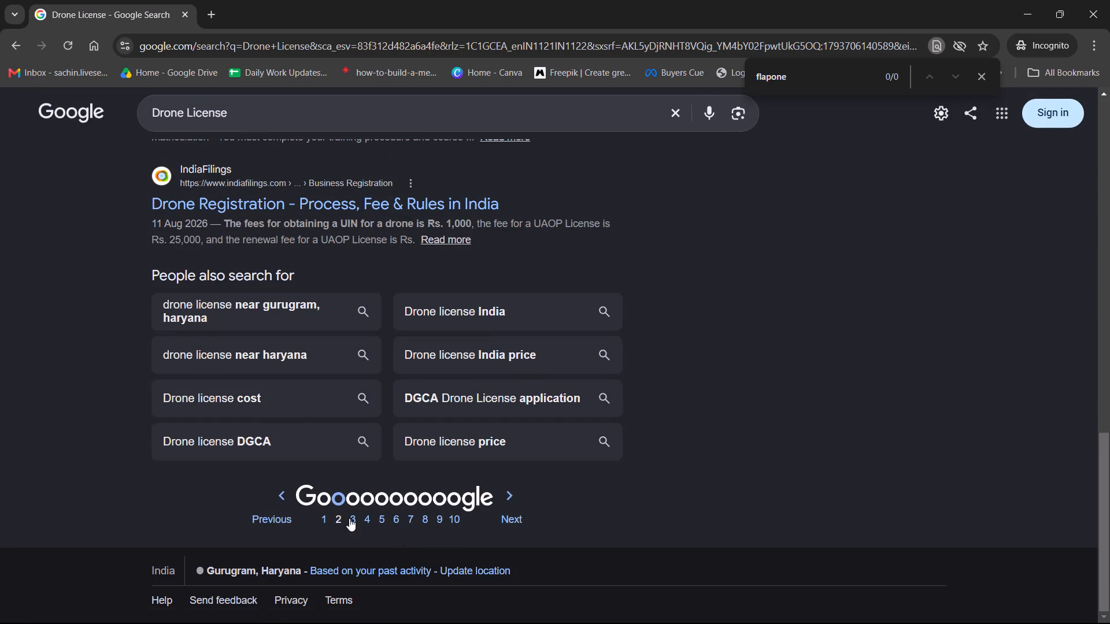
click(349, 518)
key(ctrl+f)
scroll(509, 517, down, 10)
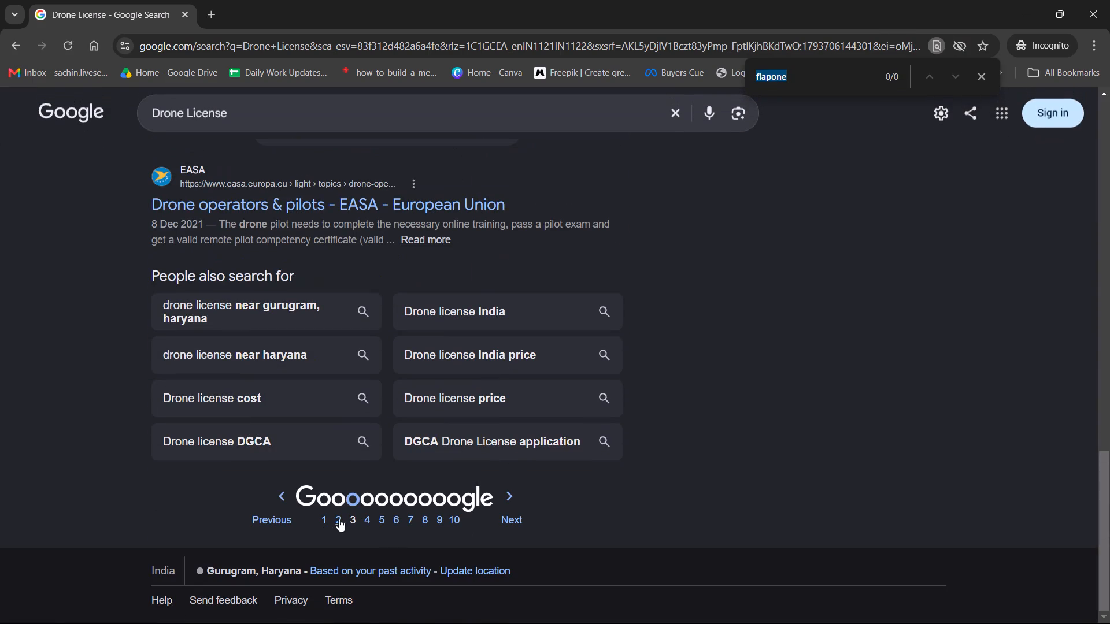
click(362, 521)
key(ctrl+f)
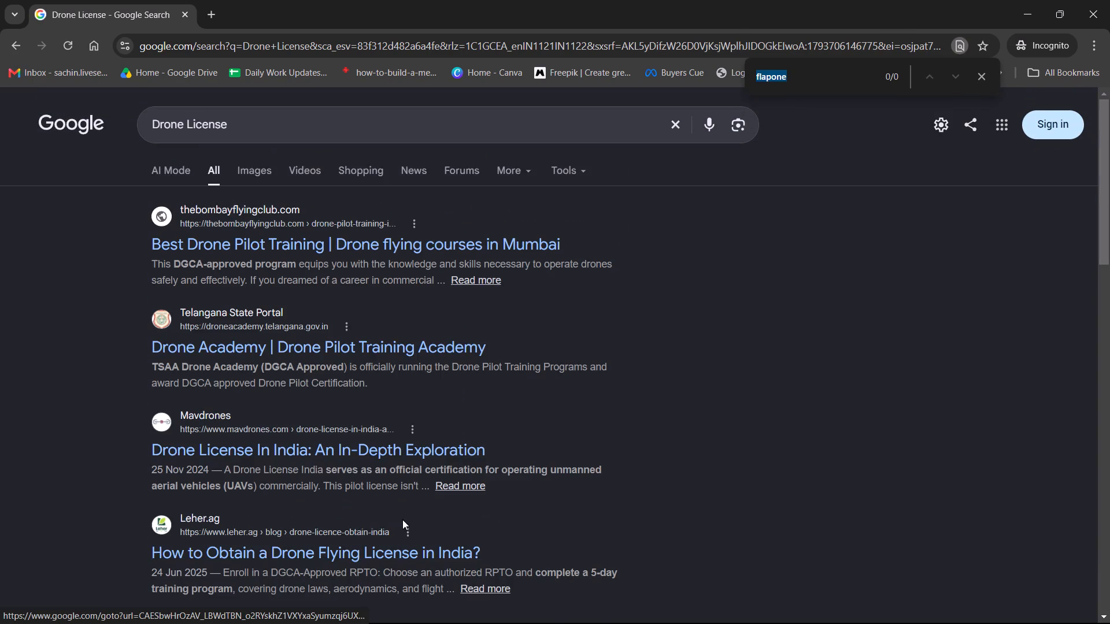
scroll(402, 519, down, 14)
Return to the ranking sheet, copy the keyword Drone Pilot Course from C17 and search Google for it in the incognito window.
key(alt+Tab)
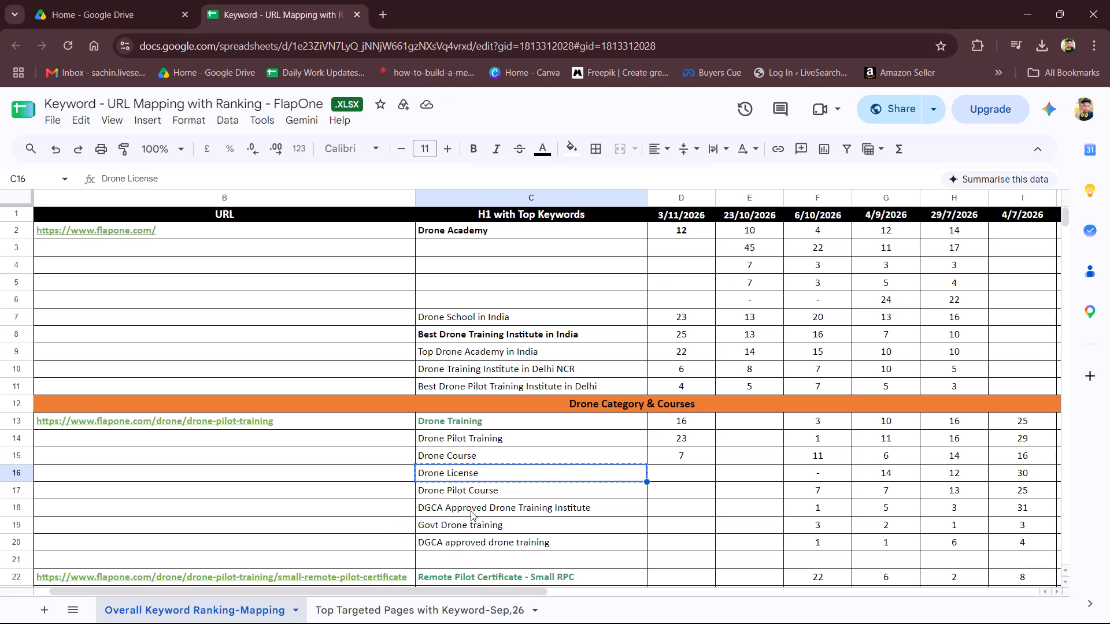
click(486, 493)
key(ctrl+c)
key(alt+Tab)
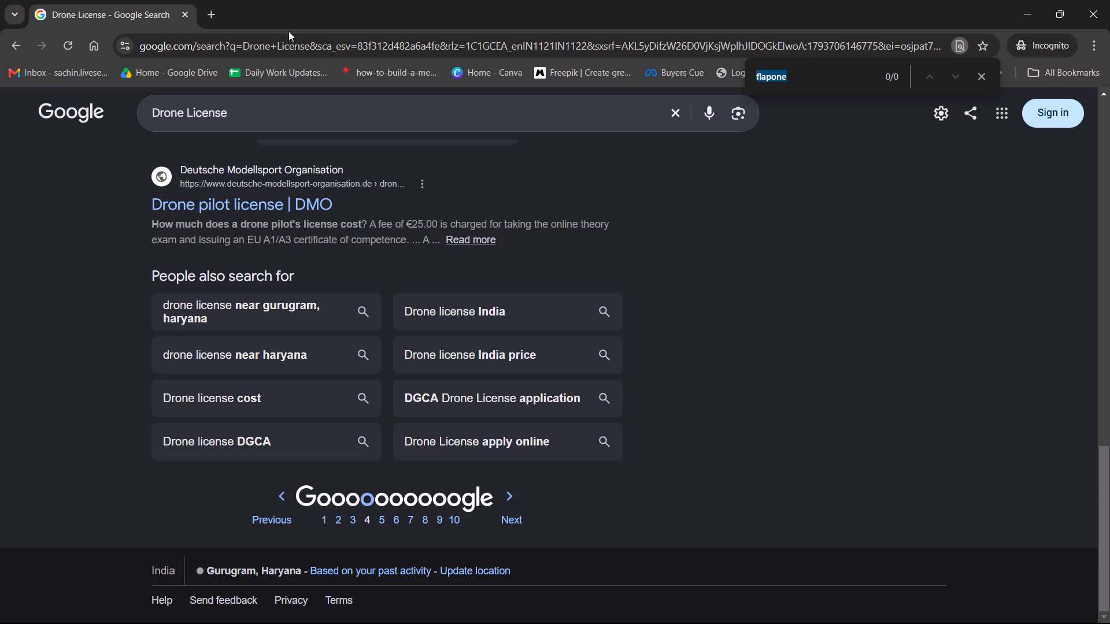
click(291, 38)
key(ctrl+v)
key(Return)
Look for the text flapone on the first three results pages for Drone Pilot Course to determine FlapOne's organic position.
key(ctrl+f)
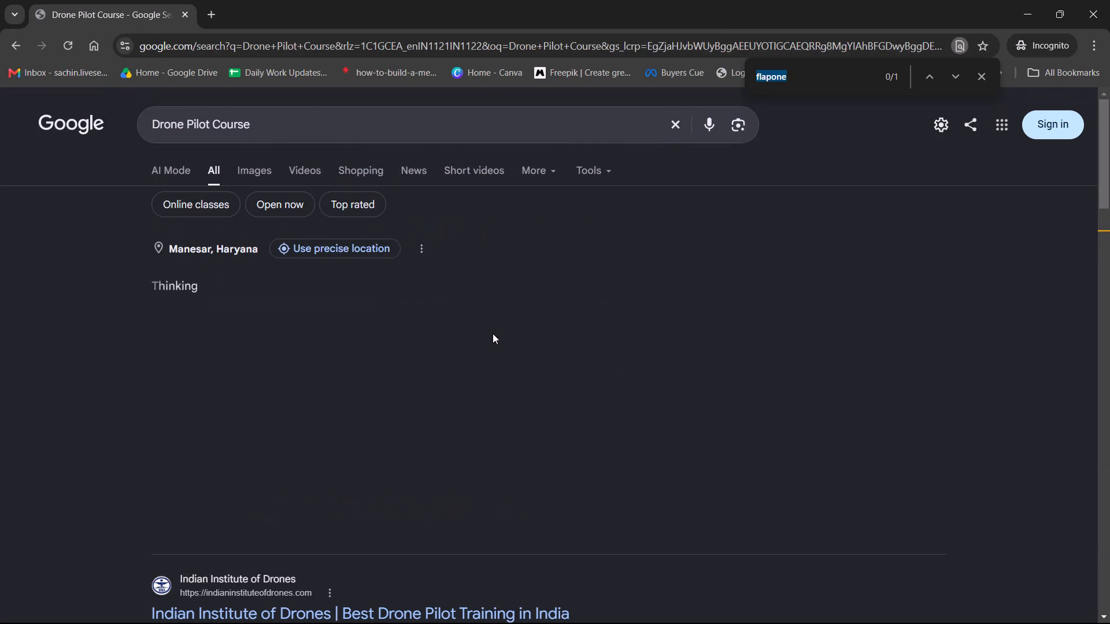
scroll(493, 333, down, 4)
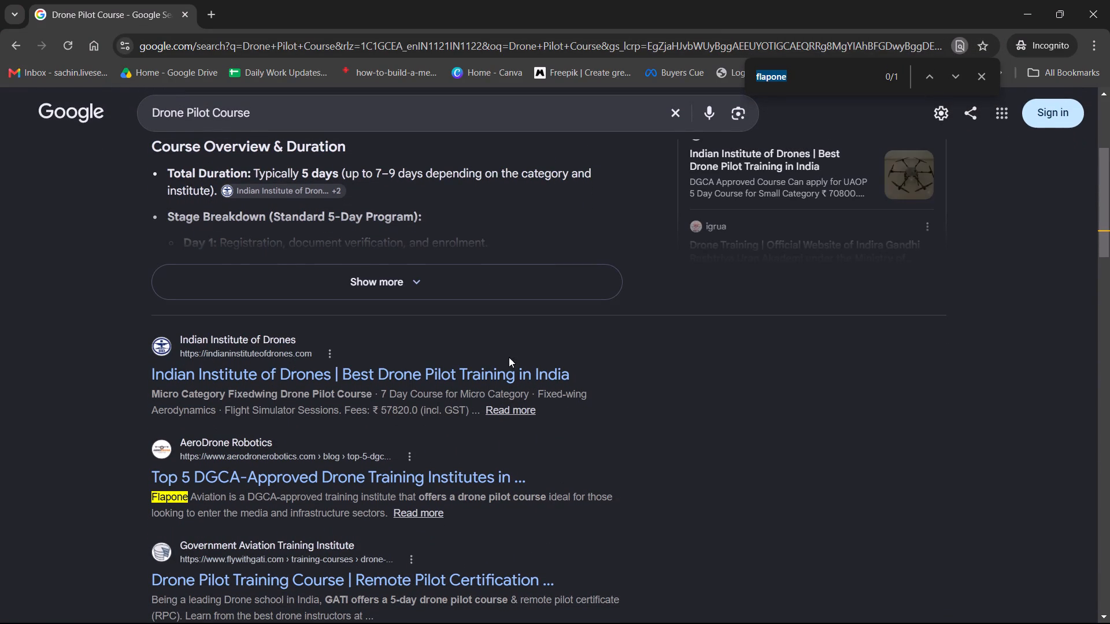
scroll(499, 378, down, 13)
scroll(498, 380, down, 8)
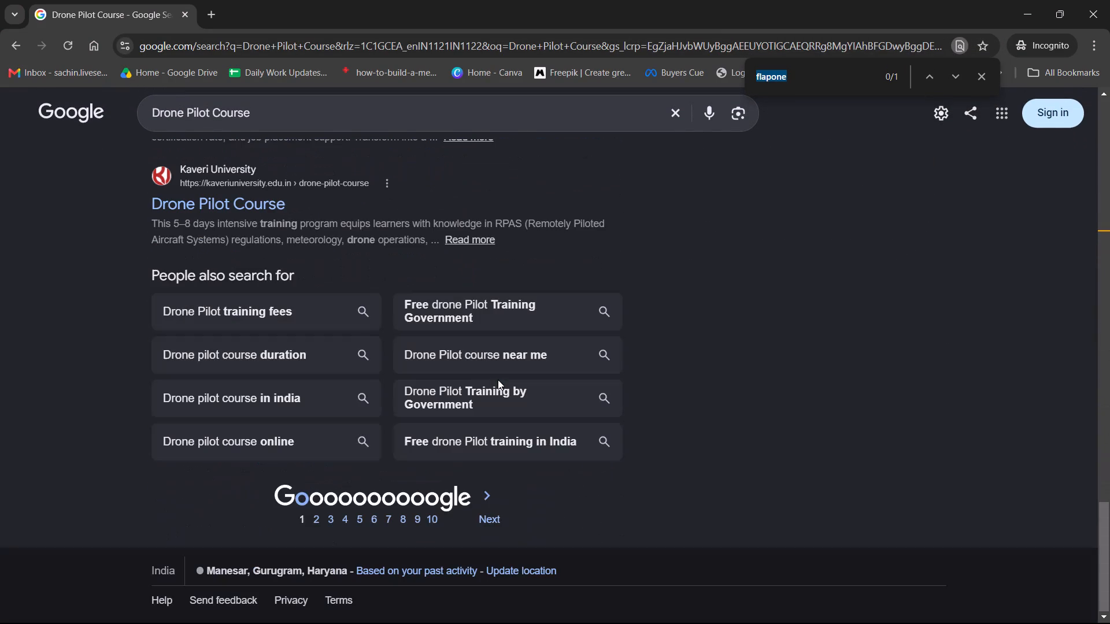
click(317, 519)
key(ctrl+f)
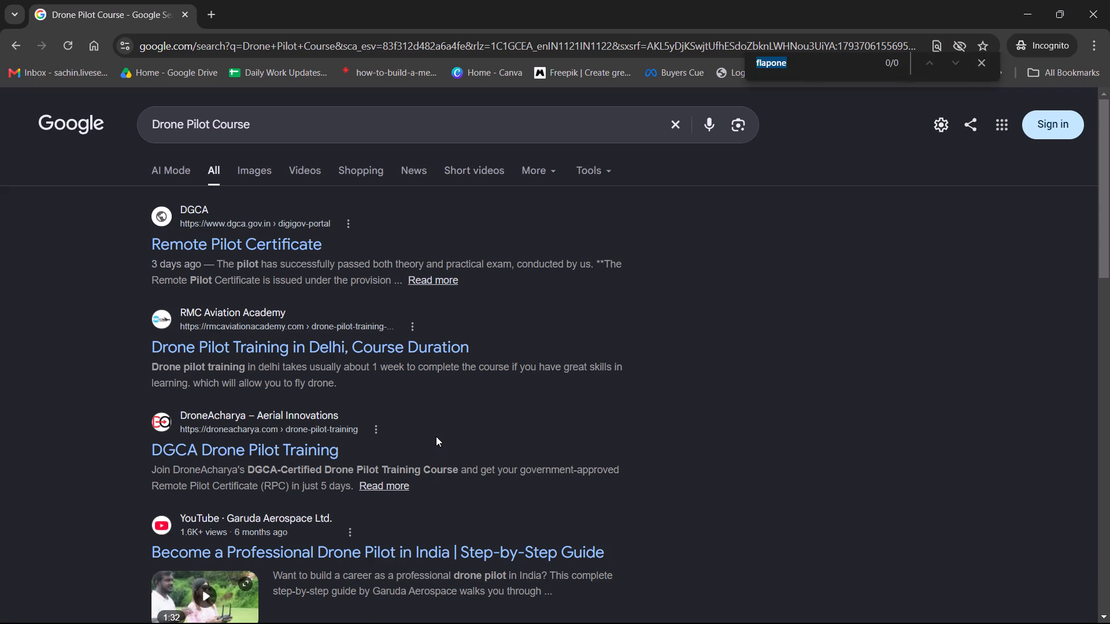
scroll(436, 436, down, 8)
scroll(436, 436, up, 6)
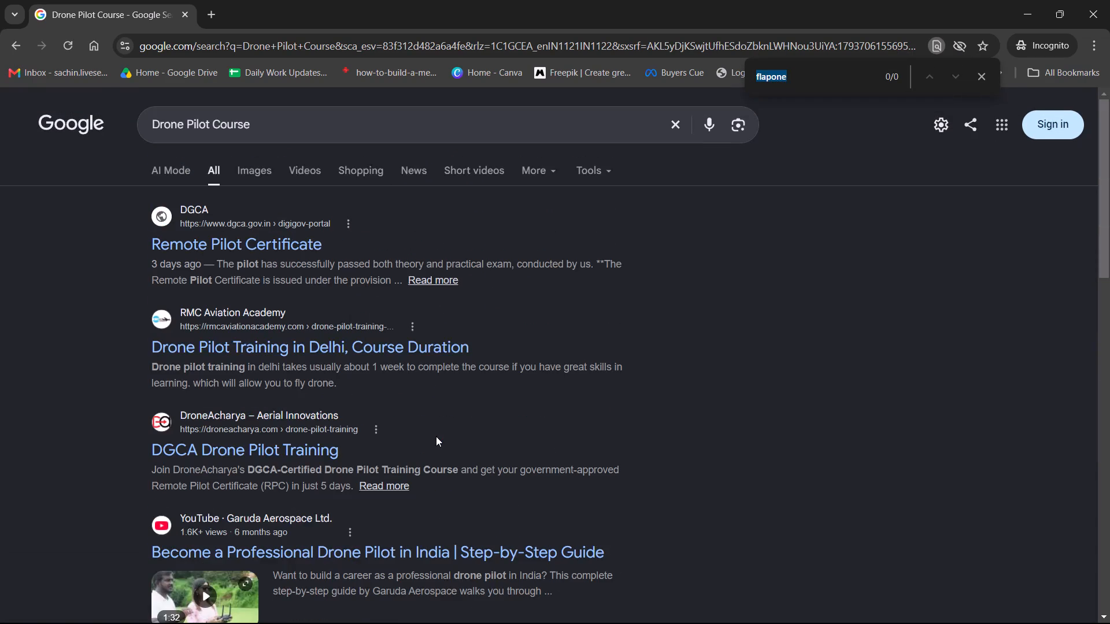
scroll(436, 436, up, 2)
scroll(436, 436, down, 14)
click(349, 519)
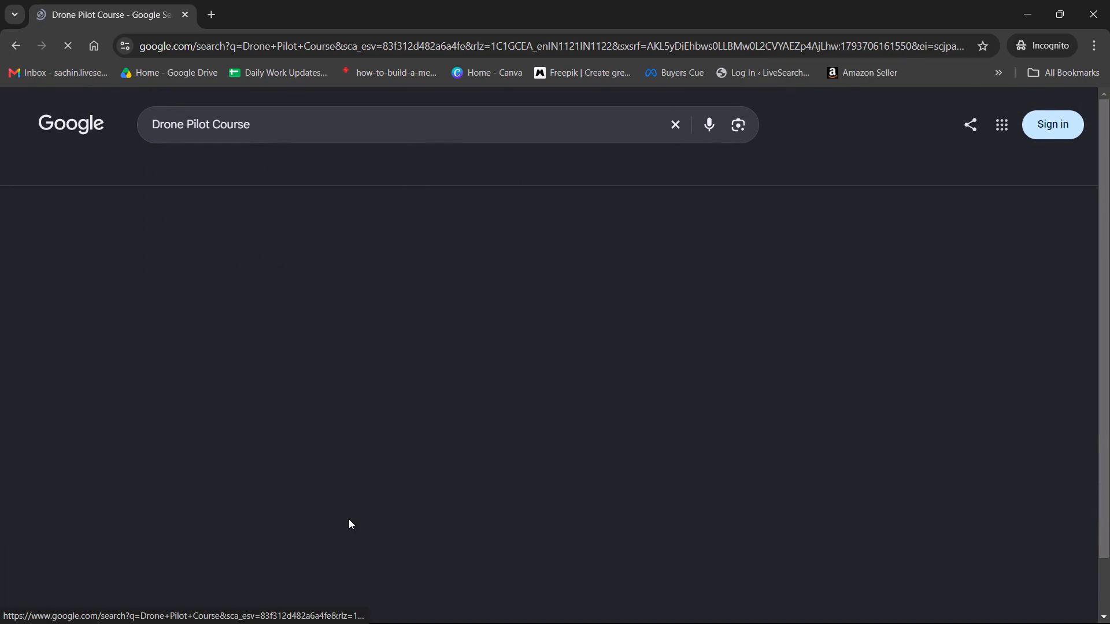
key(ctrl+f)
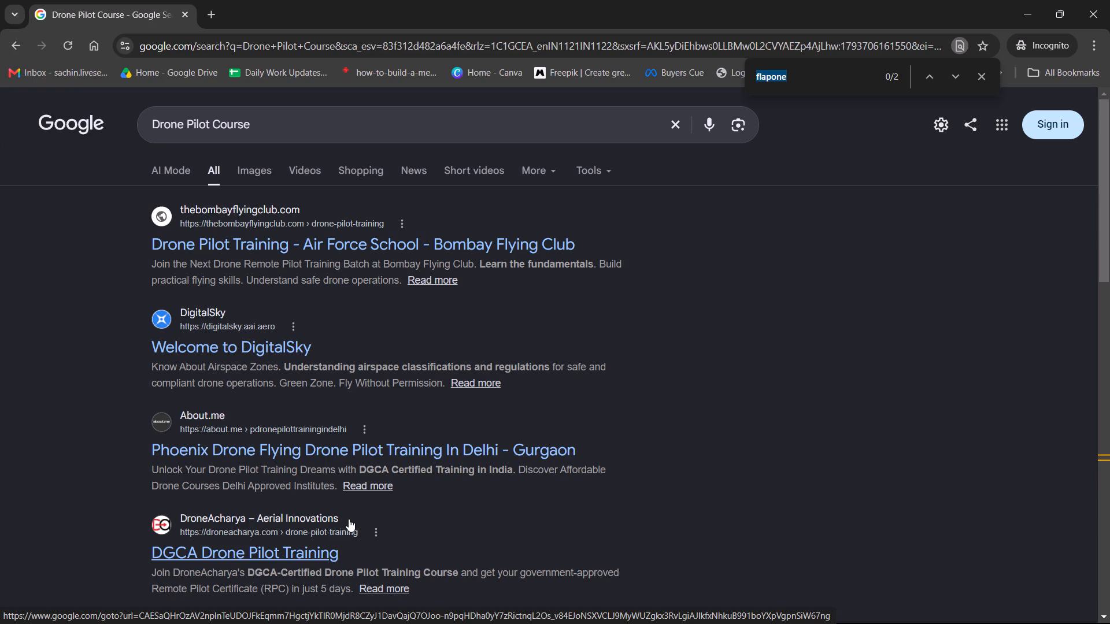
Return to the ranking sheet and enter 24 in the 3/11/2026 column for Drone Pilot Course.
key(alt+Tab)
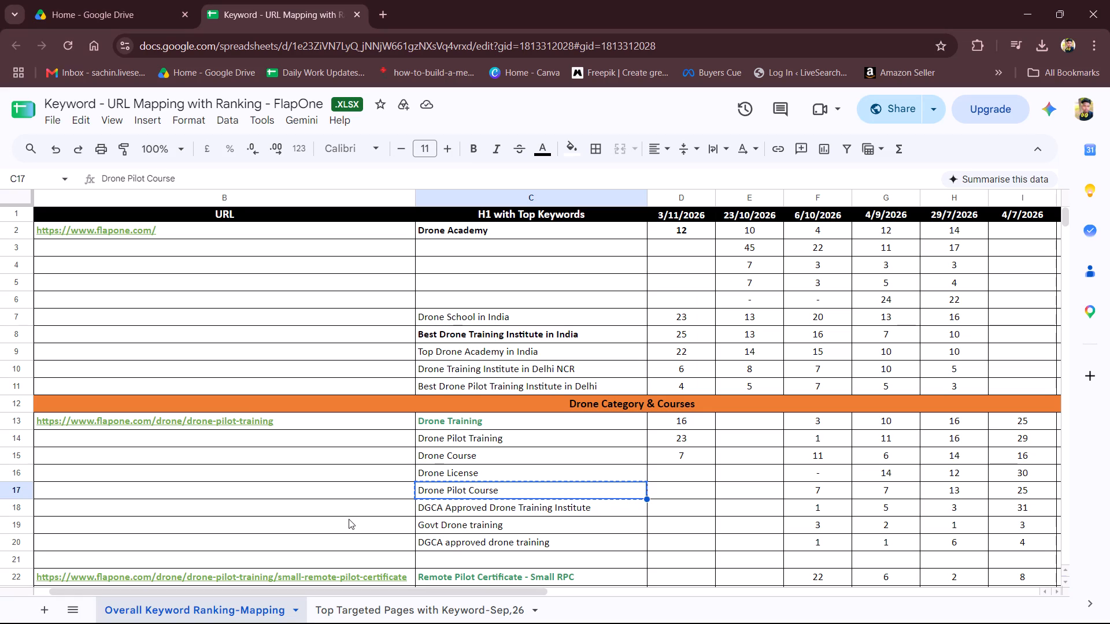
key(Tab)
text(24)
Copy the keyword DGCA Approved Drone Training Institute from C18 and search Google for it in the incognito window.
click(449, 502)
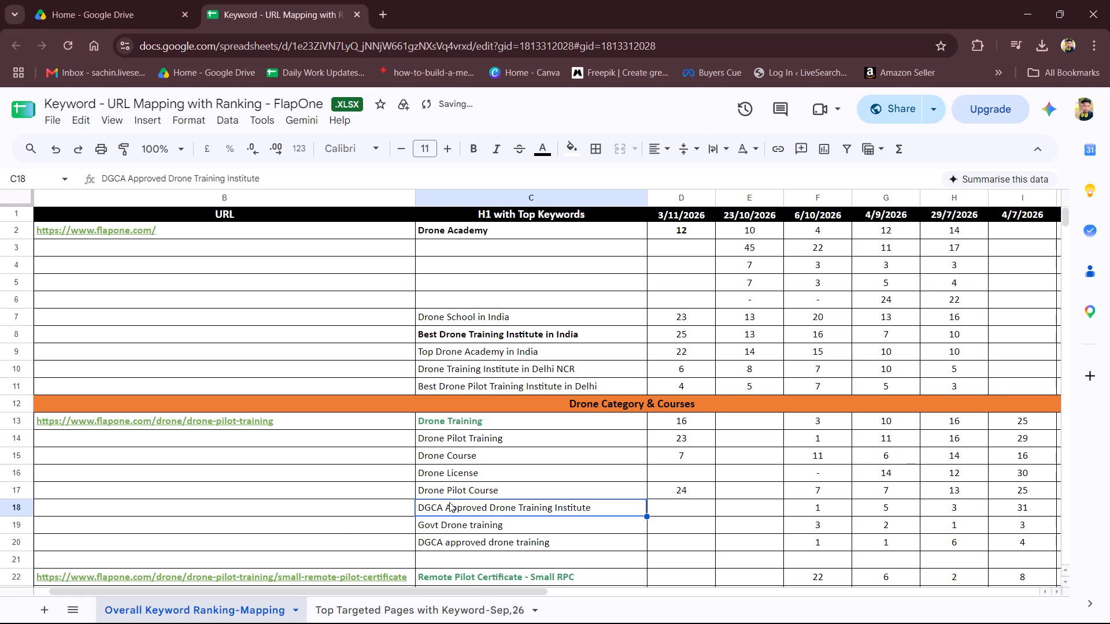
key(ctrl+c)
key(alt+Tab)
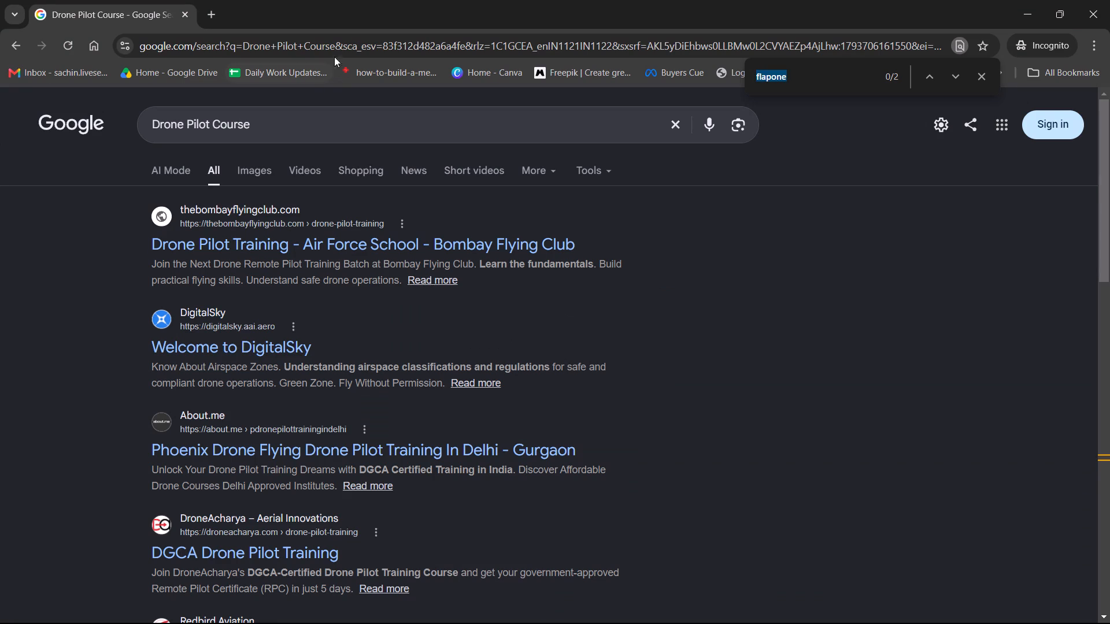
click(334, 50)
key(ctrl+v)
key(Return)
Look for the text flapone on the first two results pages for DGCA Approved Drone Training Institute to determine FlapOne's organic position.
key(ctrl+f)
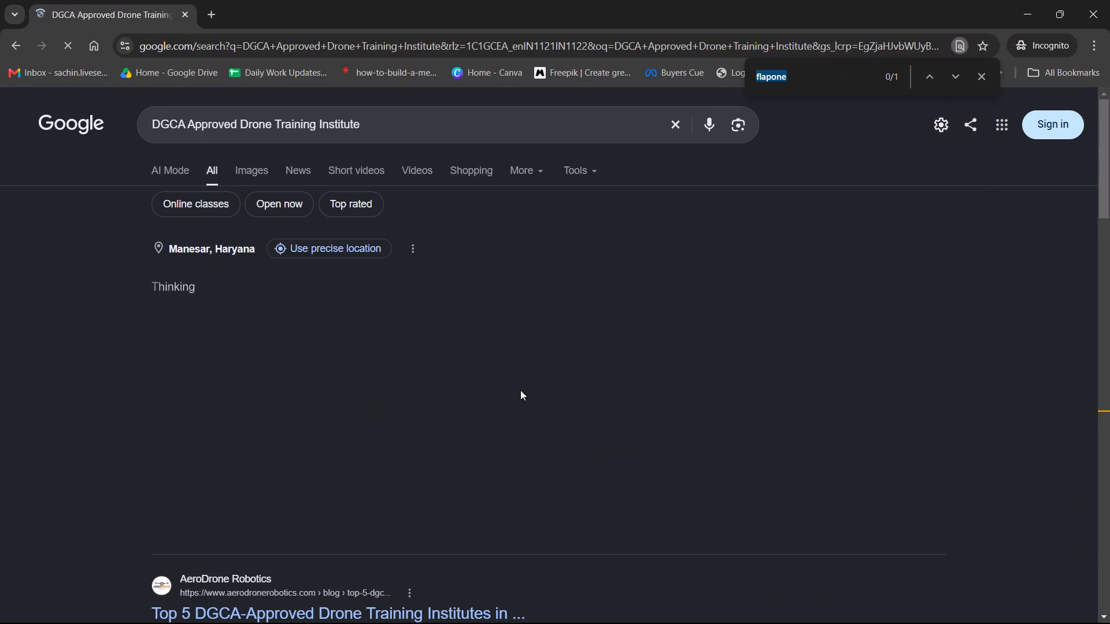
scroll(531, 398, down, 15)
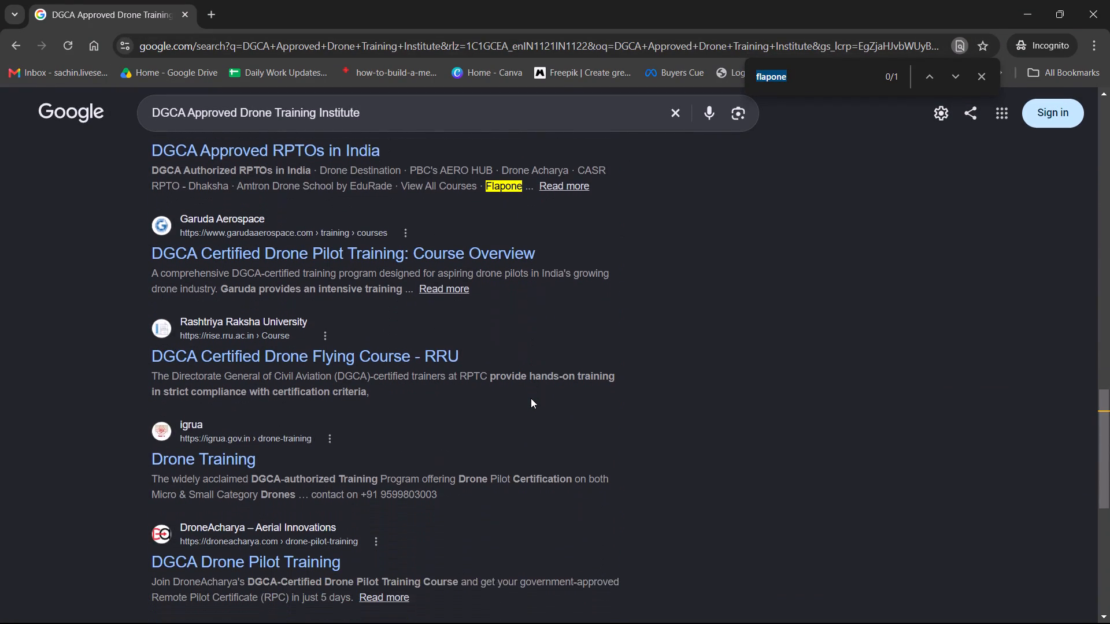
scroll(531, 398, down, 9)
click(492, 519)
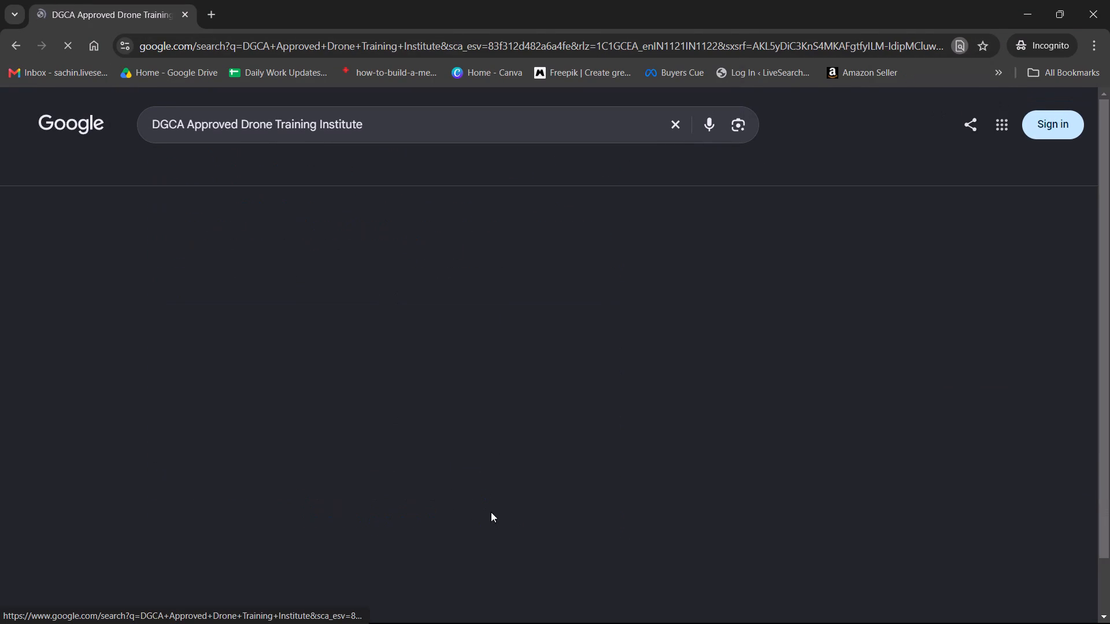
key(ctrl+f)
scroll(450, 419, down, 4)
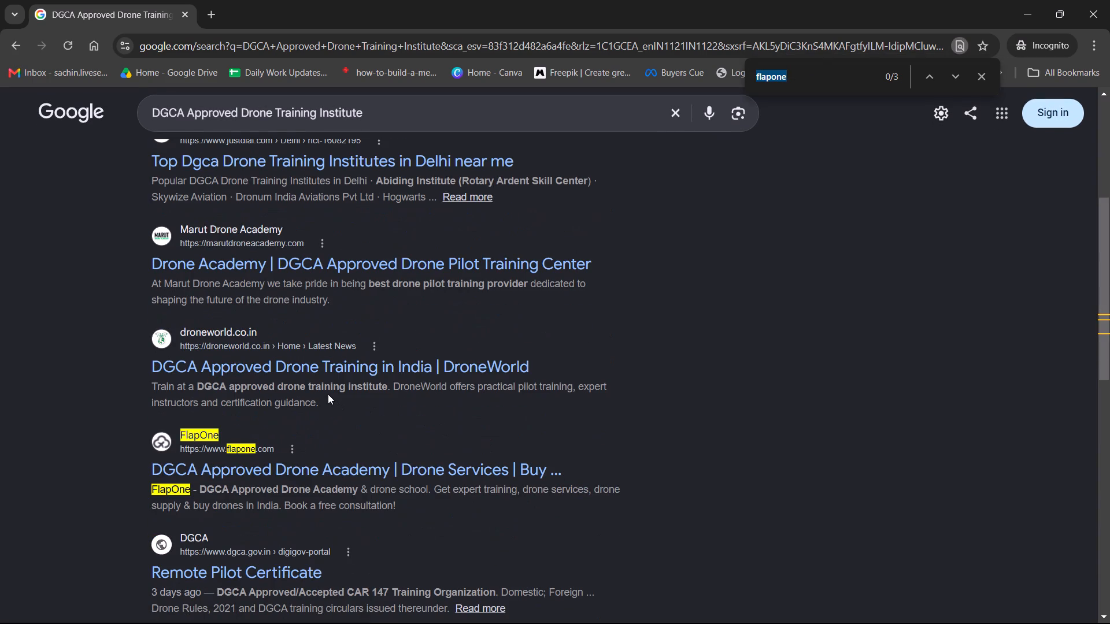
Return to the ranking sheet and enter 13 in the 3/11/2026 column for DGCA Approved Drone Training Institute.
key(alt+Tab)
click(684, 511)
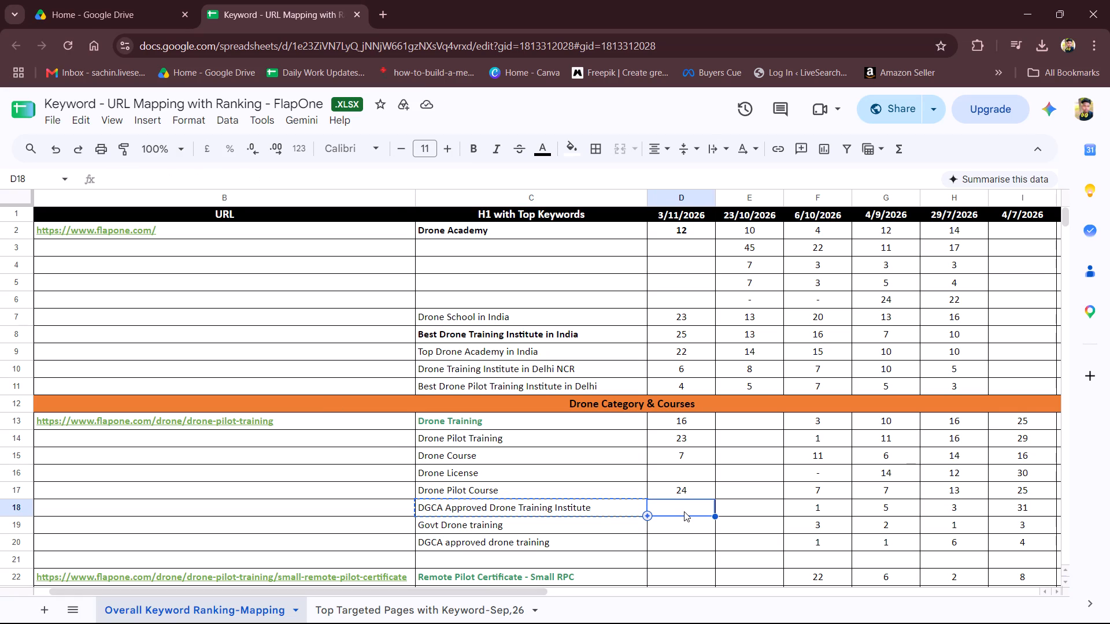
key(1)
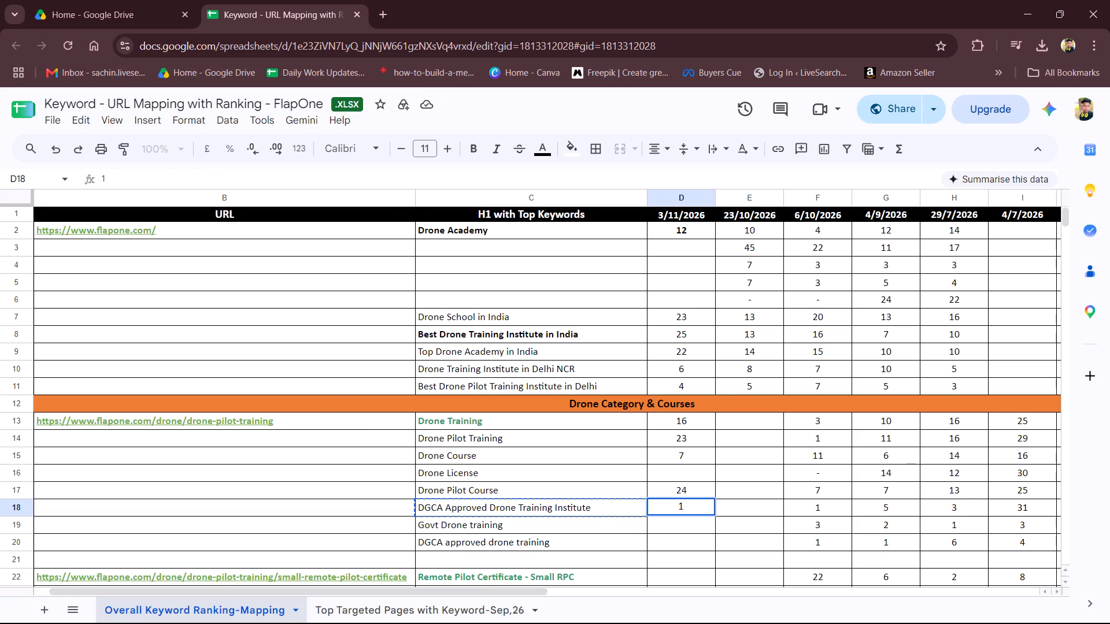
key(3)
key(Return)
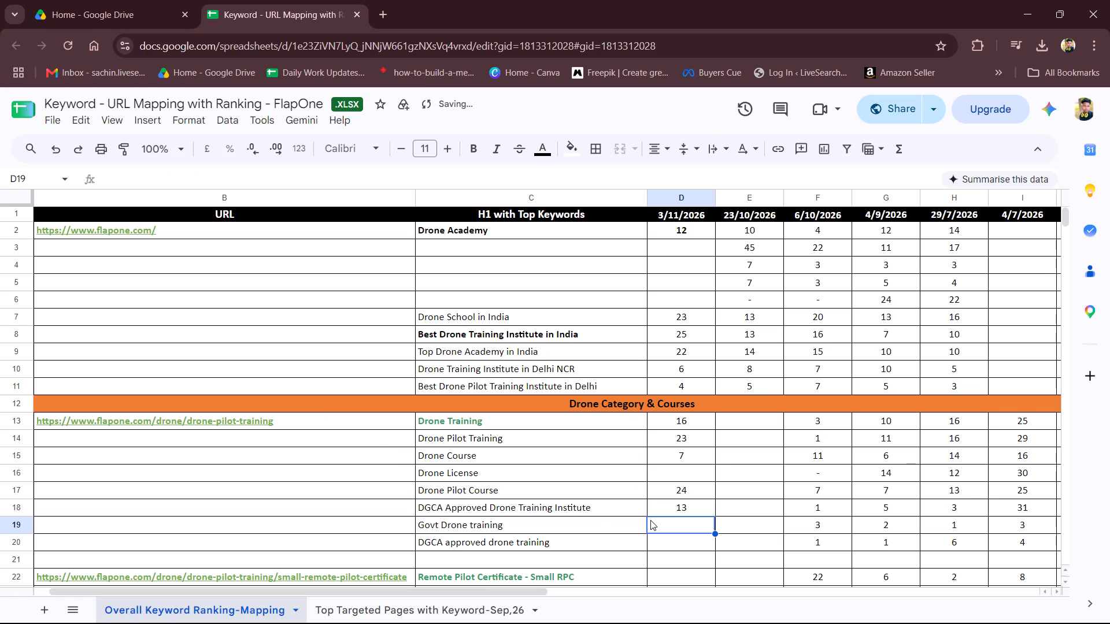
Copy the keyword Govt Drone training from C19 and search Google for it in the incognito window.
click(609, 523)
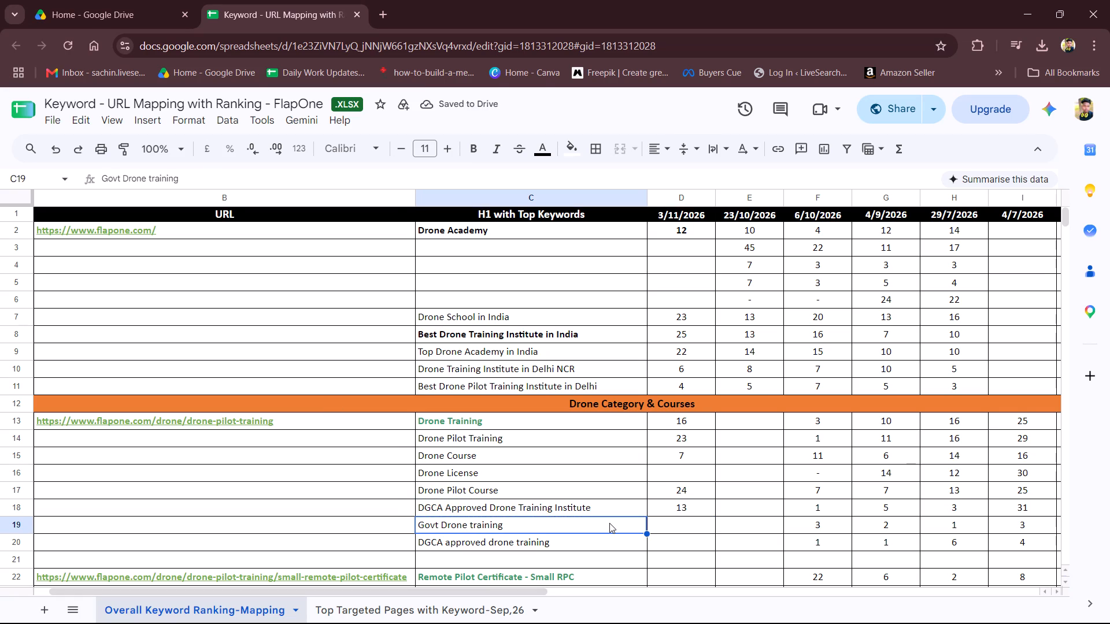
key(ctrl+c)
key(alt+Tab)
click(270, 49)
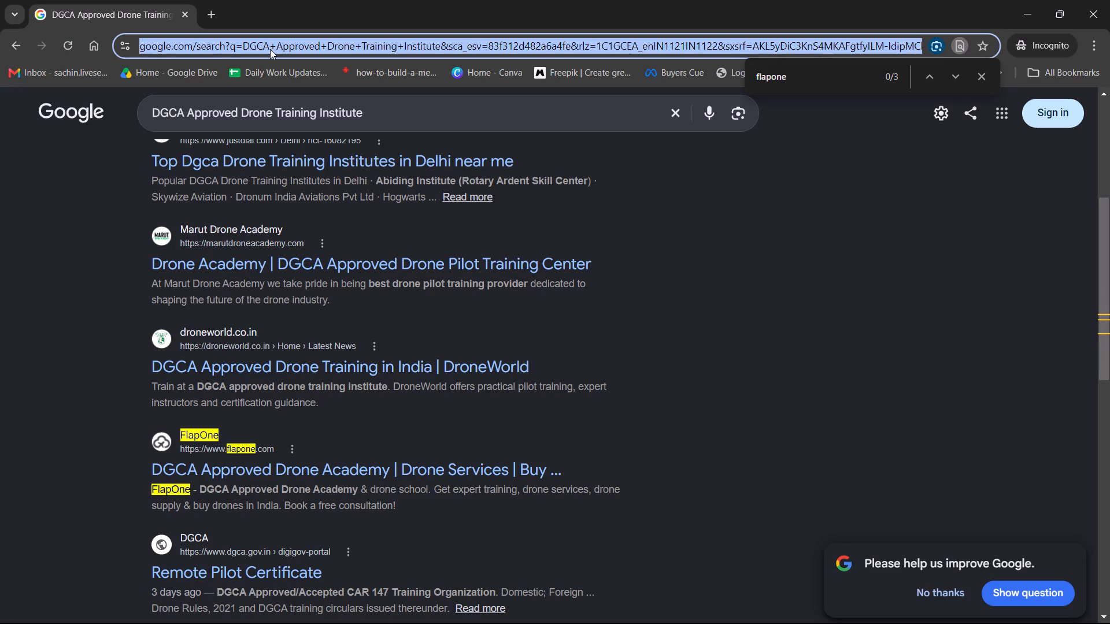
key(ctrl+v)
key(Return)
Locate flapone in the Govt Drone training results and enter 2 in that keyword's 3/11/2026 cell of the ranking sheet.
key(ctrl+f)
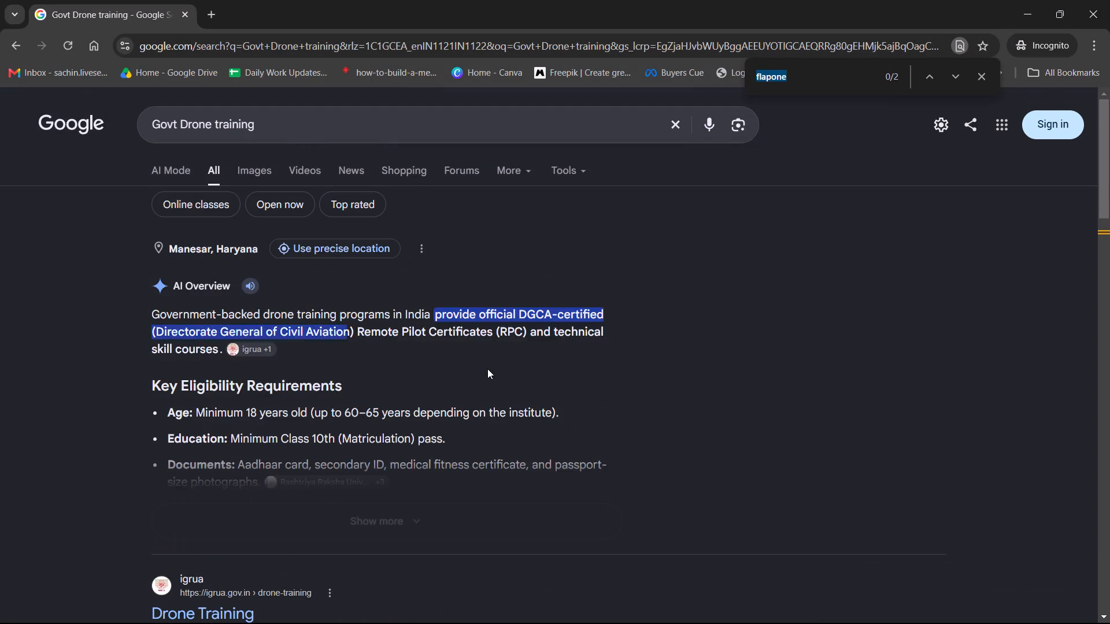
scroll(487, 369, down, 3)
key(alt+Tab)
key(Tab)
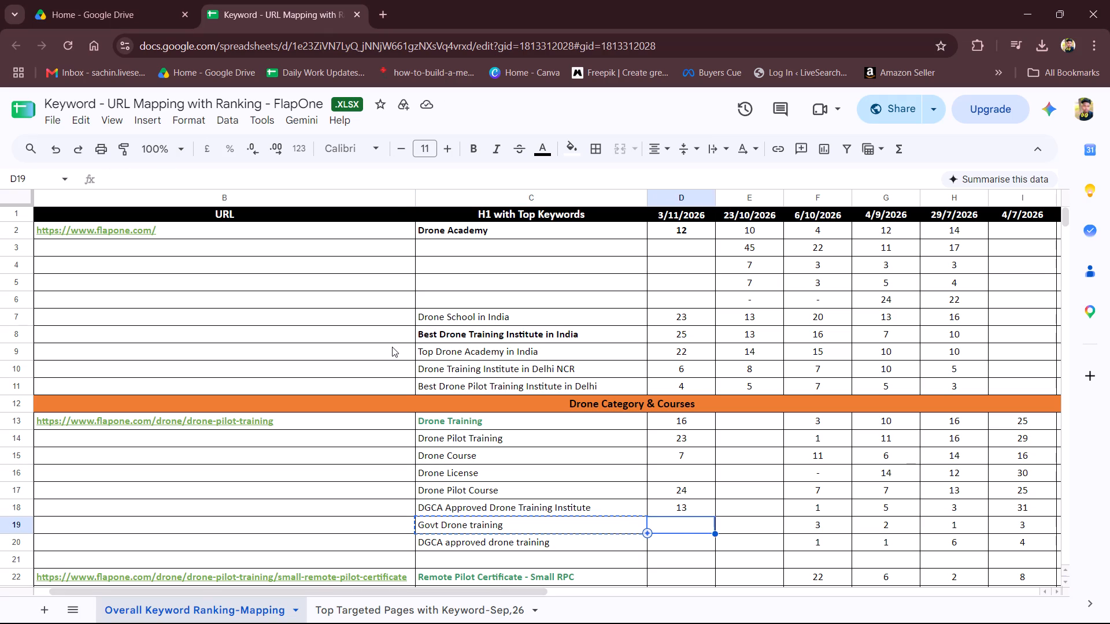
key(2)
key(Return)
Copy the keyword DGCA approved drone training from C20 and search Google for it in the incognito window.
key(ctrl+c)
key(alt+Tab)
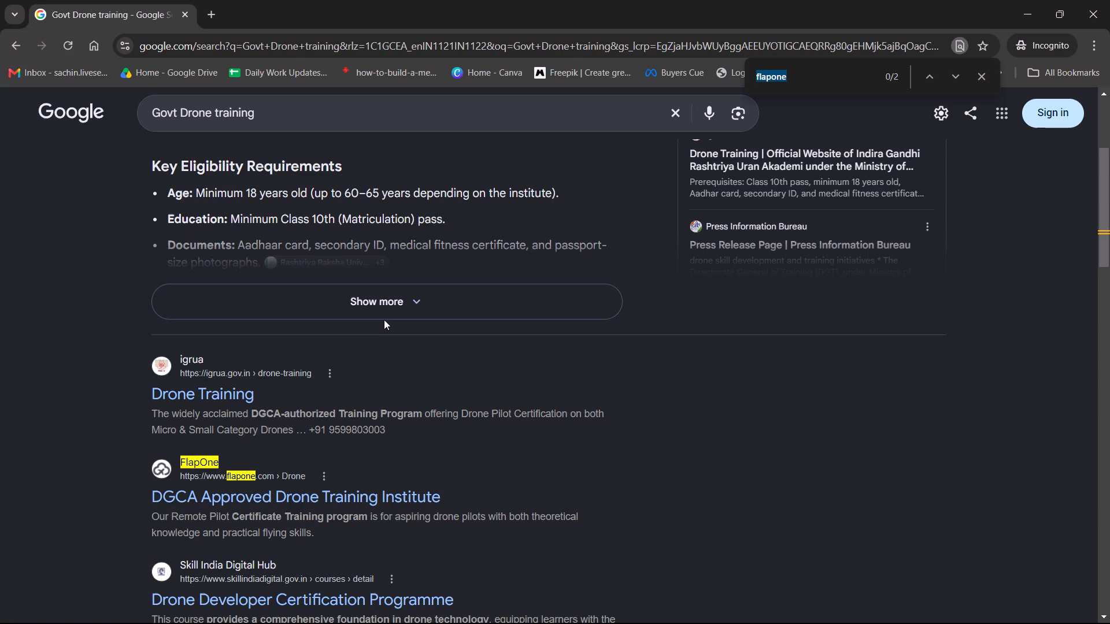
click(287, 38)
key(ctrl+v)
key(Return)
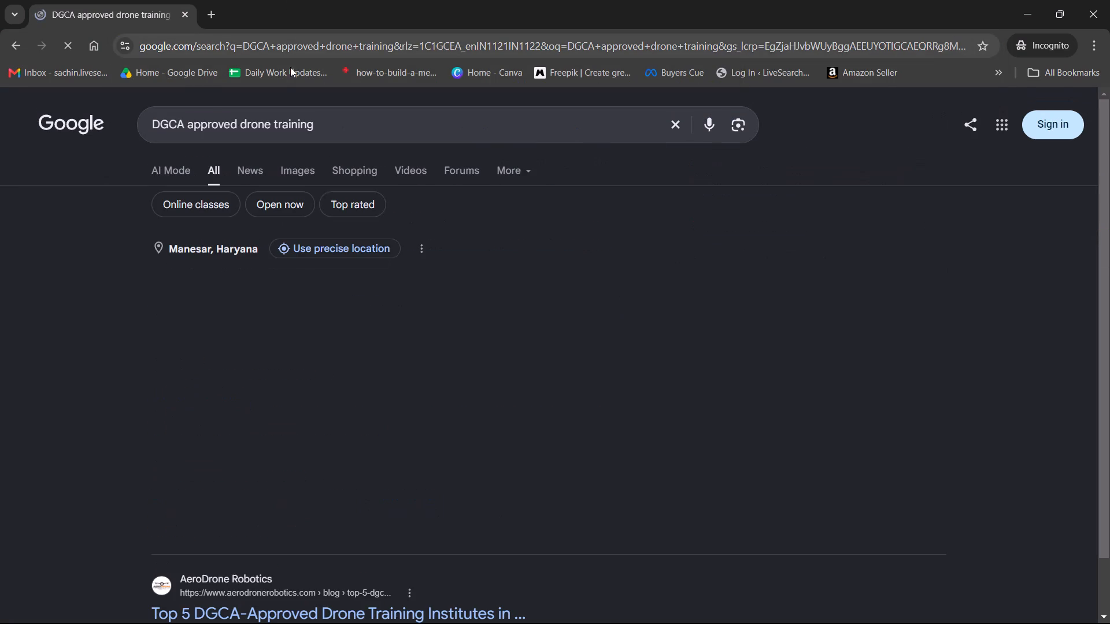
Look for the text flapone on the first three results pages for DGCA approved drone training to determine FlapOne's organic position.
key(ctrl+f)
scroll(513, 484, down, 11)
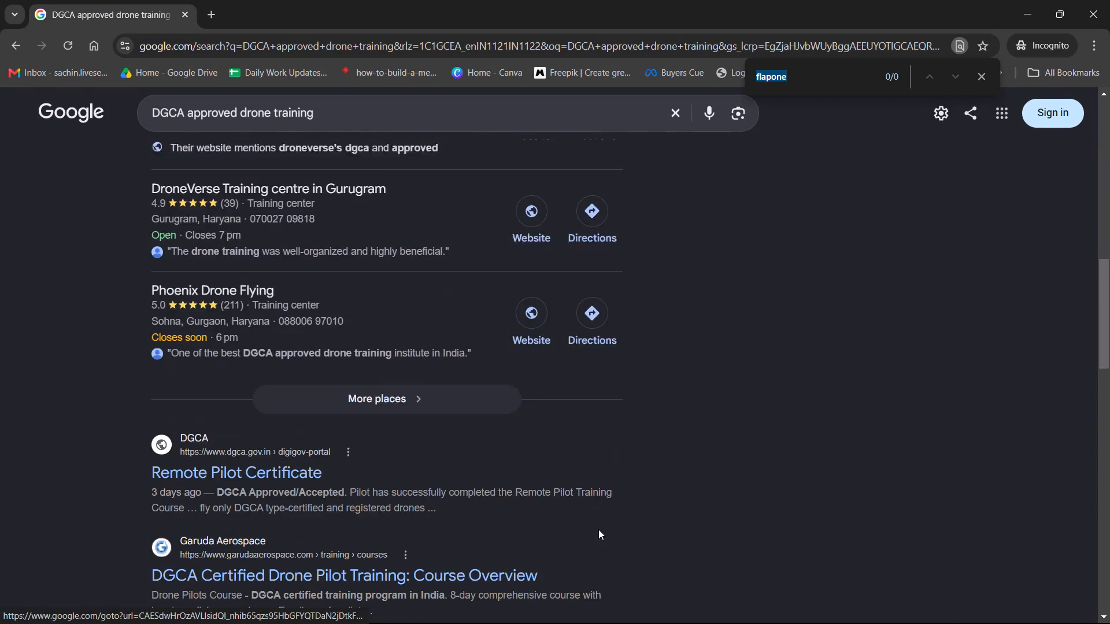
scroll(585, 517, down, 12)
scroll(543, 506, up, 1)
scroll(543, 506, down, 14)
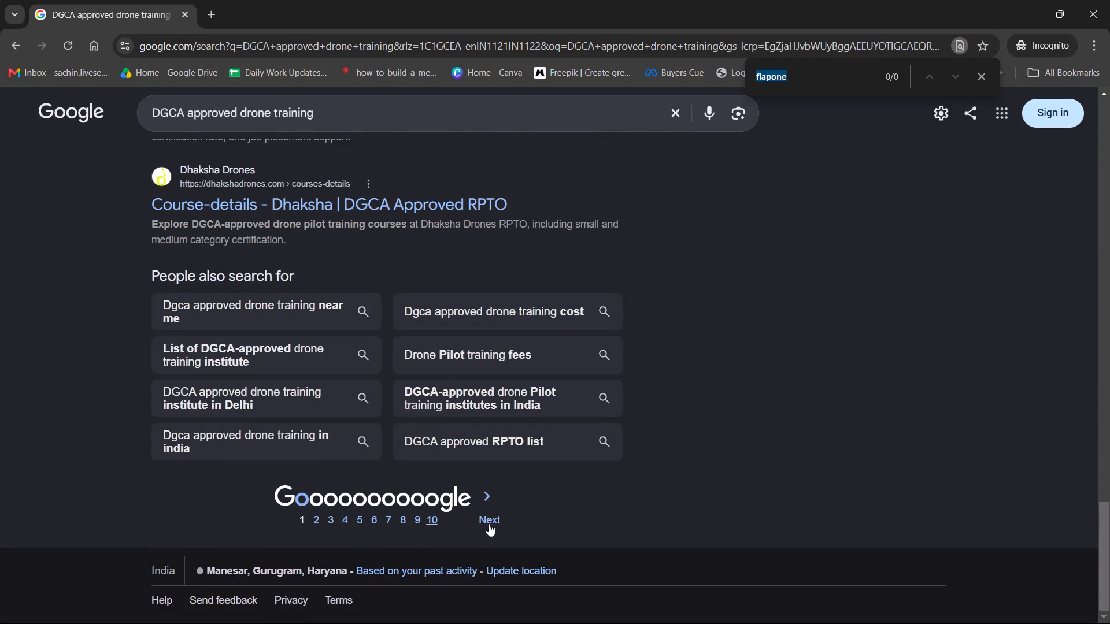
click(499, 521)
key(ctrl+f)
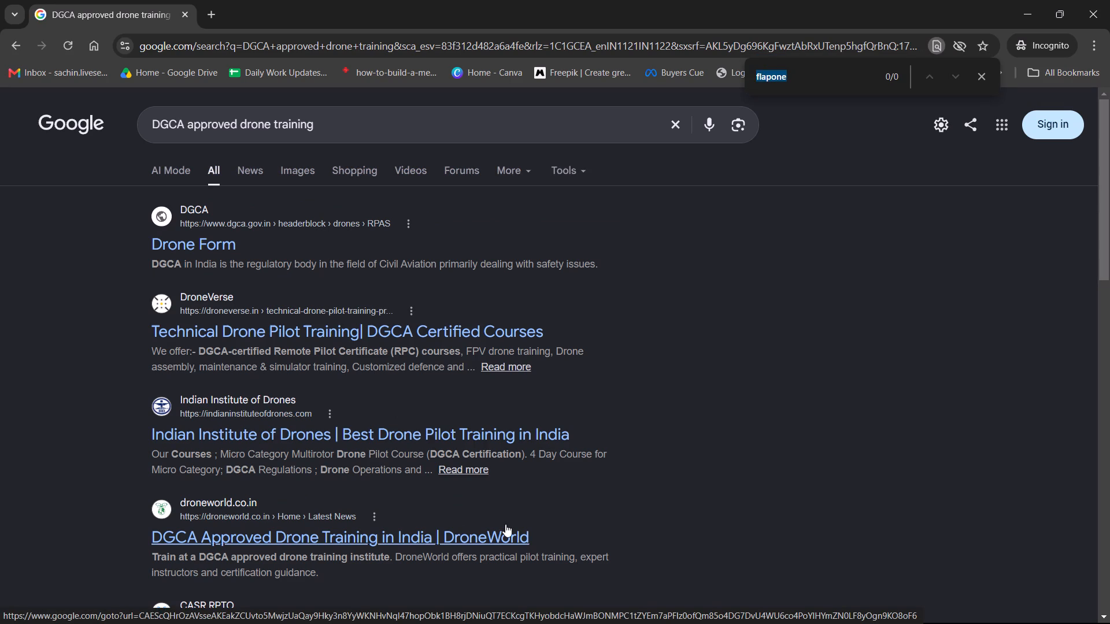
scroll(525, 462, down, 11)
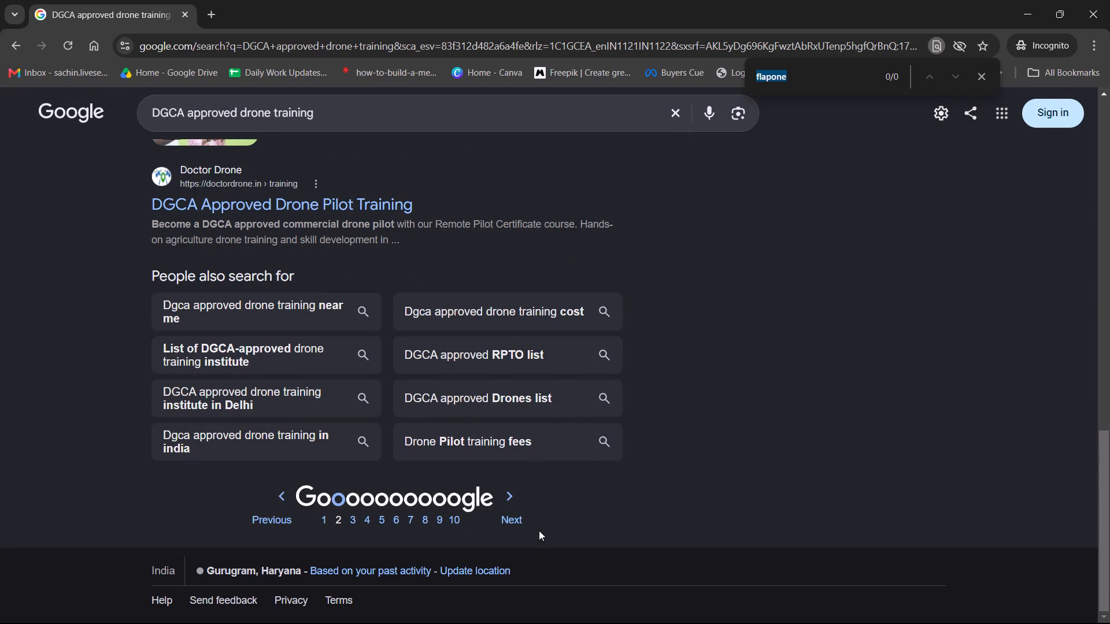
click(515, 519)
key(ctrl+f)
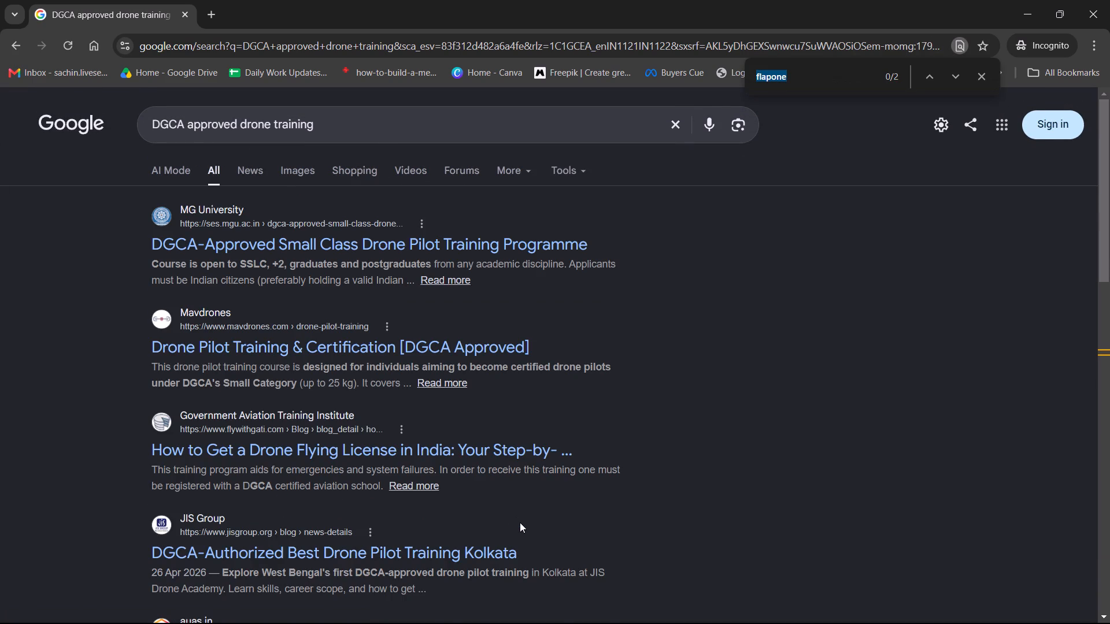
scroll(517, 563, down, 3)
scroll(516, 574, up, 1)
scroll(516, 574, down, 3)
Return to the ranking sheet and enter 25 in the 3/11/2026 column for DGCA approved drone training.
key(alt+Tab)
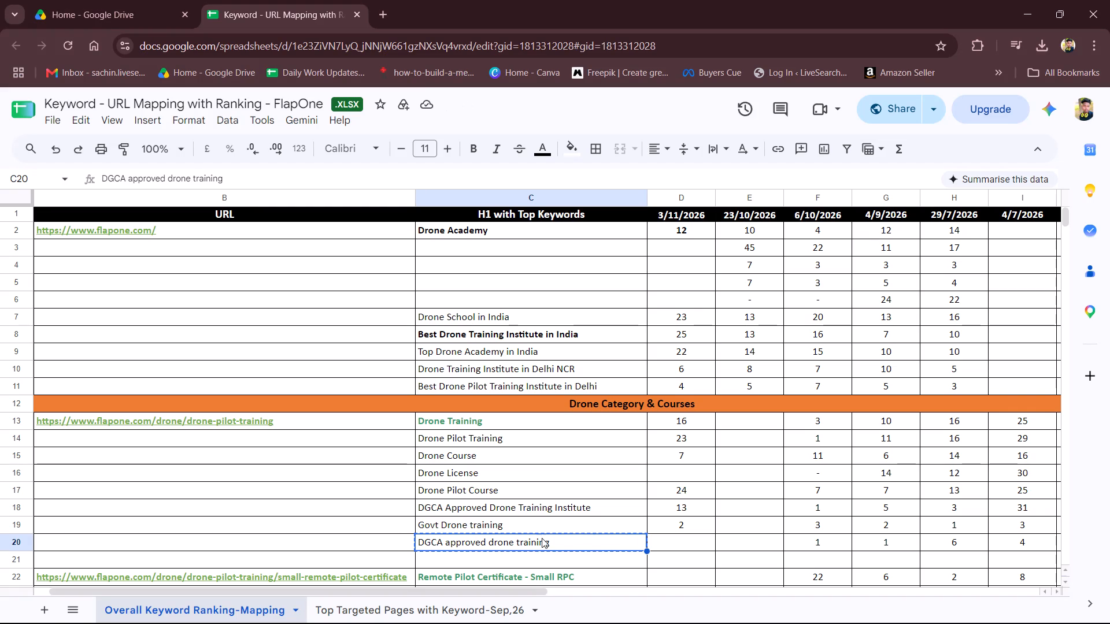
key(Tab)
text(25)
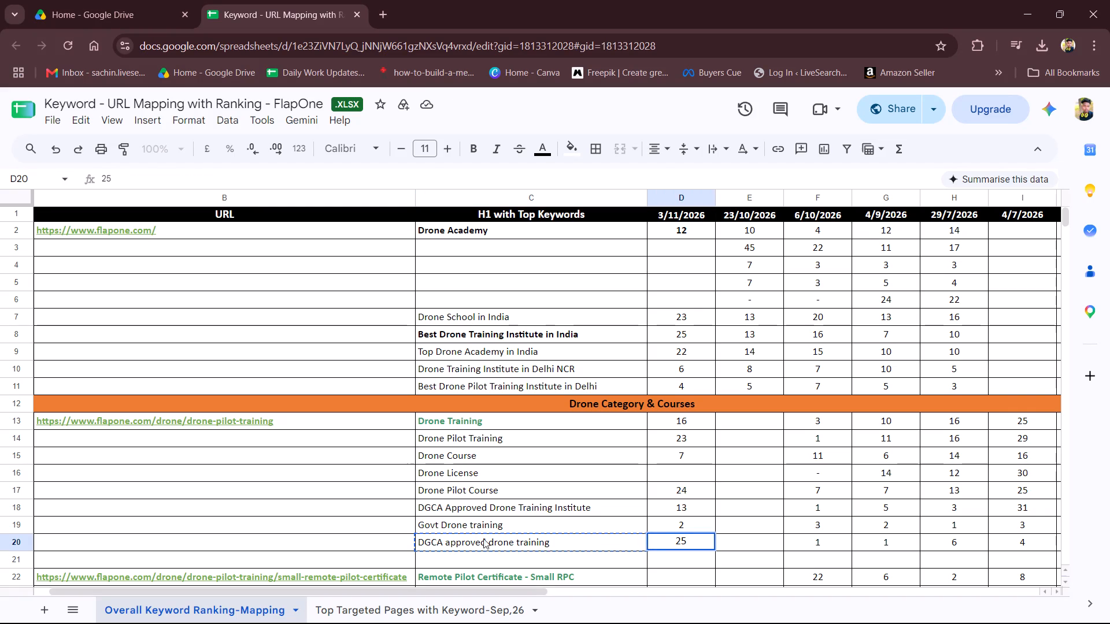
click(297, 508)
Enter a dash (-) in the 3/11/2026 column for the keyword Drone License.
scroll(402, 523, down, 2)
scroll(402, 523, up, 1)
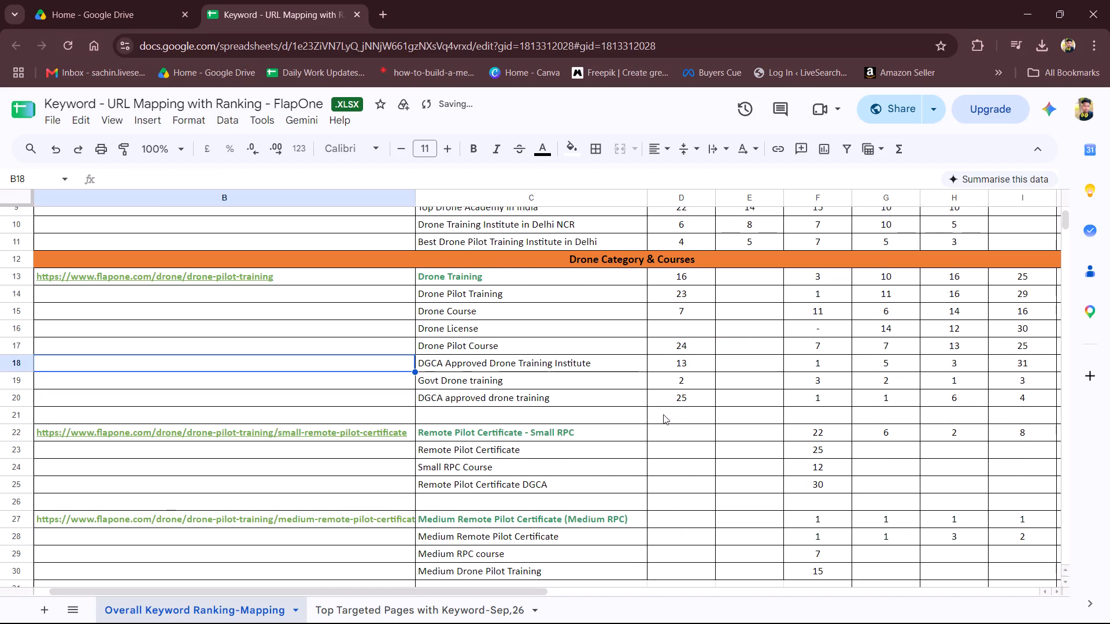
click(668, 398)
key(minus)
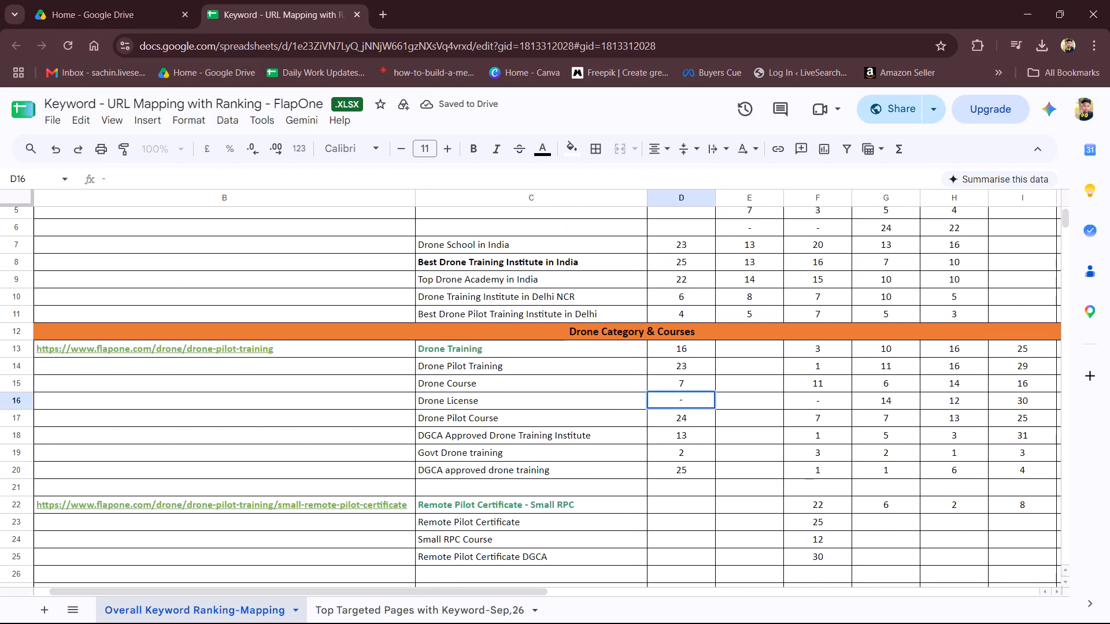
Copy the keyword Remote Pilot Certificate - Small RPC from C22 and search Google for it in the incognito window.
click(579, 503)
key(ctrl+c)
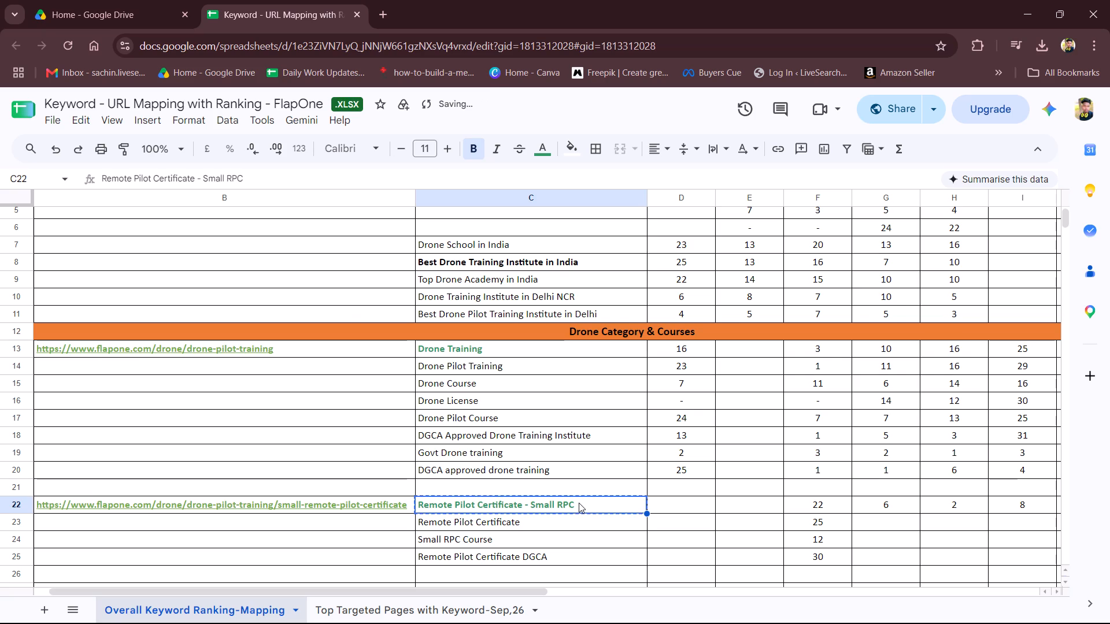
key(alt+Tab)
click(370, 46)
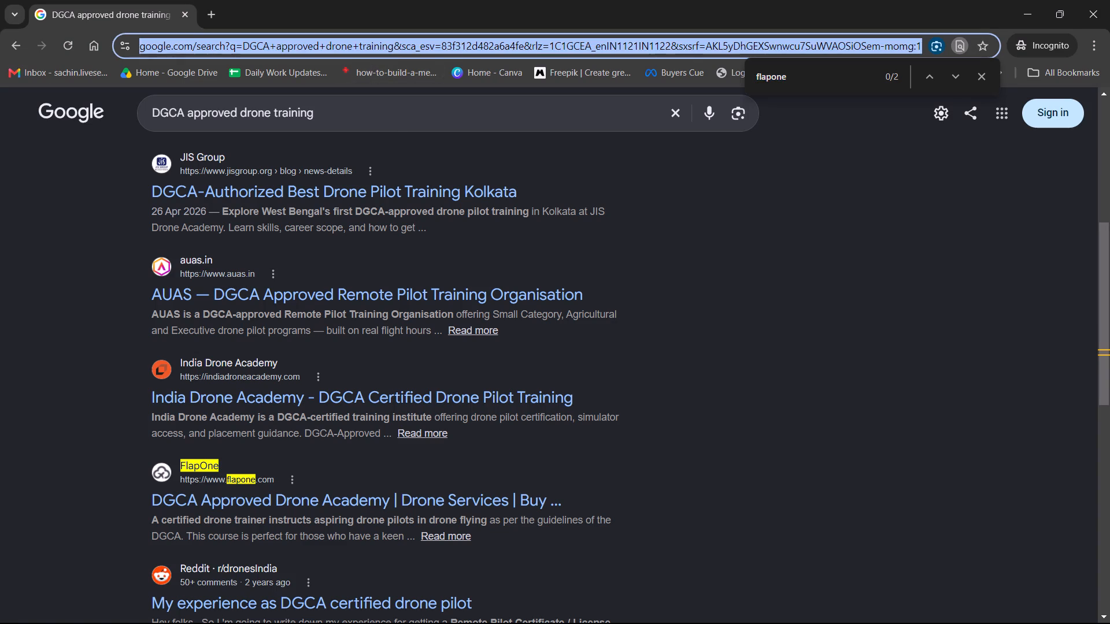
key(ctrl+v)
key(period)
key(BackSpace)
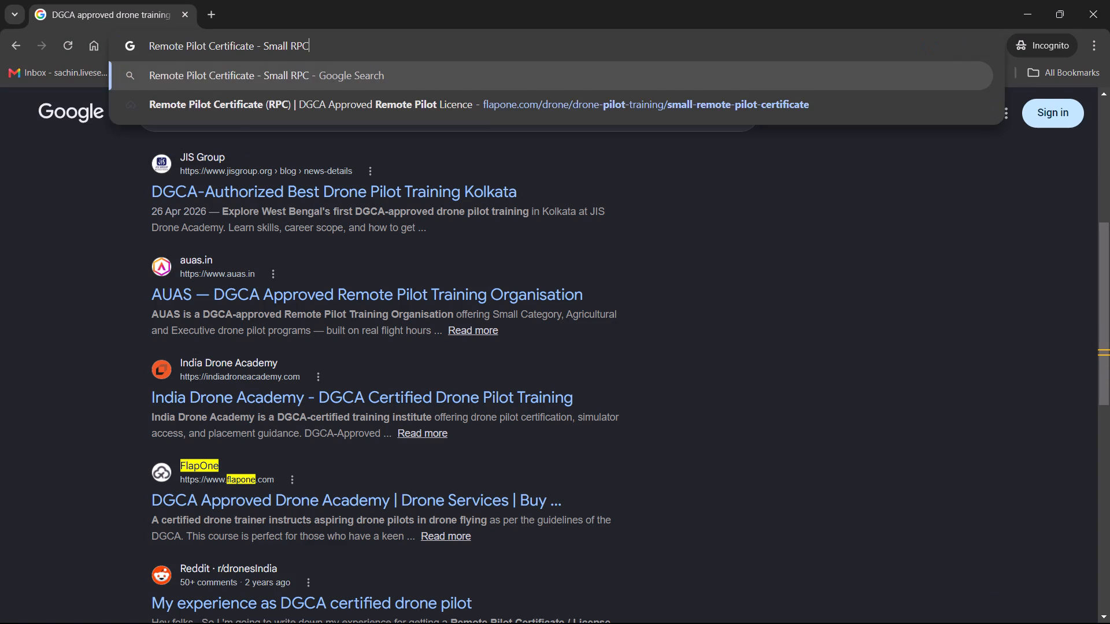
key(Return)
Look for the text flapone on the first two results pages for Remote Pilot Certificate - Small RPC to determine FlapOne's organic position.
key(ctrl+f)
scroll(446, 380, down, 8)
scroll(490, 355, down, 5)
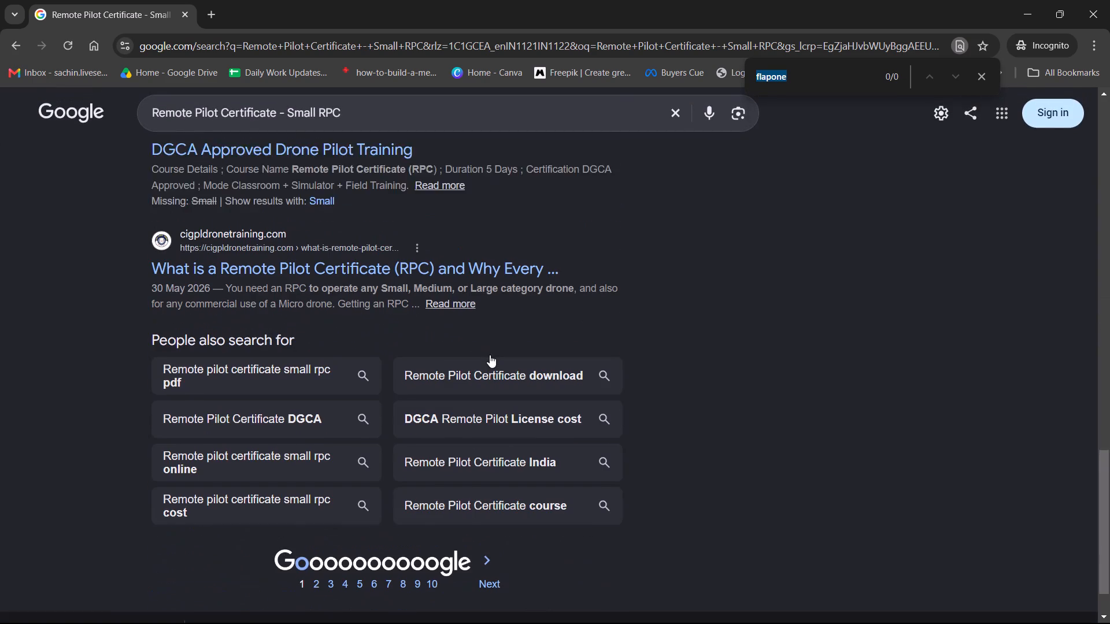
scroll(490, 355, down, 3)
click(498, 518)
key(ctrl+f)
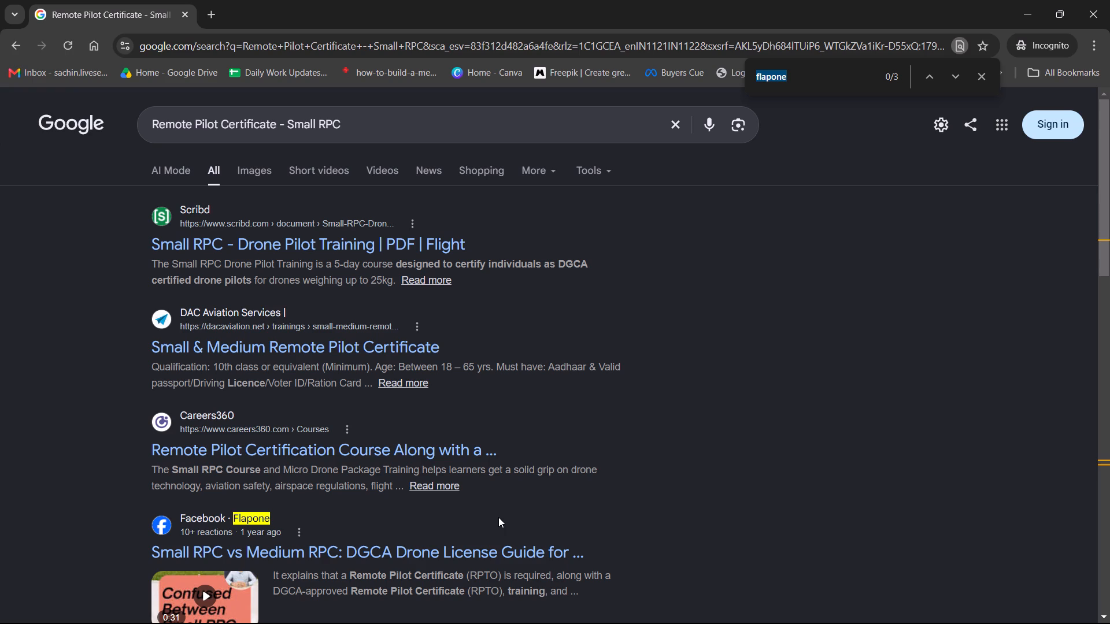
drag(498, 517, 498, 482)
scroll(498, 482, up, 4)
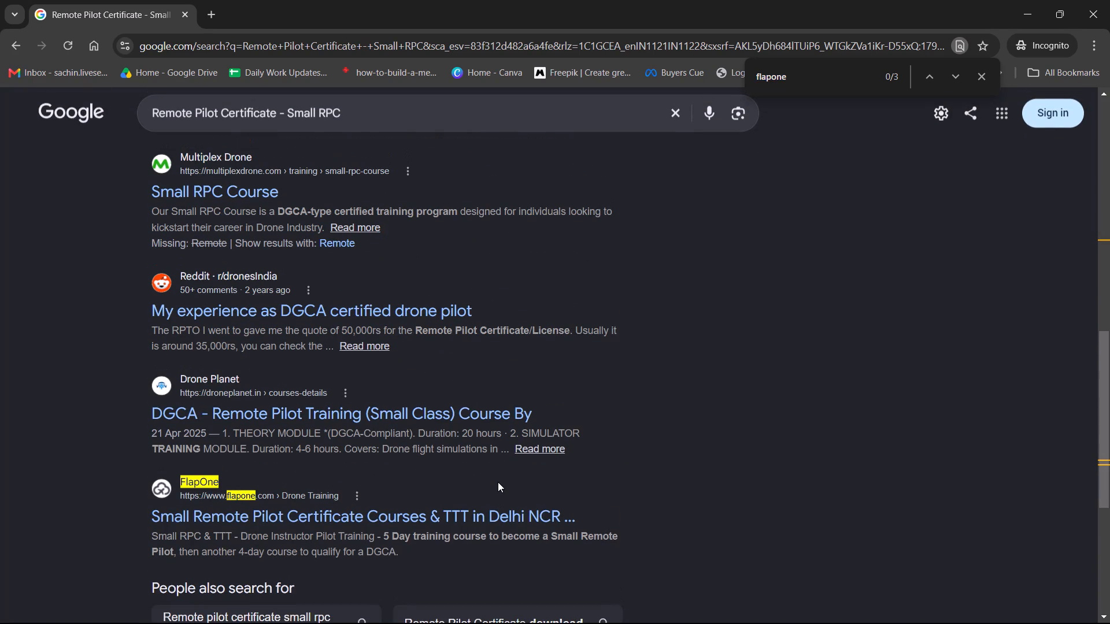
Return to the ranking sheet and enter 18 in the 3/11/2026 column for Remote Pilot Certificate - Small RPC.
key(alt+Tab)
key(Tab)
text(18)
key(Return)
Copy the keyword Remote Pilot Certificate from C23 and search Google for it in the incognito window.
key(ctrl+c)
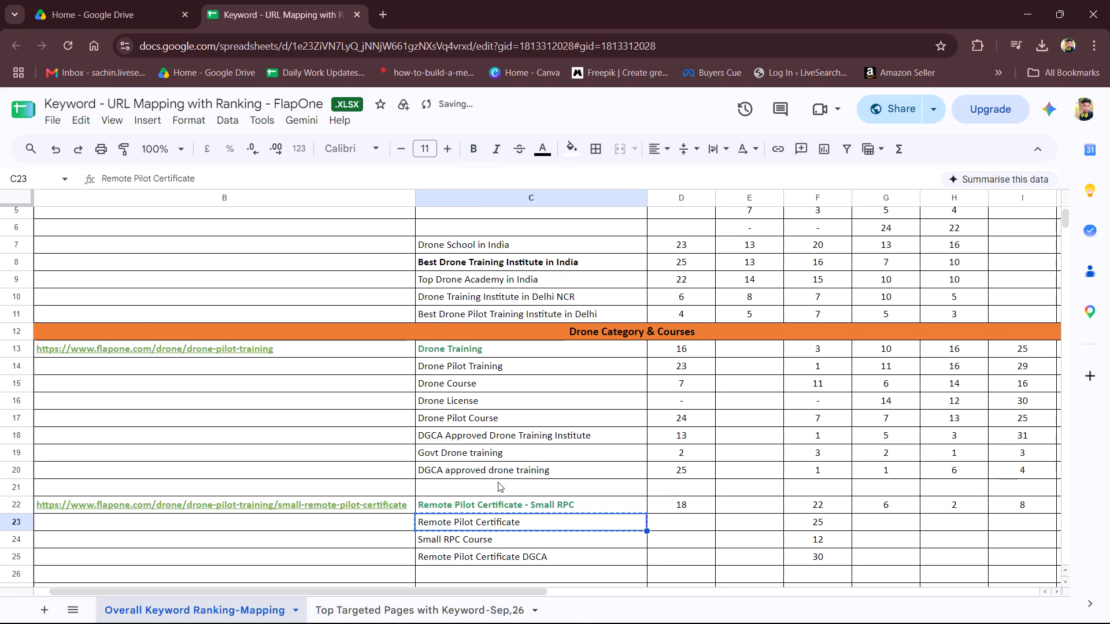
key(alt+Tab)
key(ctrl+e)
key(ctrl+v)
key(Return)
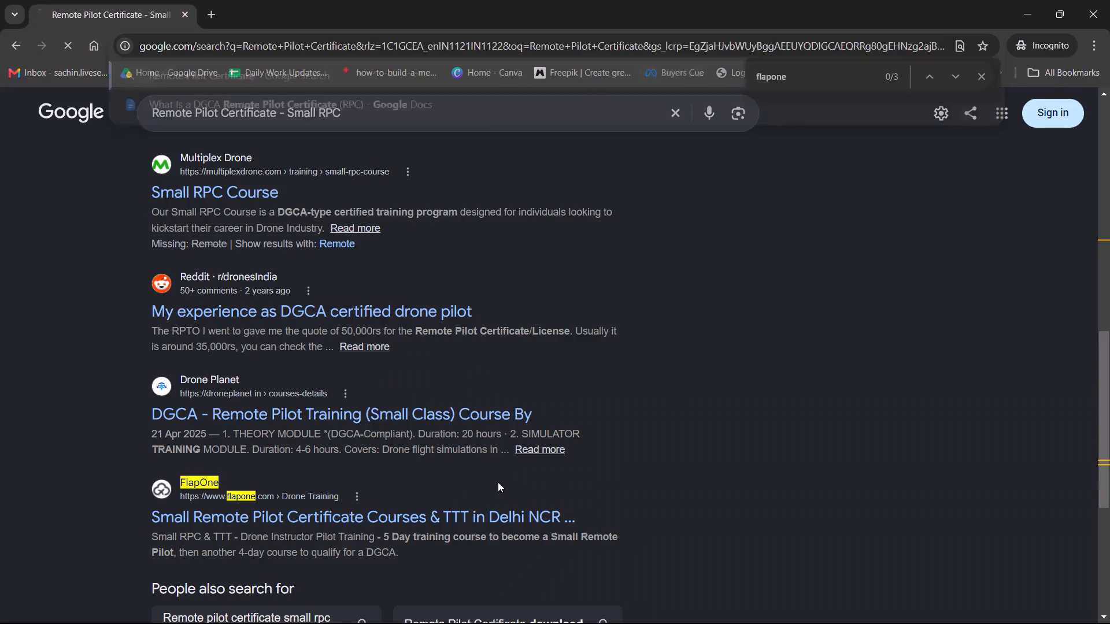
Look for the text flapone on the first four results pages for Remote Pilot Certificate to determine FlapOne's organic position.
key(ctrl+f)
scroll(498, 482, down, 20)
click(489, 512)
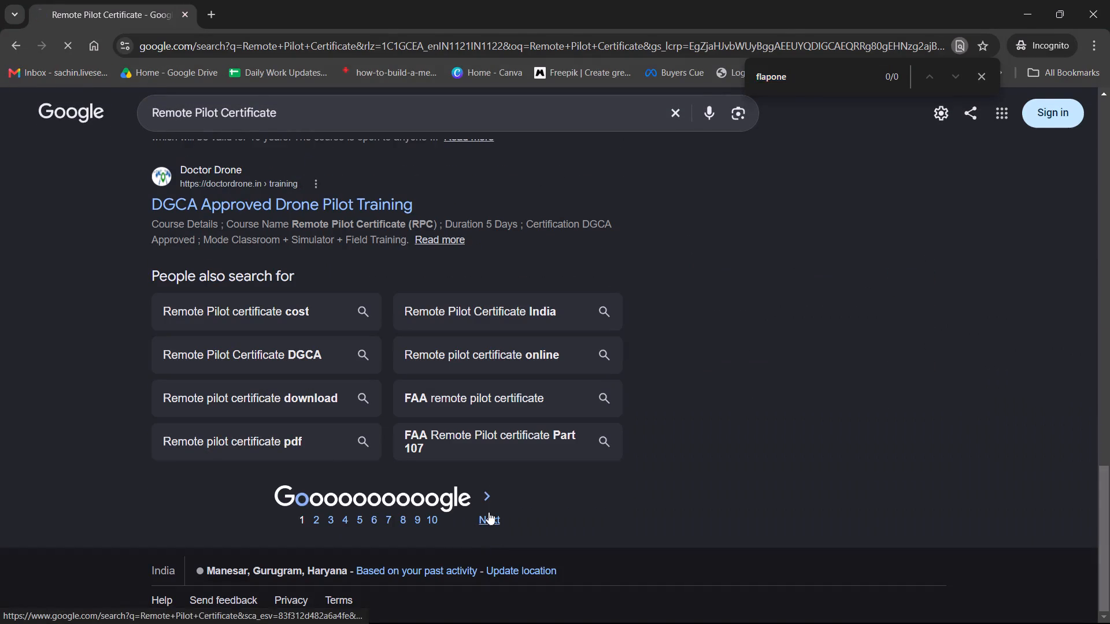
key(ctrl+f)
scroll(489, 512, down, 16)
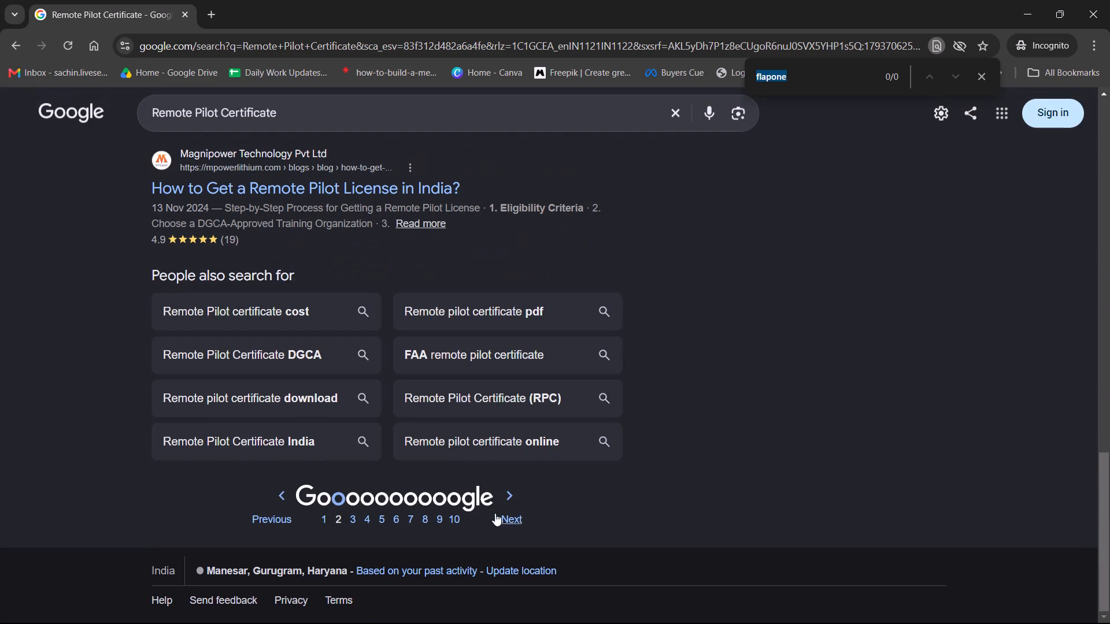
click(507, 518)
key(ctrl+f)
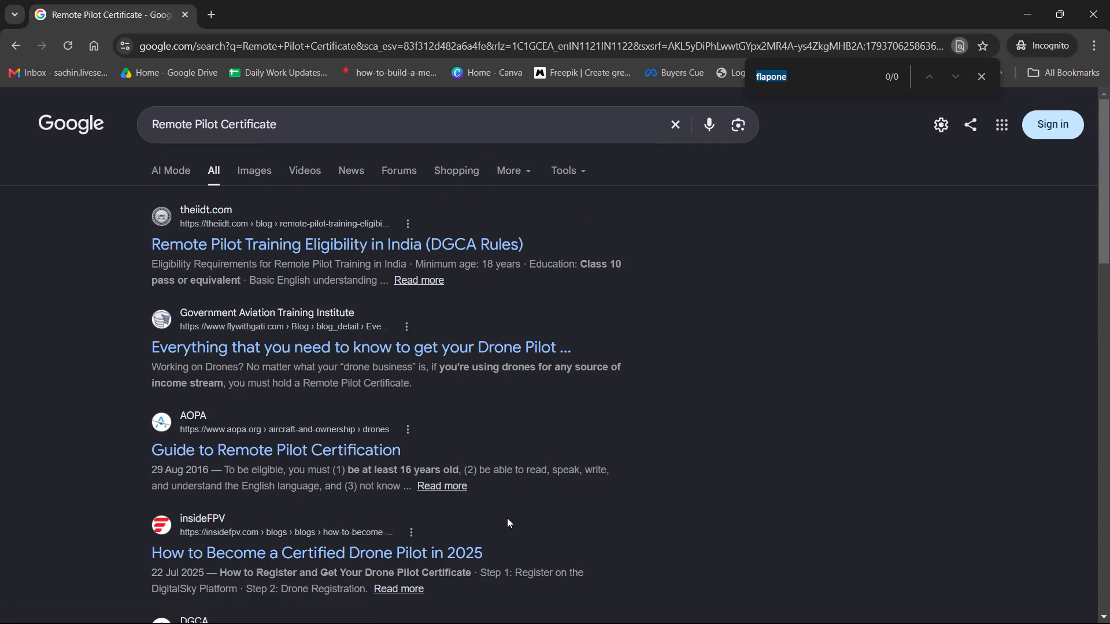
scroll(507, 518, down, 11)
click(515, 521)
key(ctrl+f)
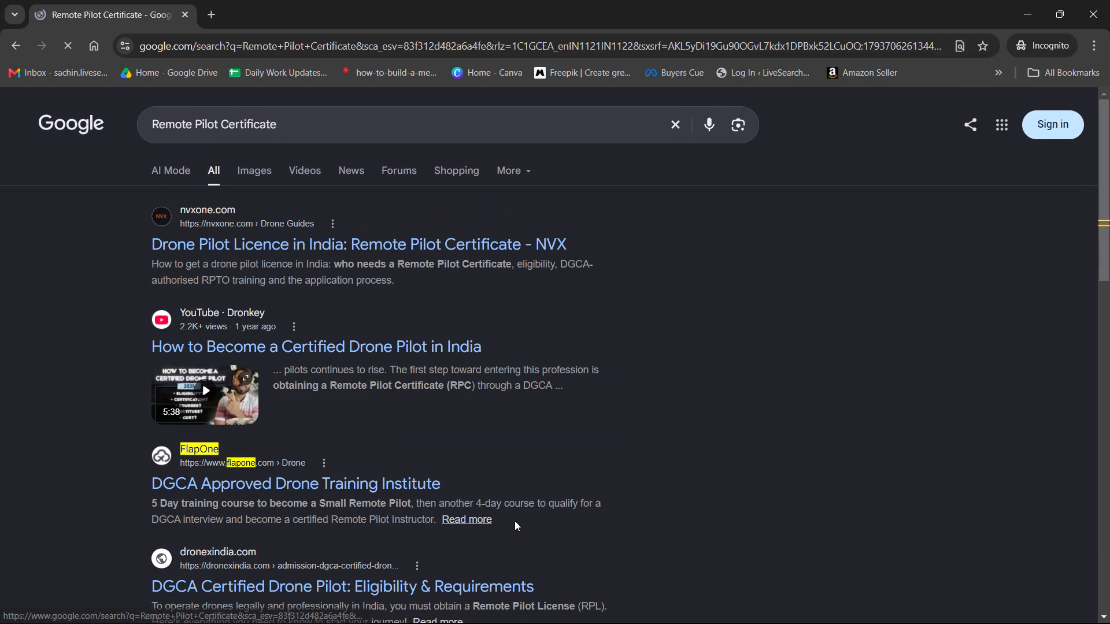
scroll(515, 521, down, 11)
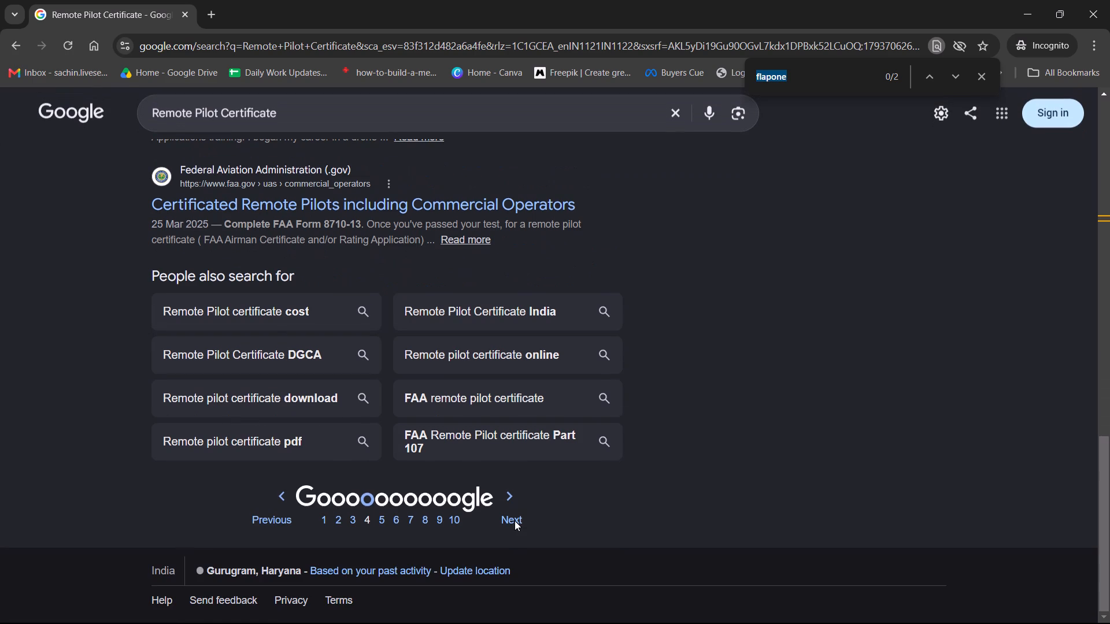
Return to the ranking sheet and enter 32 in the 3/11/2026 column for Remote Pilot Certificate.
key(alt+Tab)
key(Tab)
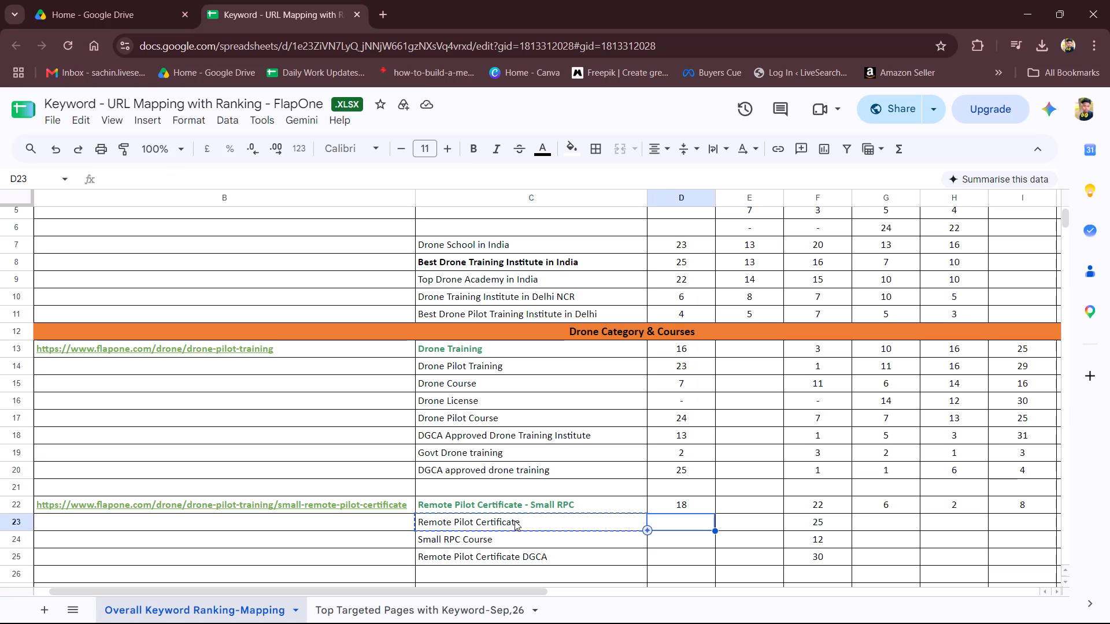
text(32)
key(Return)
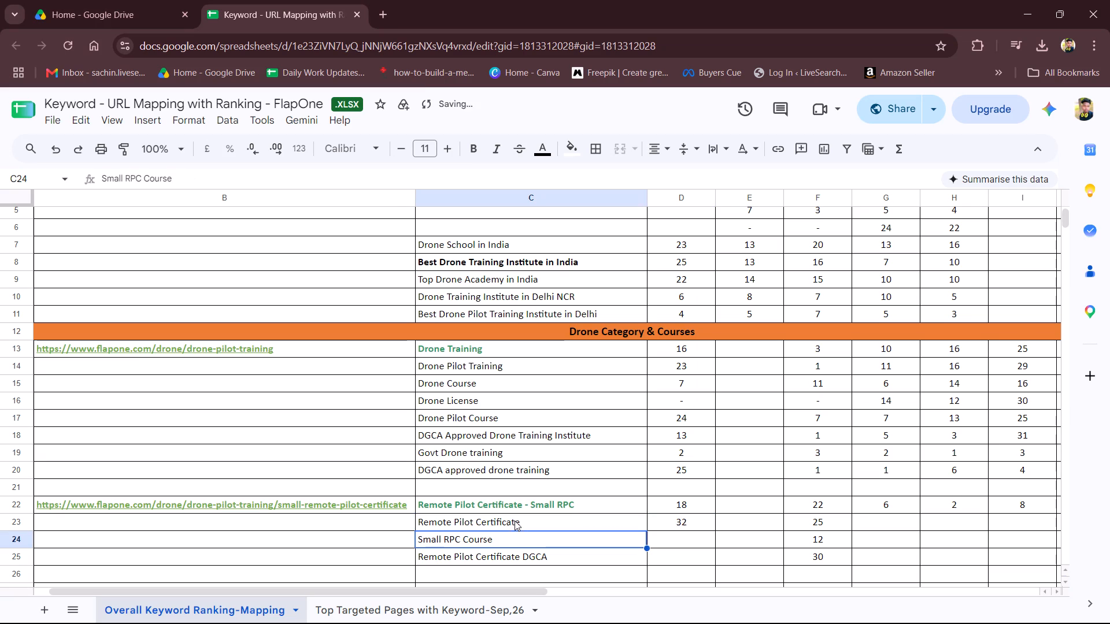
Copy the keyword Small RPC Course from C24 and search Google for it in the incognito window.
key(ctrl+c)
key(alt+Tab)
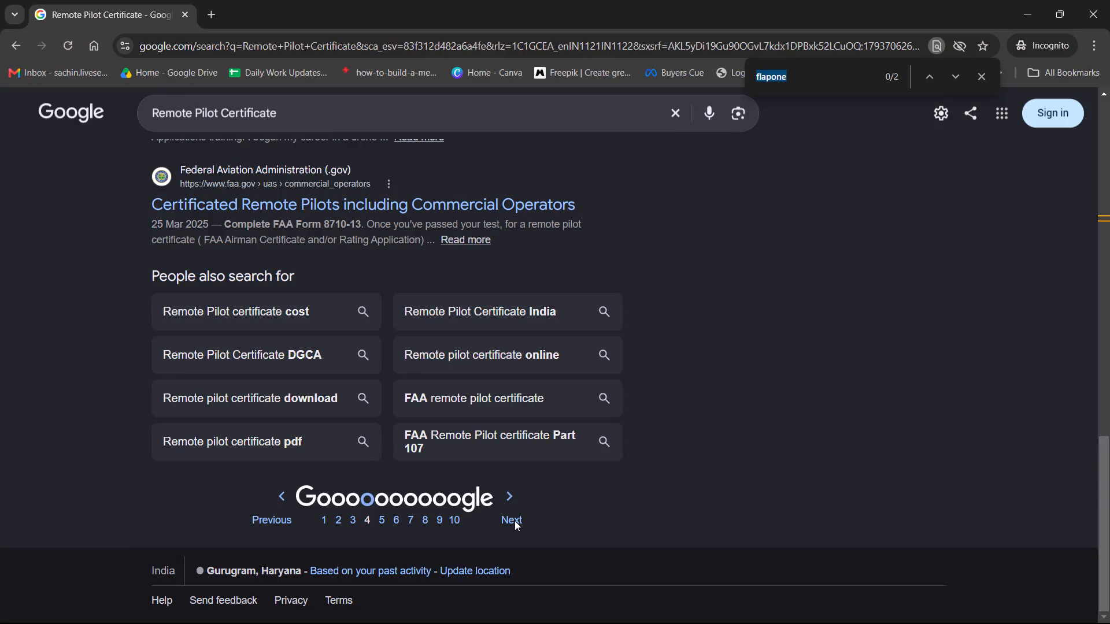
key(ctrl+e)
key(ctrl+v)
key(Return)
Look for the text flapone on the first results page for Small RPC Course to determine FlapOne's organic position.
scroll(515, 521, down, 8)
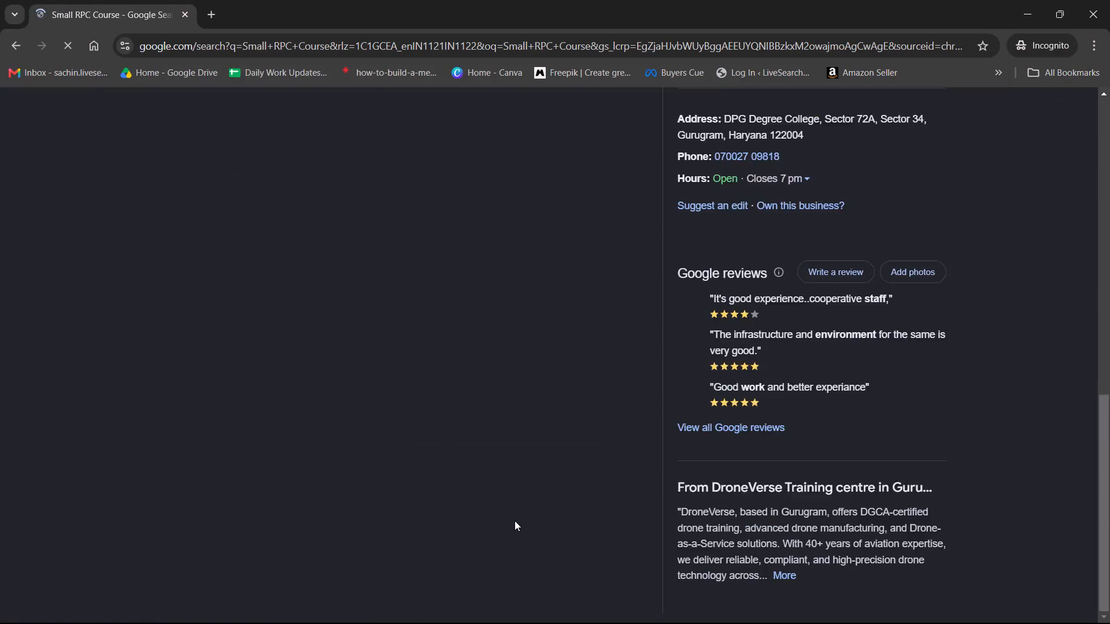
key(ctrl+f)
scroll(515, 521, up, 7)
scroll(515, 521, down, 1)
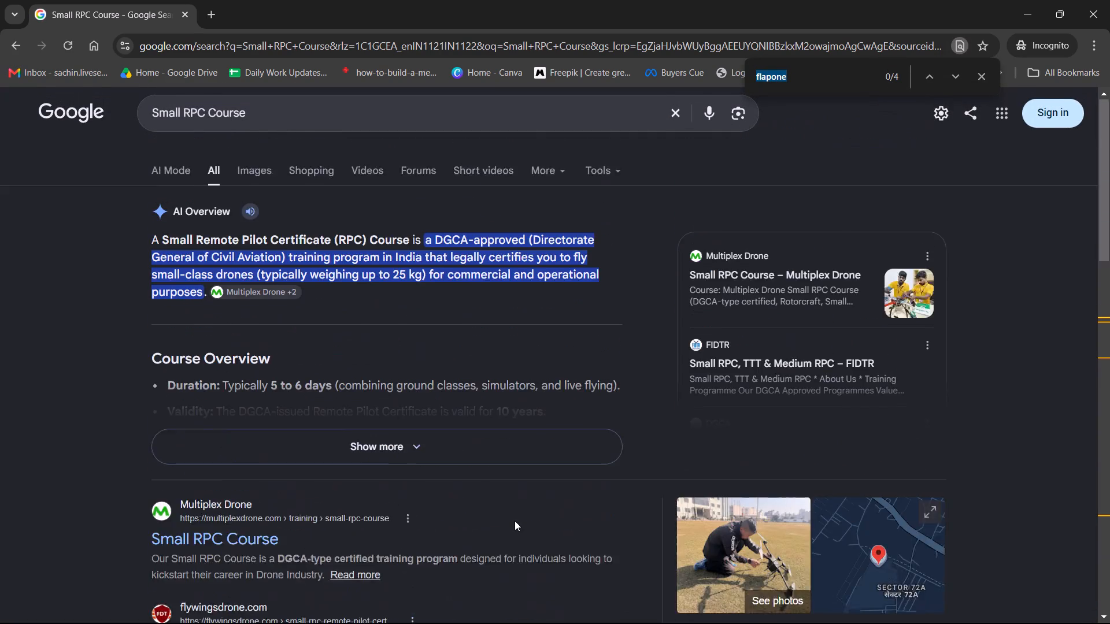
scroll(515, 521, down, 2)
Return to the ranking sheet and enter 5 in the 3/11/2026 column for Small RPC Course.
key(alt+Tab)
key(Tab)
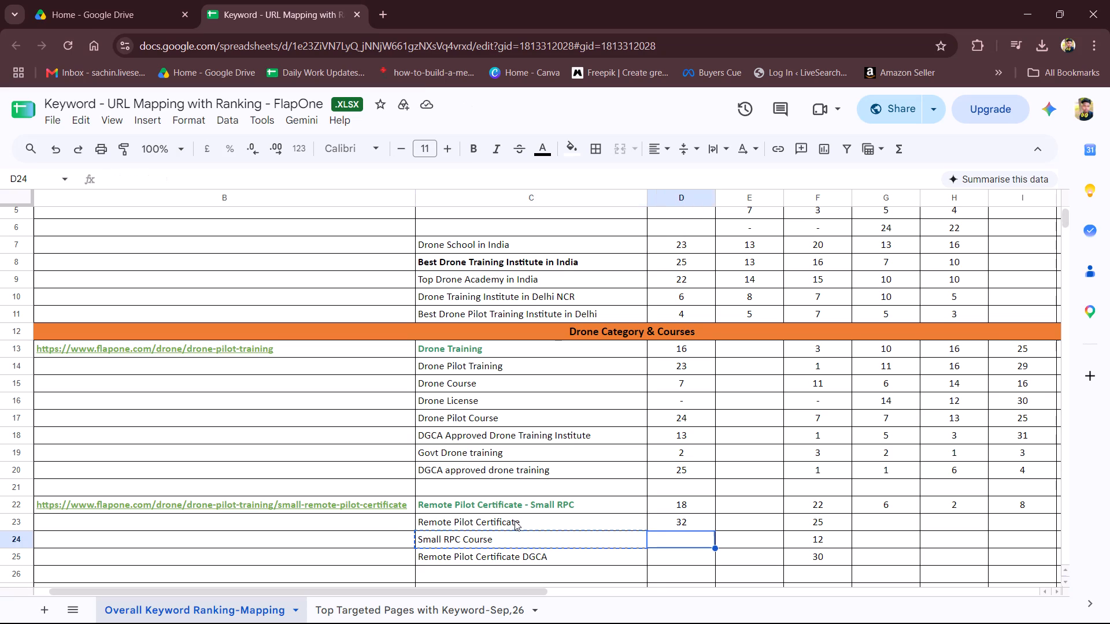
key(5)
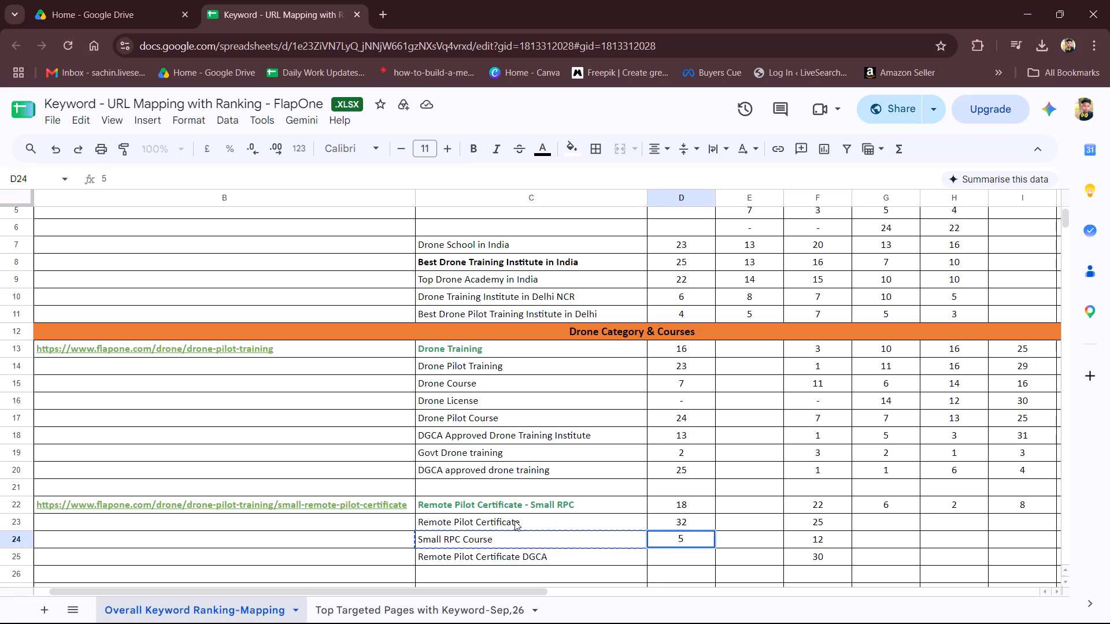
key(Return)
Copy the keyword Remote Pilot Certificate DGCA from C25 and search Google for it in the incognito window.
key(ctrl+c)
key(alt+Tab)
key(ctrl+e)
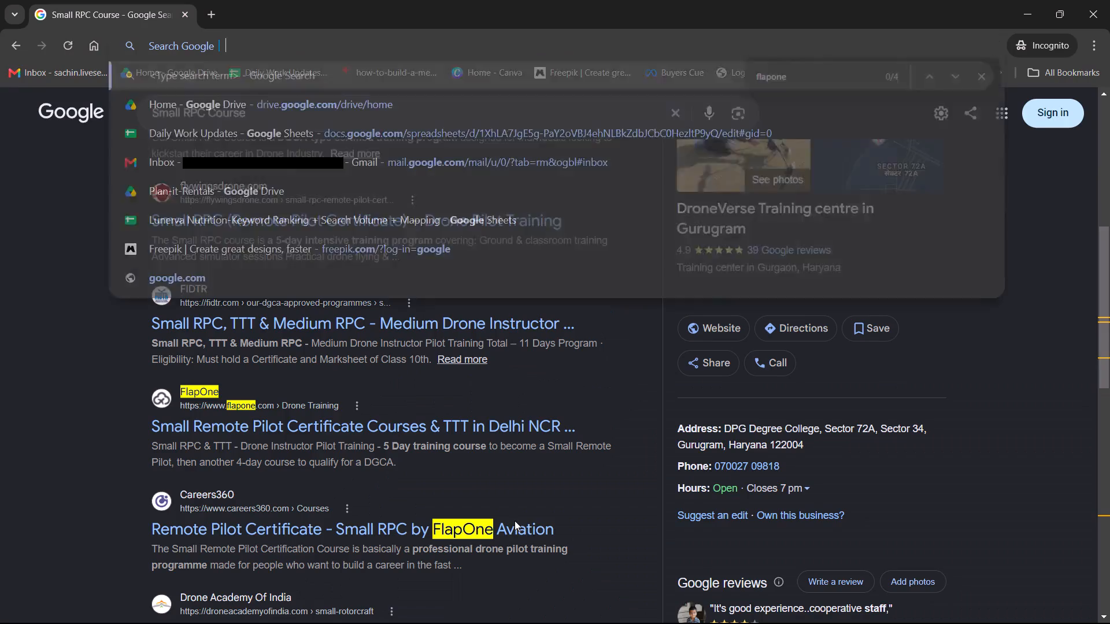
key(ctrl+v)
key(Return)
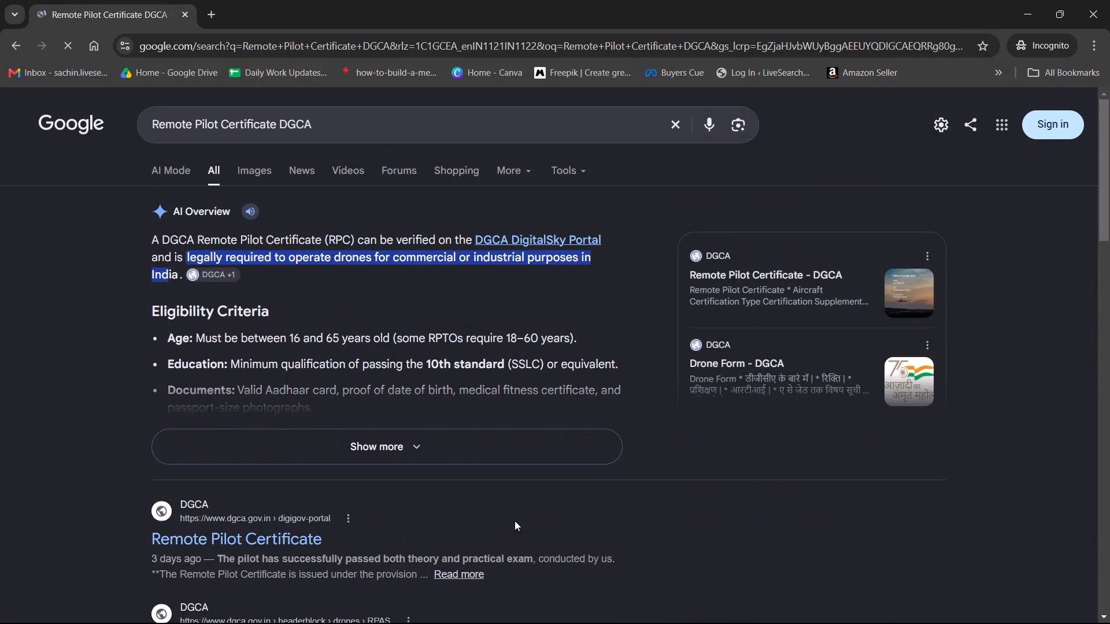
Look for the text flapone on the first four results pages for Remote Pilot Certificate DGCA to determine FlapOne's organic position.
key(ctrl+f)
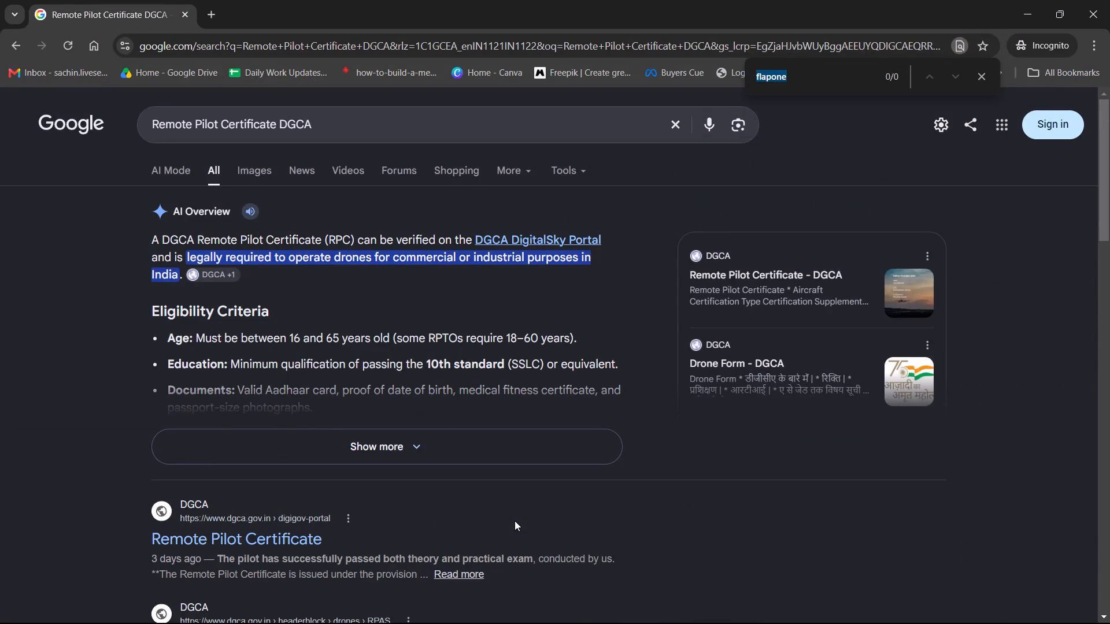
scroll(515, 521, down, 14)
click(492, 514)
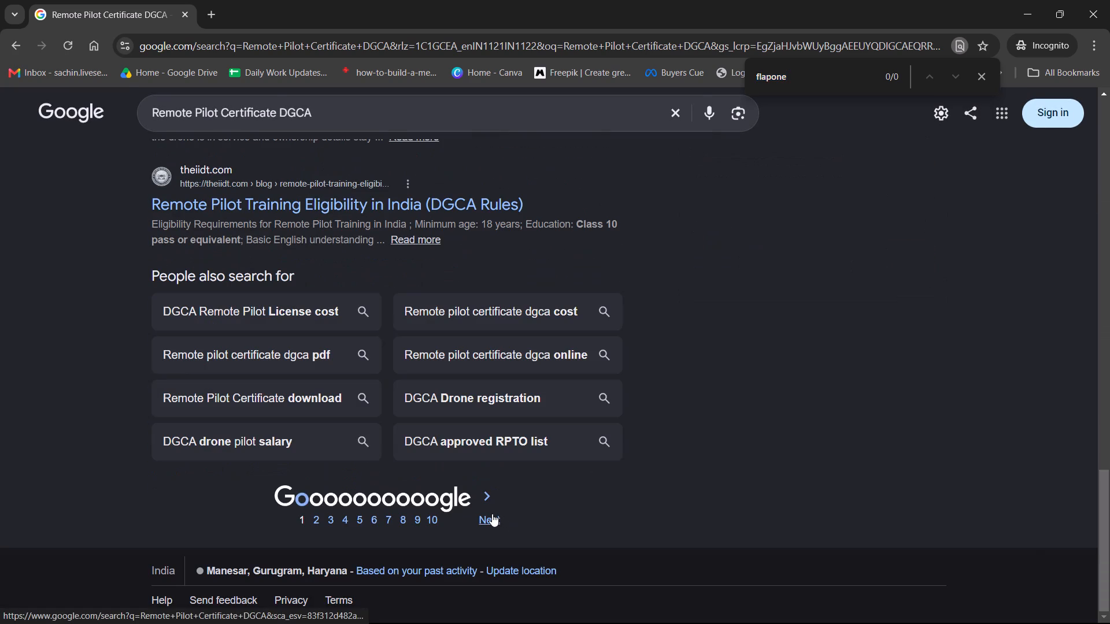
key(ctrl+f)
scroll(492, 514, down, 11)
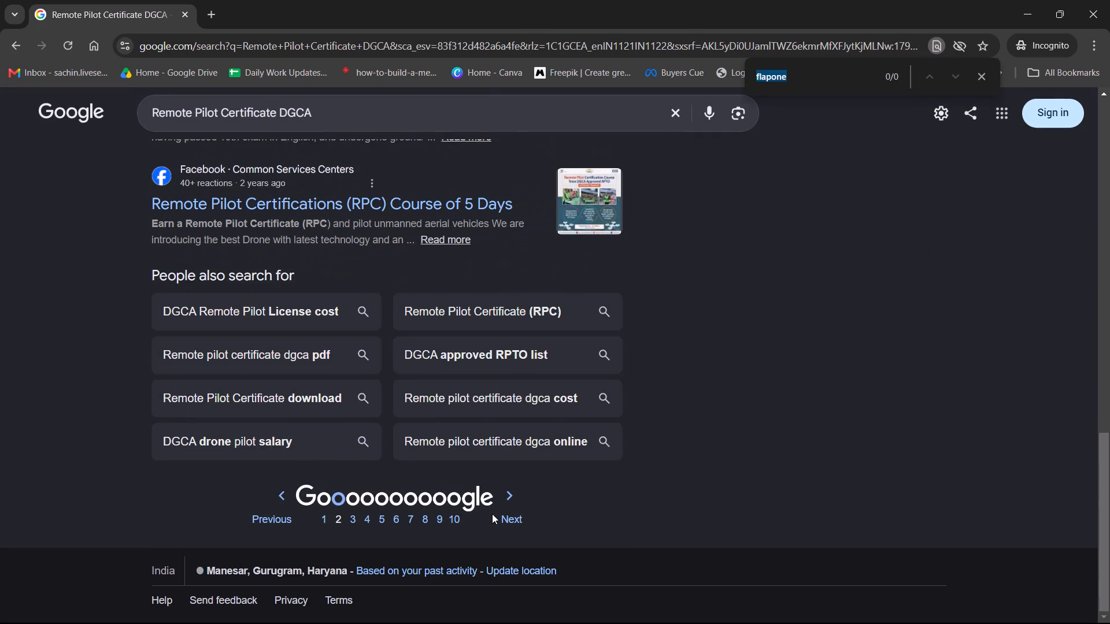
click(506, 517)
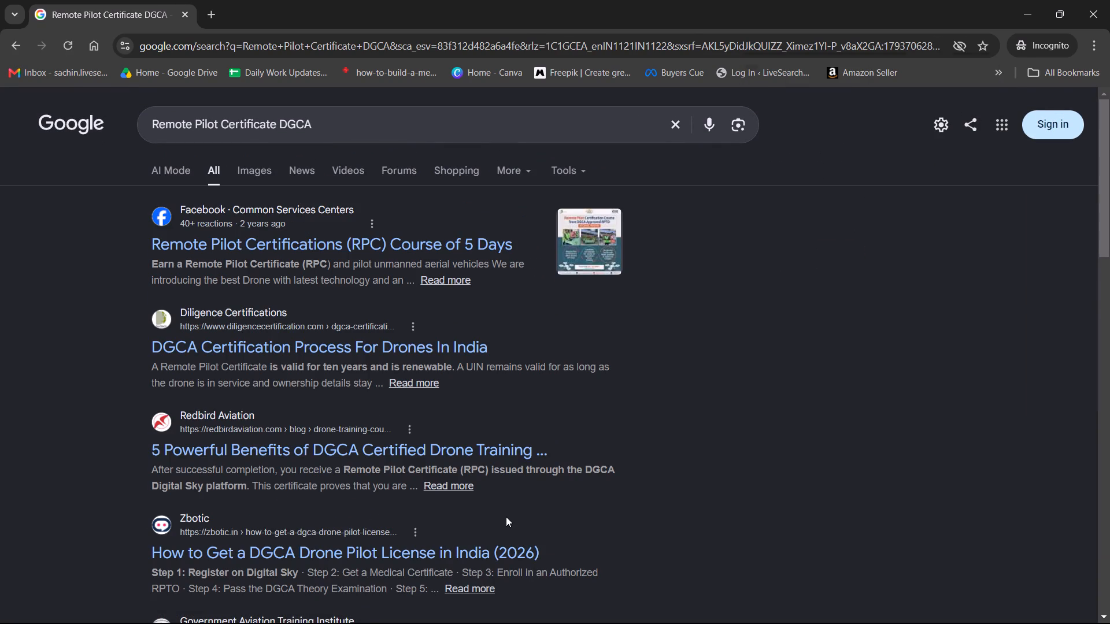
key(ctrl+f)
scroll(506, 517, down, 13)
scroll(506, 517, left, 1)
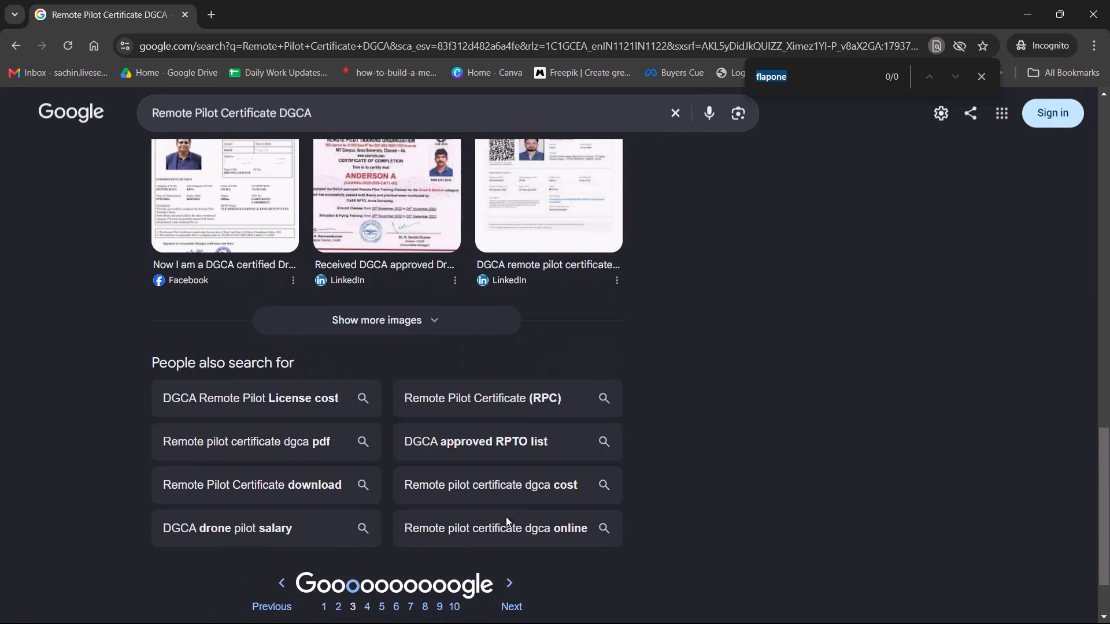
scroll(506, 517, left, 2)
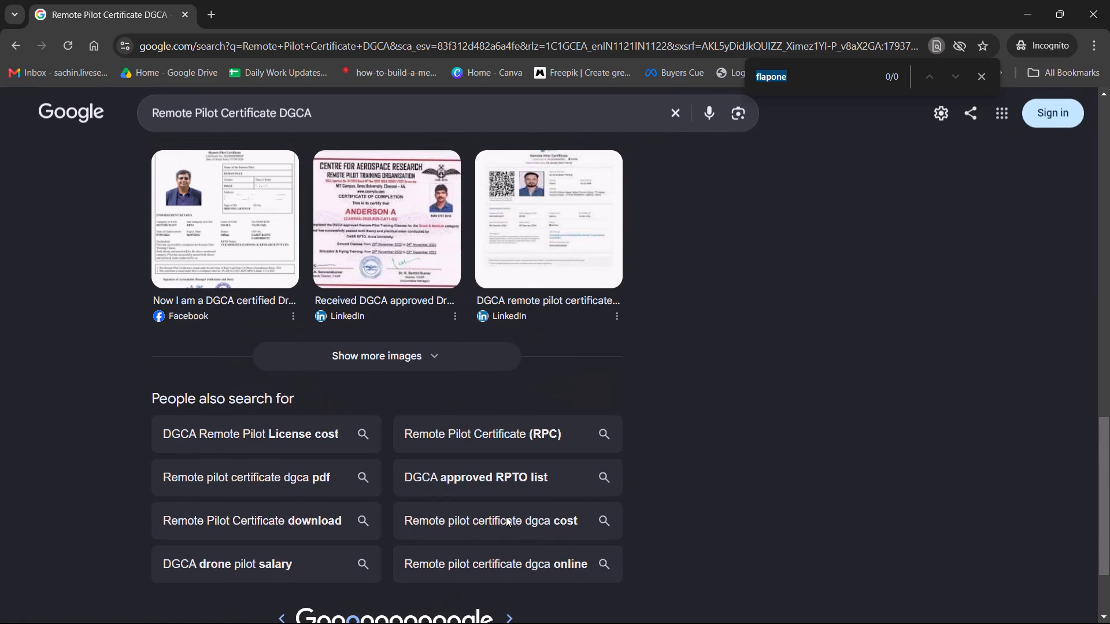
scroll(506, 517, left, 1)
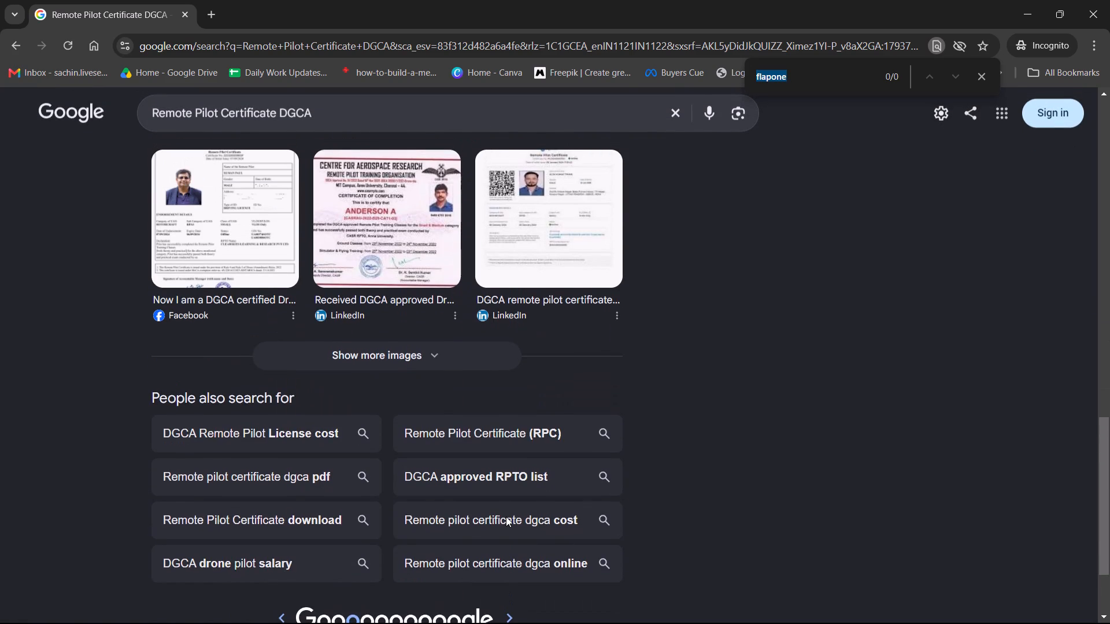
scroll(506, 517, left, 2)
click(512, 522)
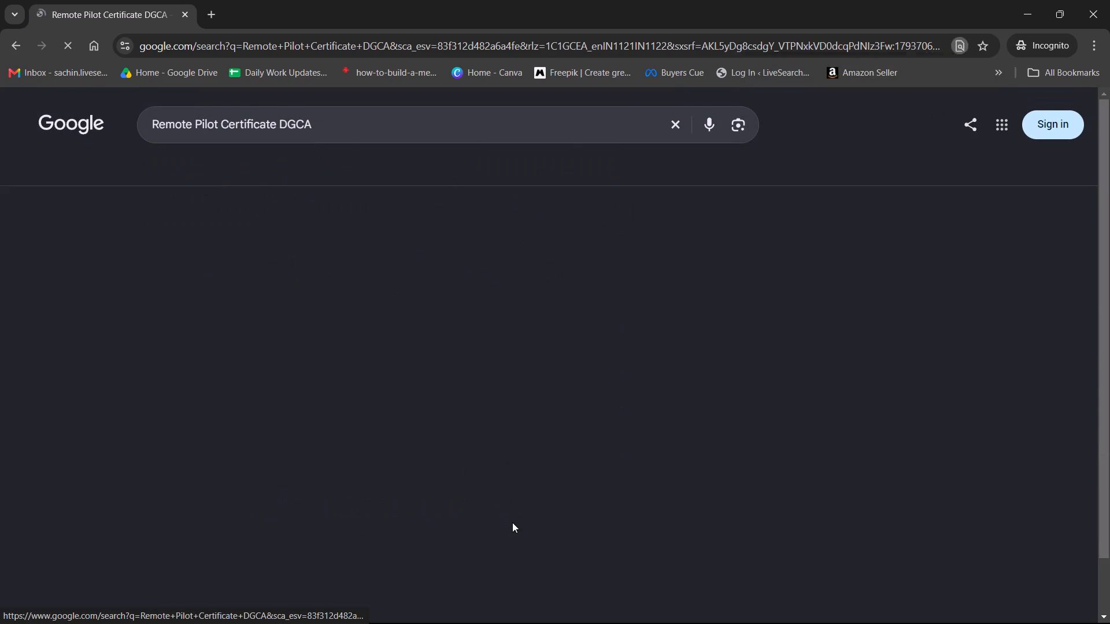
key(ctrl+f)
scroll(512, 522, down, 4)
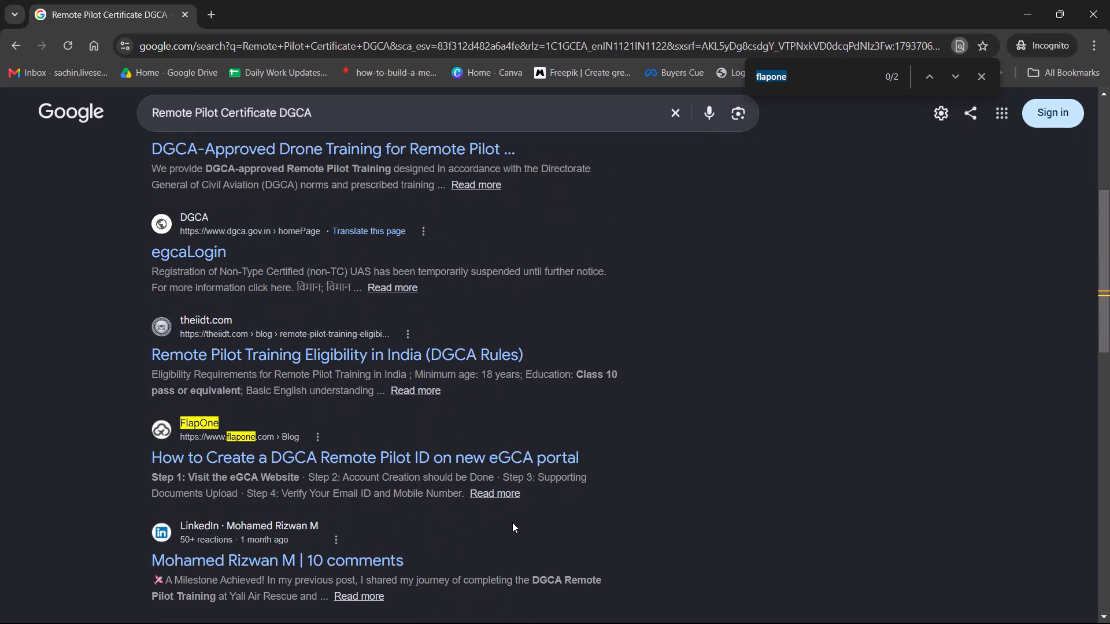
scroll(512, 522, down, 9)
Return to the ranking sheet and enter 34 in the 3/11/2026 column for Remote Pilot Certificate DGCA.
key(alt+Tab)
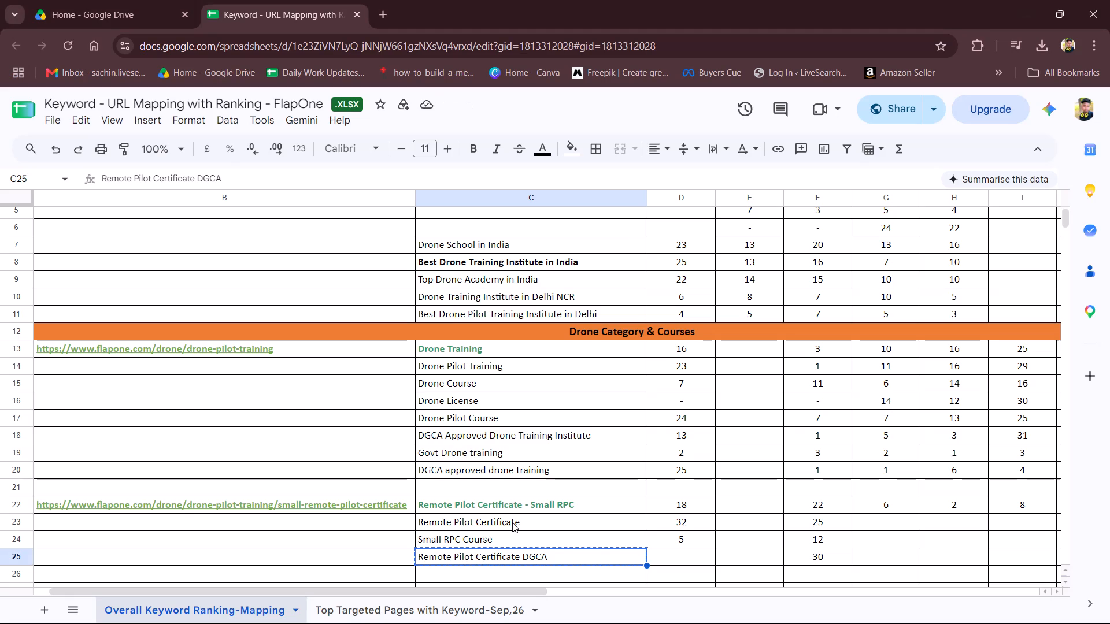
key(Tab)
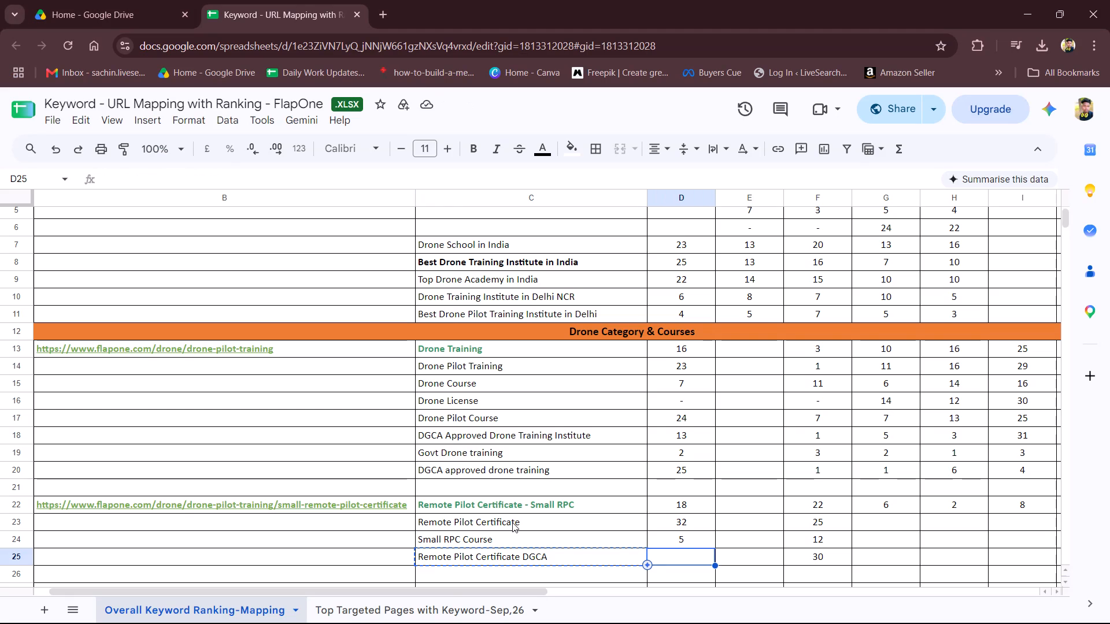
key(3)
key(4)
scroll(512, 522, down, 4)
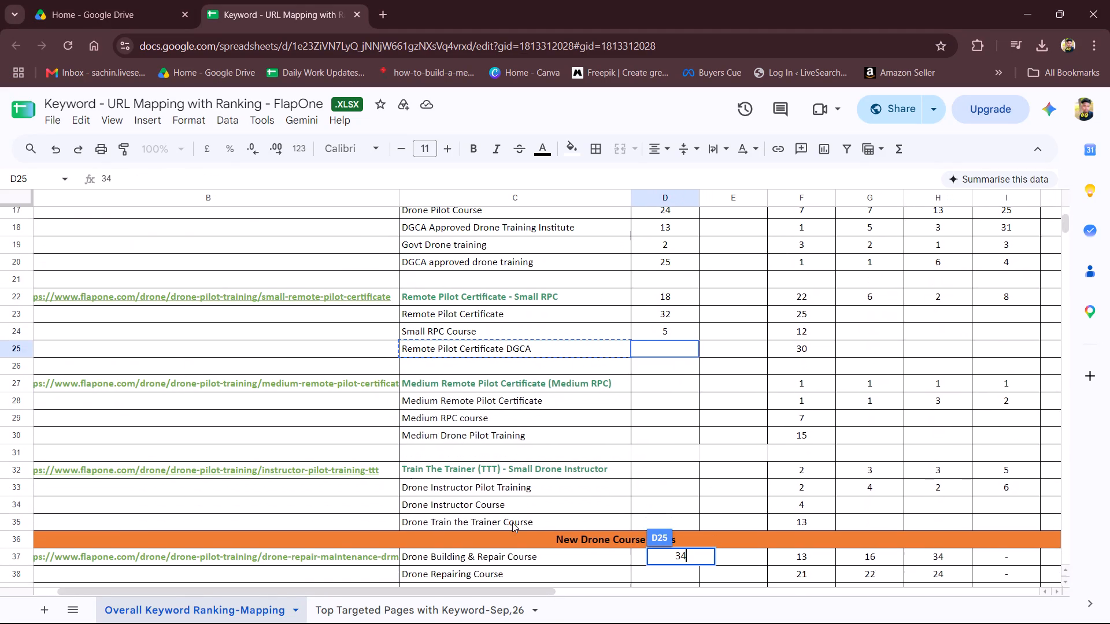
Copy the keyword Medium Remote Pilot Certificate (Medium RPC) from C27 and search Google for it in the incognito window.
click(446, 387)
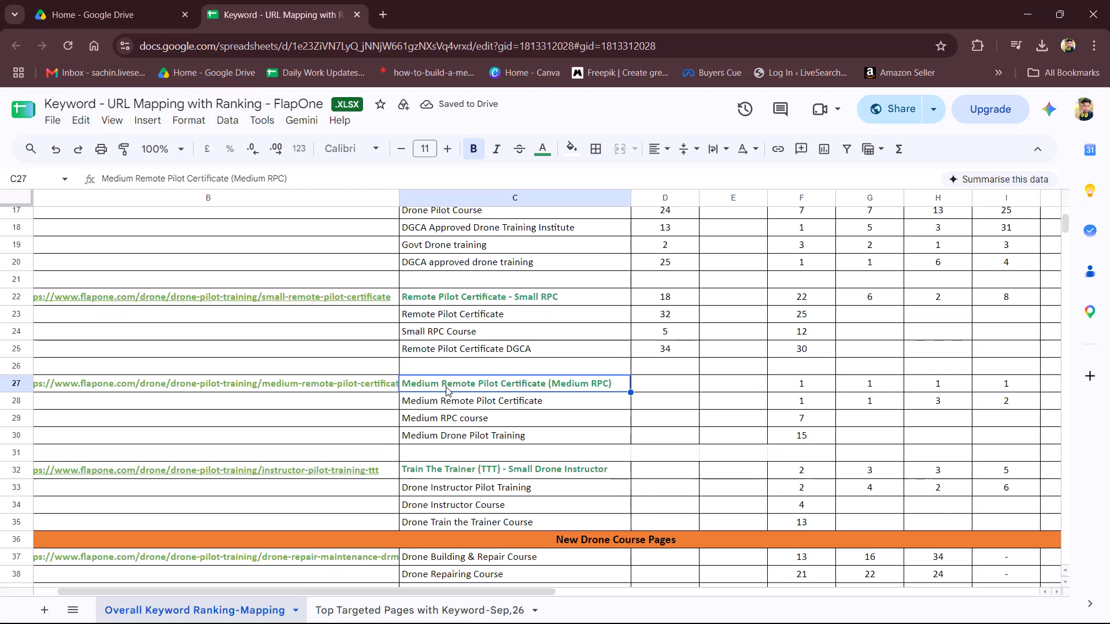
key(ctrl+c)
key(alt+Tab)
key(ctrl+e)
key(ctrl+v)
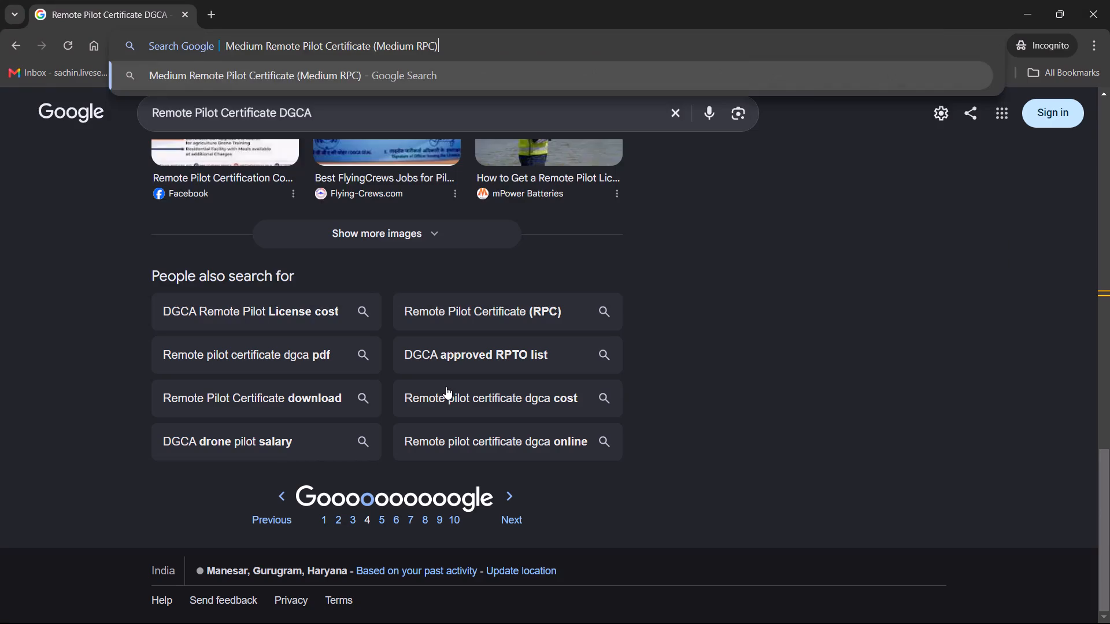
key(Return)
Look for the text flapone on the first three results pages for Medium Remote Pilot Certificate (Medium RPC) to determine FlapOne's organic position.
key(ctrl+f)
scroll(446, 387, down, 6)
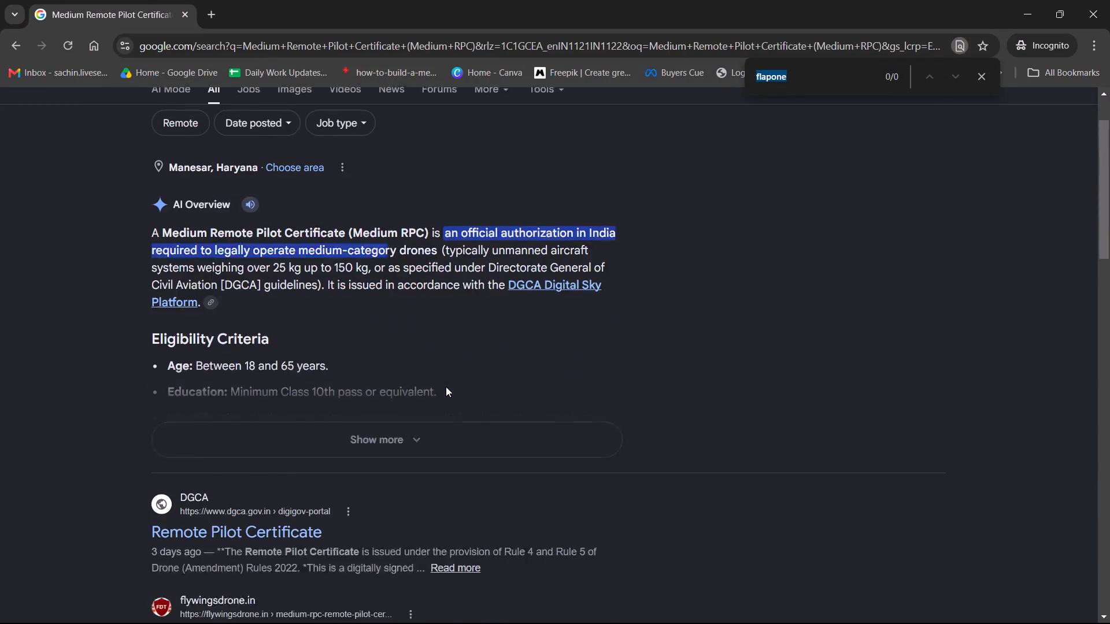
scroll(446, 387, down, 4)
click(316, 524)
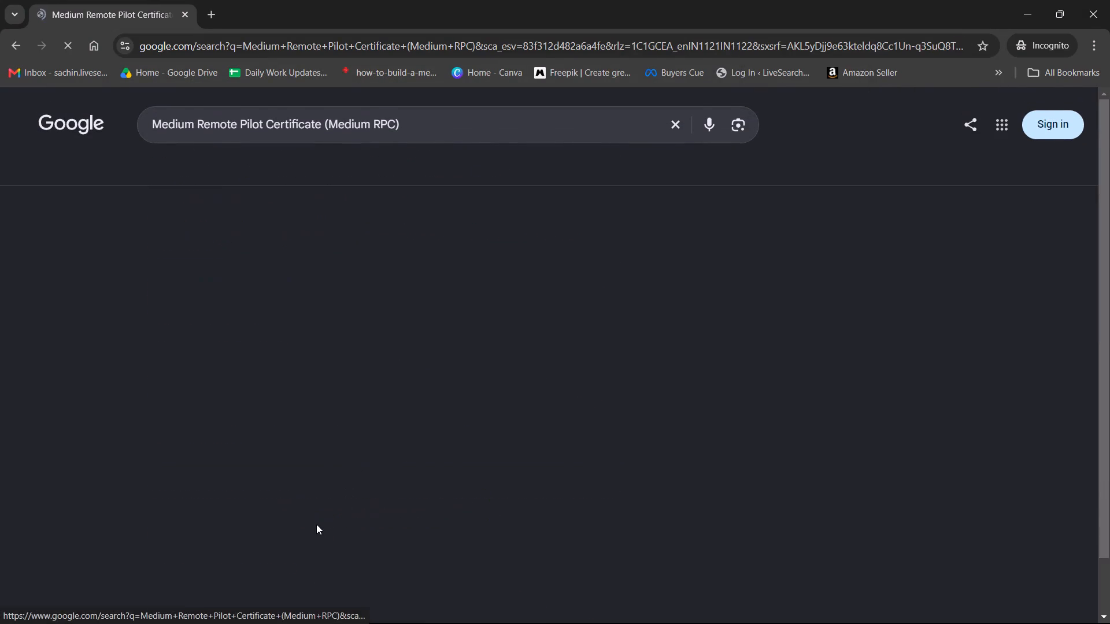
key(ctrl+f)
scroll(316, 524, down, 9)
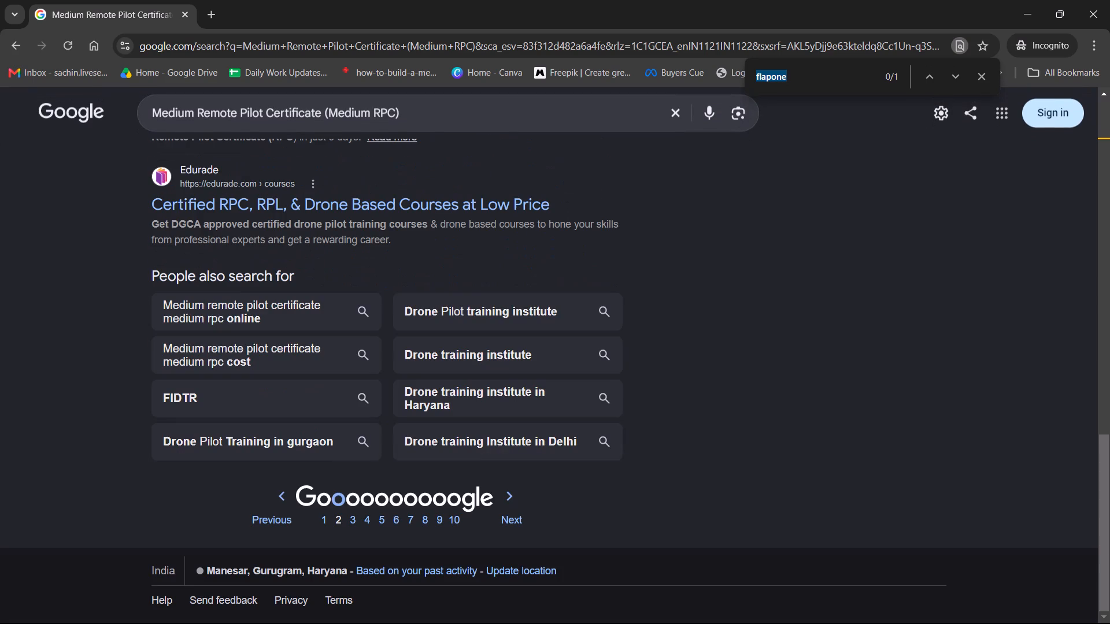
click(351, 522)
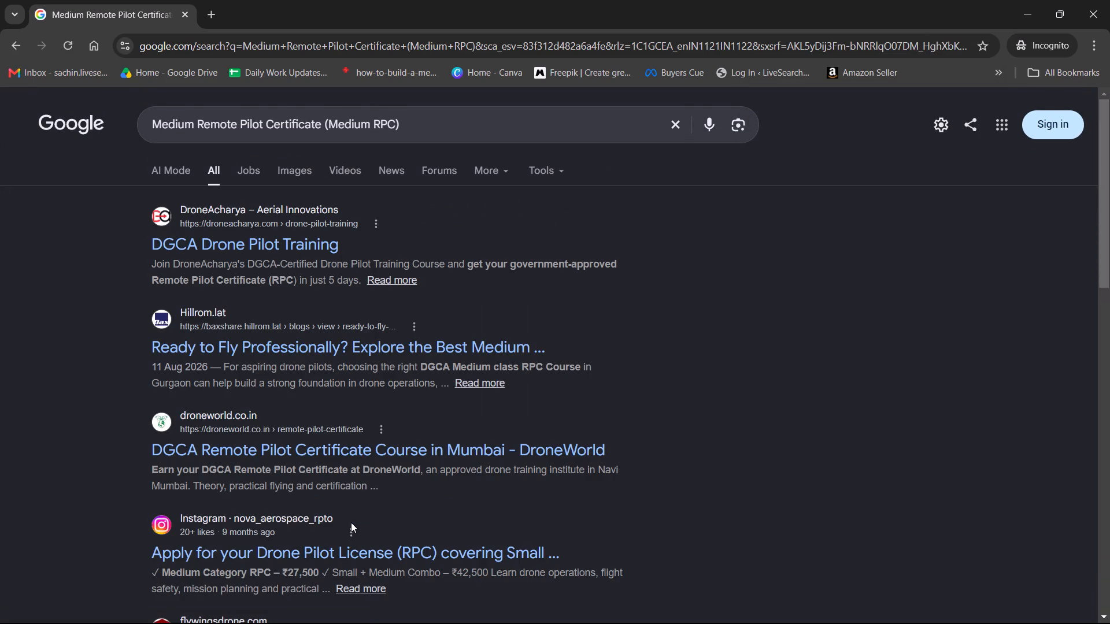
key(ctrl+f)
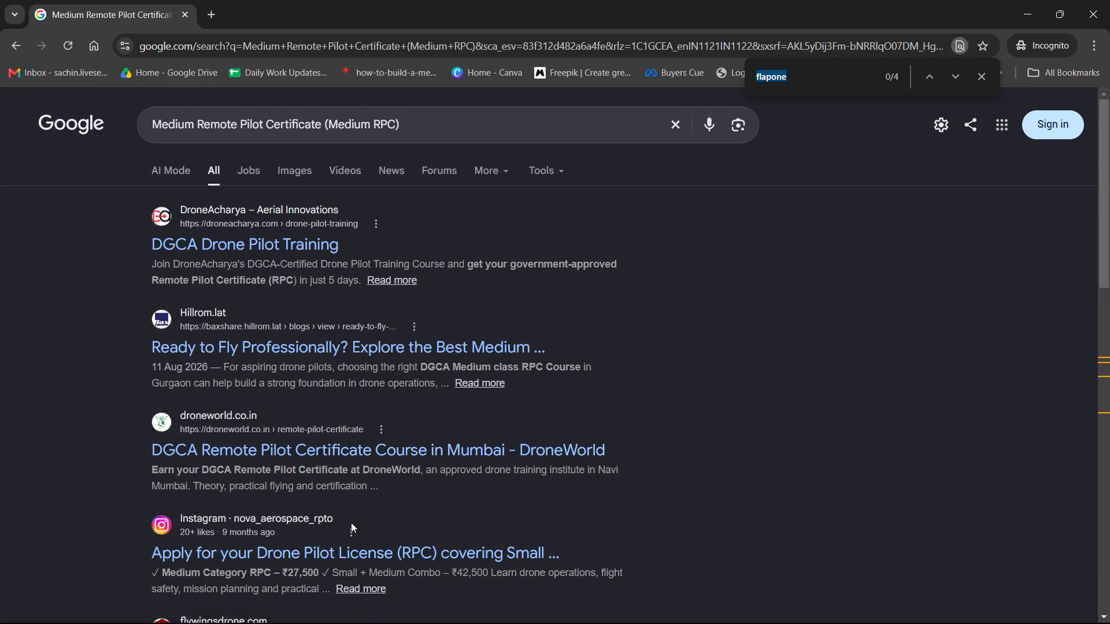
scroll(345, 538, down, 1)
scroll(457, 520, down, 3)
scroll(563, 551, down, 1)
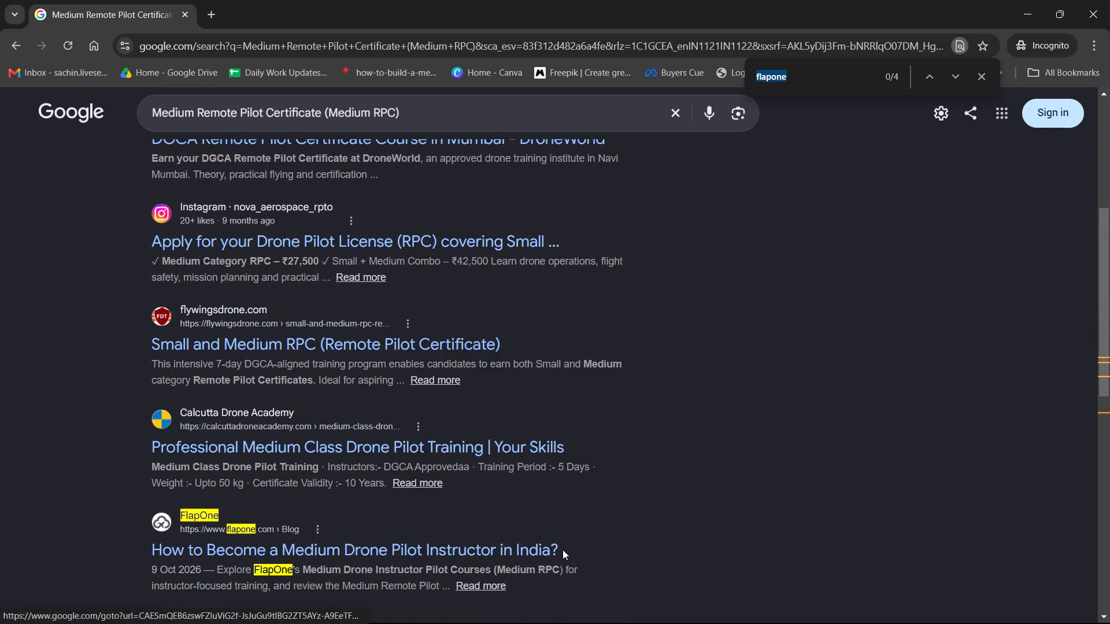
scroll(563, 549, down, 2)
Return to the ranking sheet and enter 25 in the 3/11/2026 column for Medium Remote Pilot Certificate (Medium RPC).
key(alt+Tab)
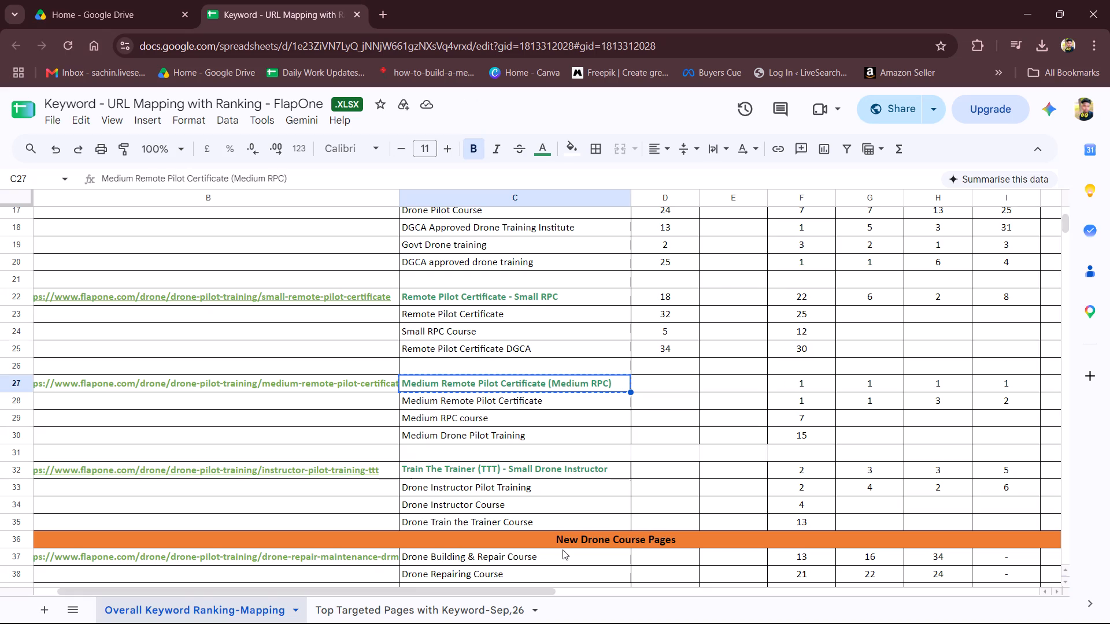
key(Tab)
text(25)
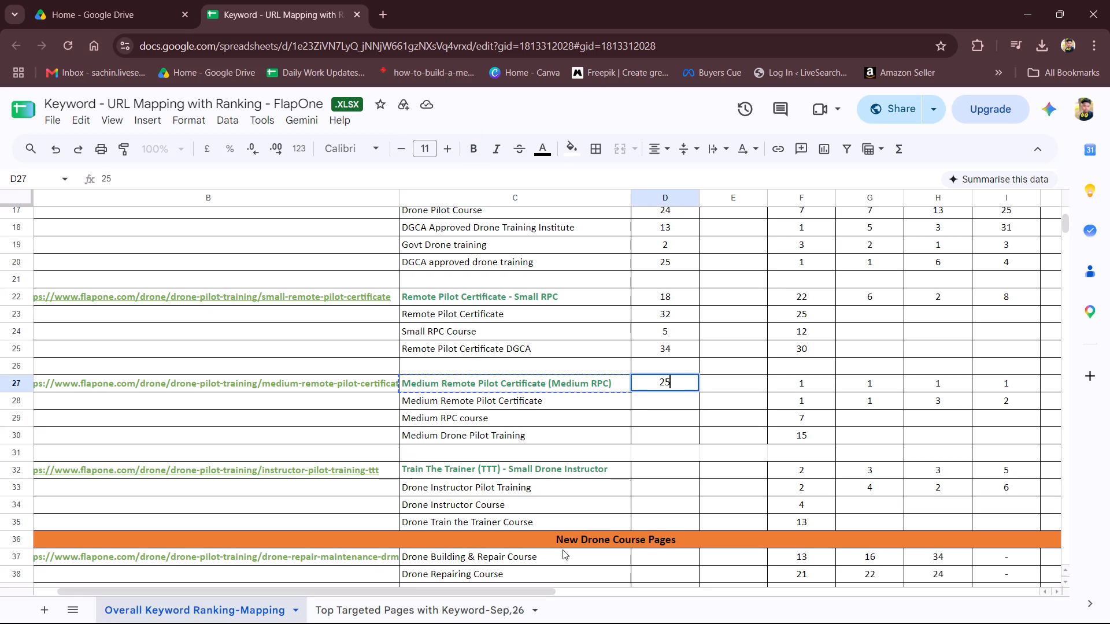
key(Return)
Copy the keyword Medium Remote Pilot Certificate from C28, search Google for it in the incognito window, and look for flapone in the results.
key(ctrl+c)
key(alt+Tab)
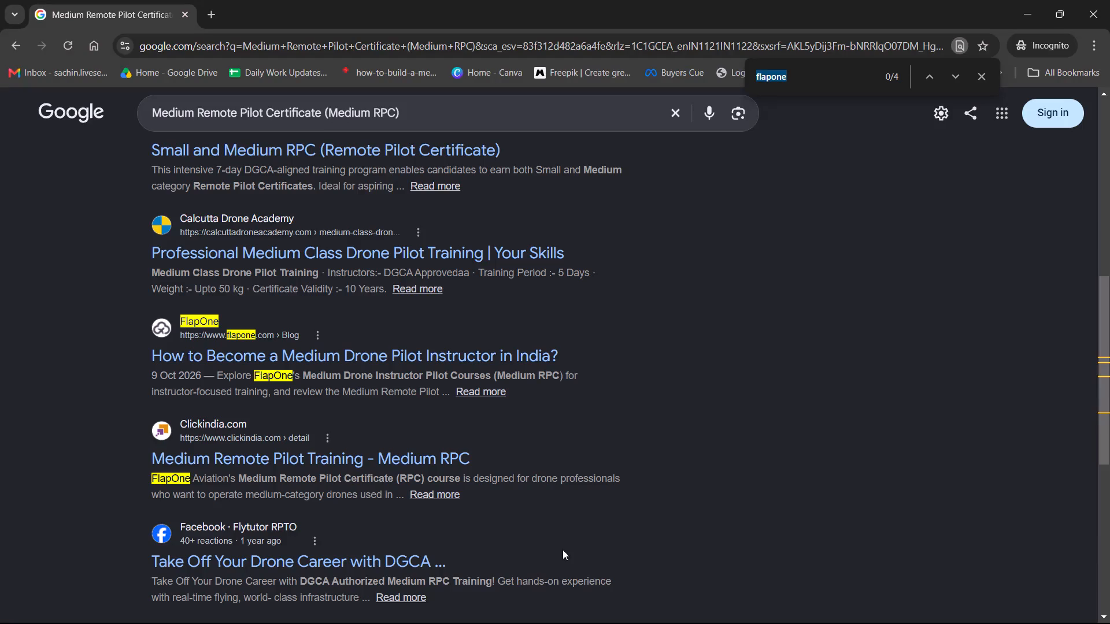
key(ctrl+e)
key(ctrl+v)
key(Return)
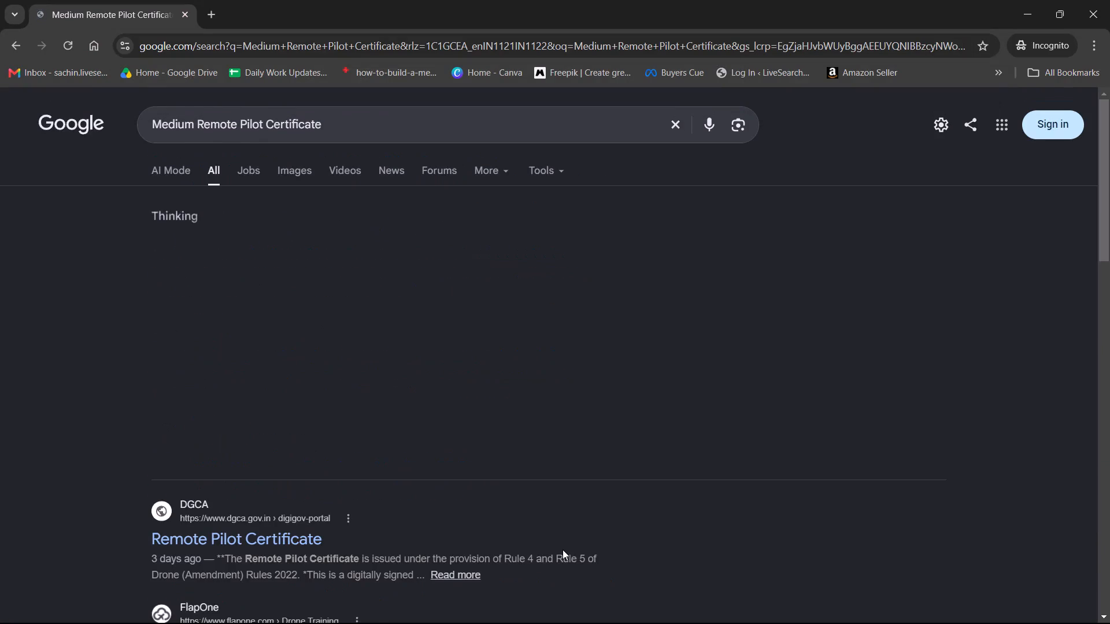
key(ctrl+f)
Return to the ranking sheet and enter 2 in the 3/11/2026 column for Medium Remote Pilot Certificate.
key(alt+Tab)
key(Tab)
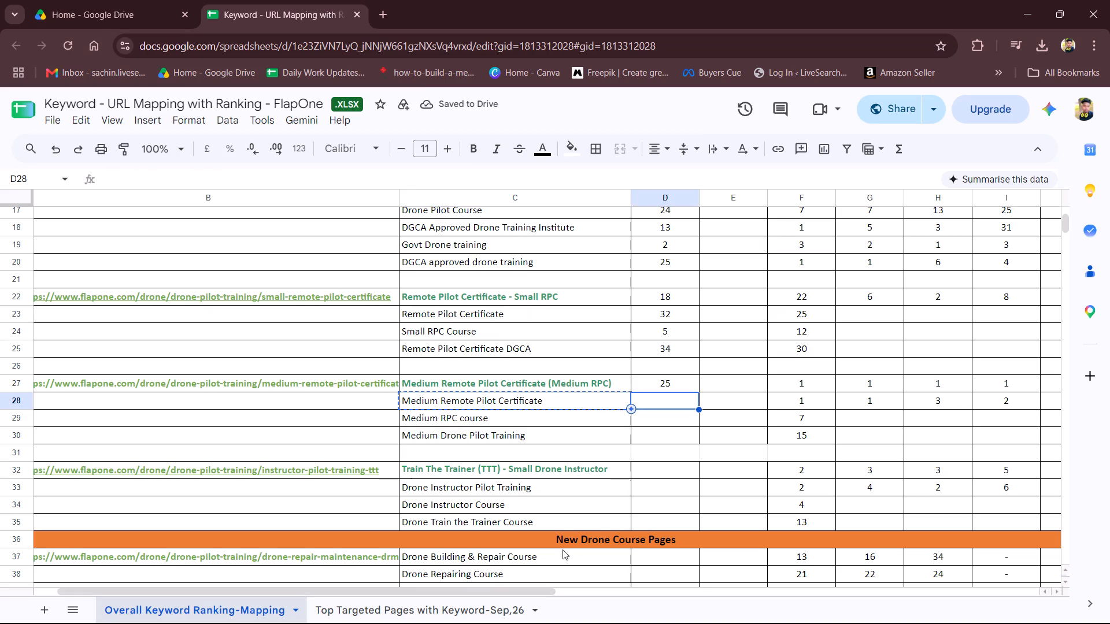
key(2)
key(Return)
Copy the keyword Medium RPC course from C29, search Google for it in the incognito window, and look for flapone in the results.
key(ctrl+c)
key(alt+Tab)
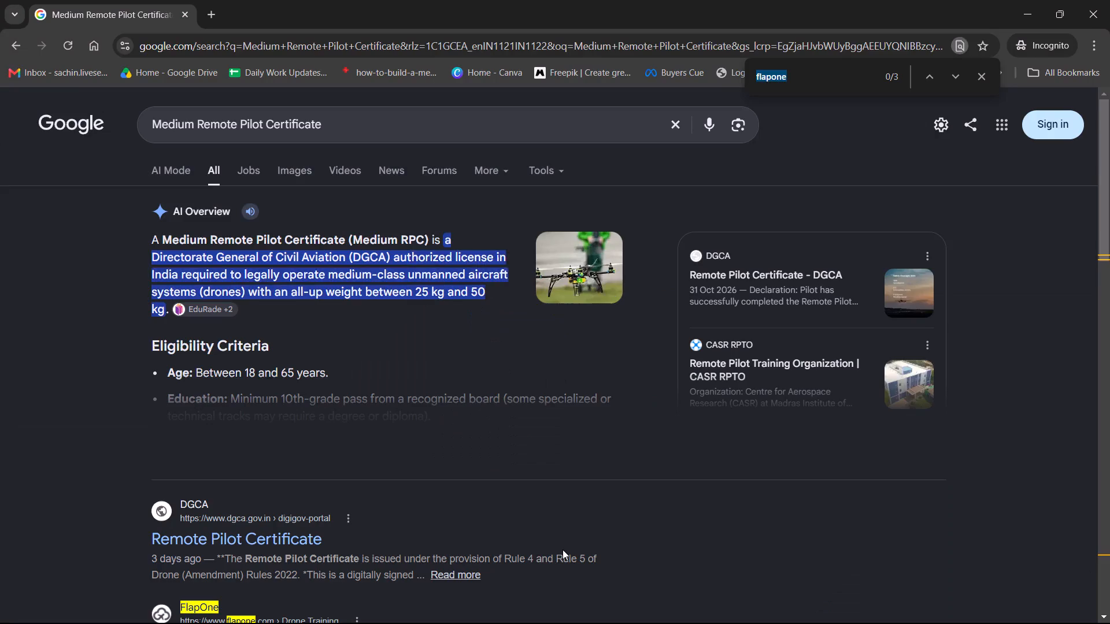
key(ctrl+e)
key(ctrl+v)
key(Return)
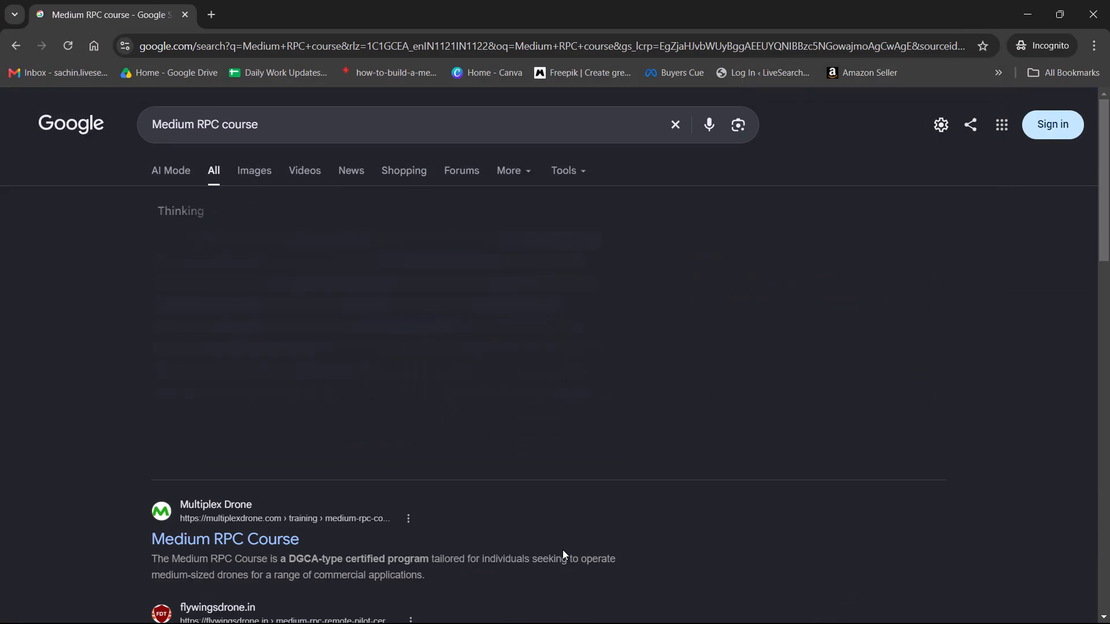
key(ctrl+f)
scroll(563, 549, down, 5)
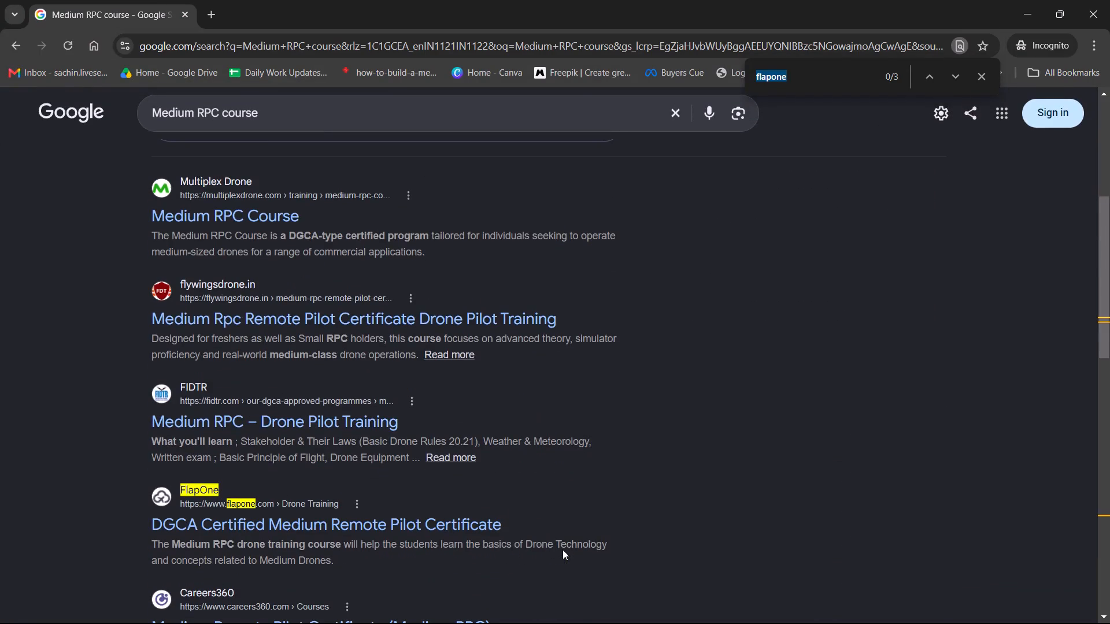
Return to the ranking sheet and enter 4 in the 3/11/2026 column for Medium RPC course.
key(alt+Tab)
key(Tab)
key(4)
key(Return)
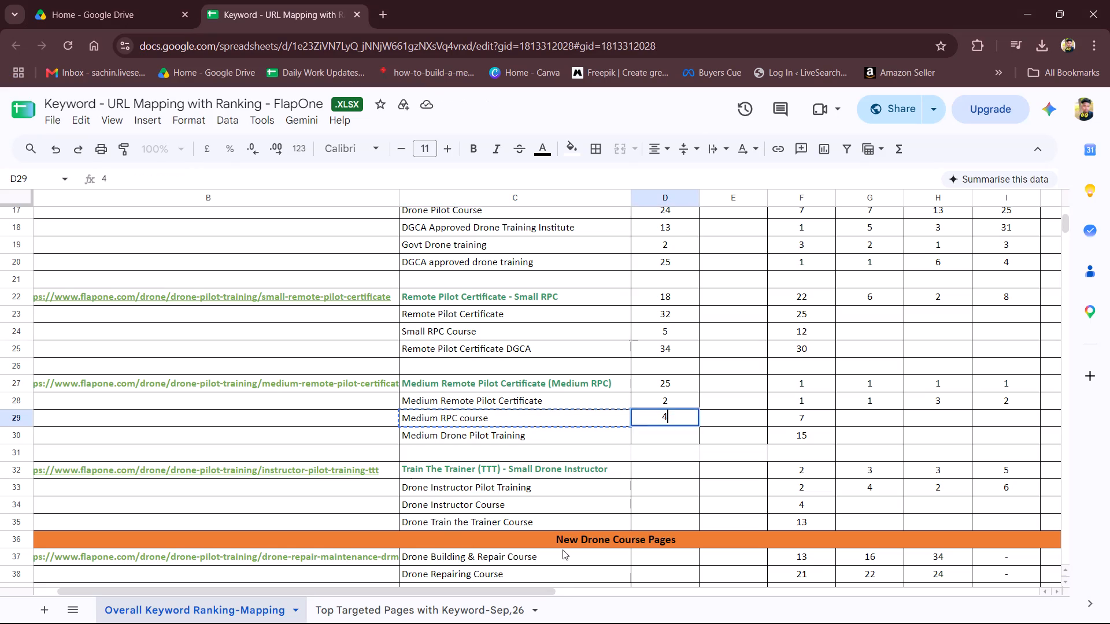
Copy the keyword Medium Drone Pilot Training from C30 and search Google for it in the incognito window.
key(ctrl+c)
key(alt+Tab)
key(ctrl+e)
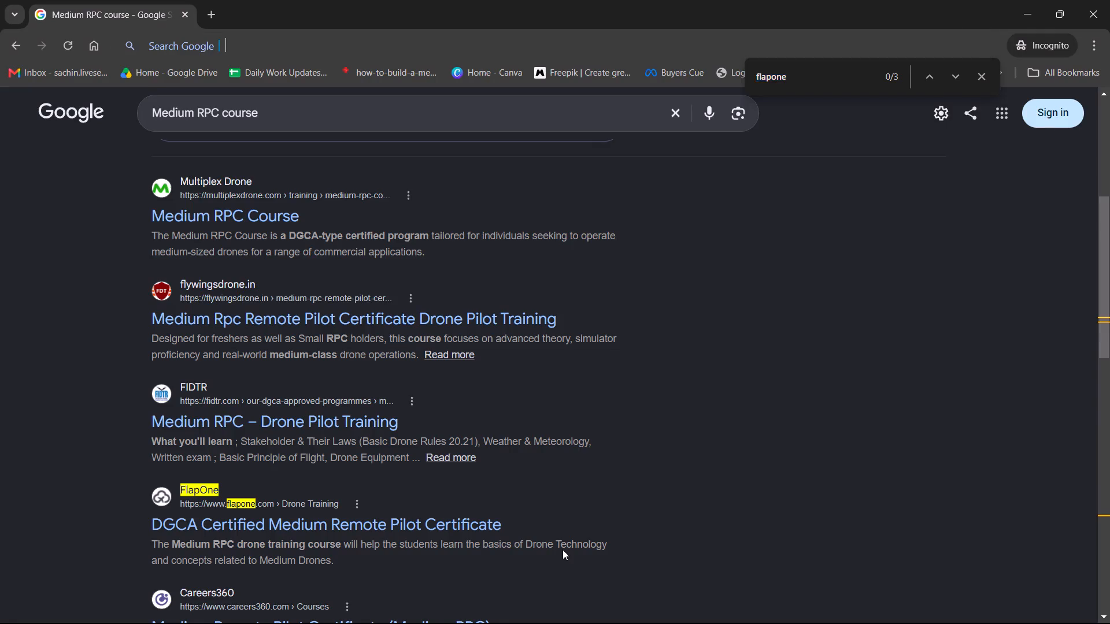
key(ctrl+v)
key(Return)
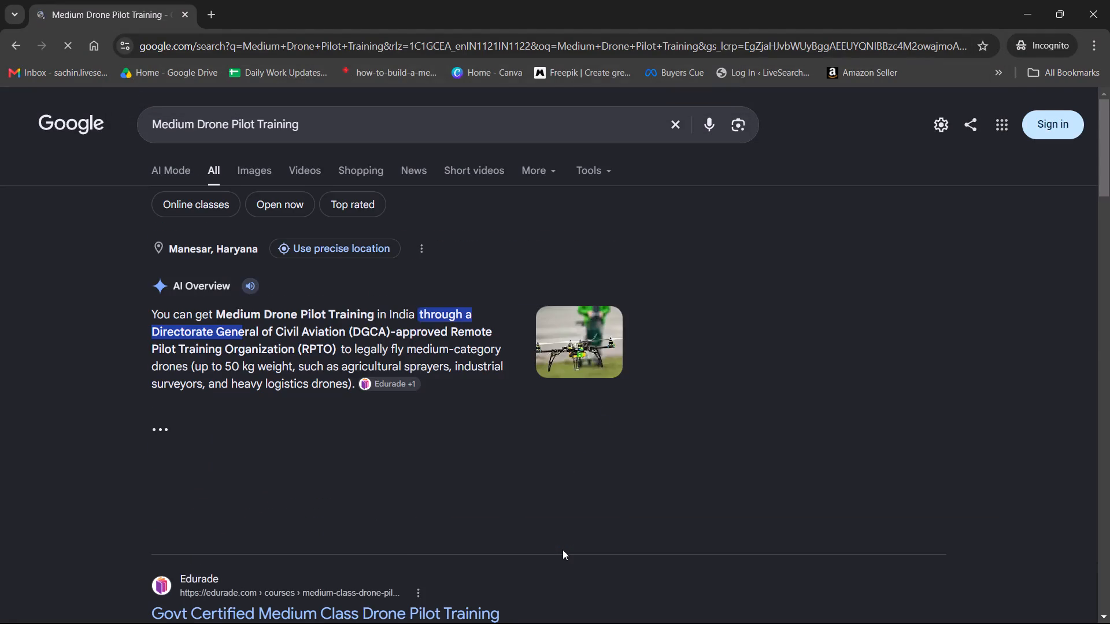
Look for the text flapone on the first three results pages for Medium Drone Pilot Training to determine FlapOne's organic position.
key(ctrl+f)
scroll(563, 549, down, 10)
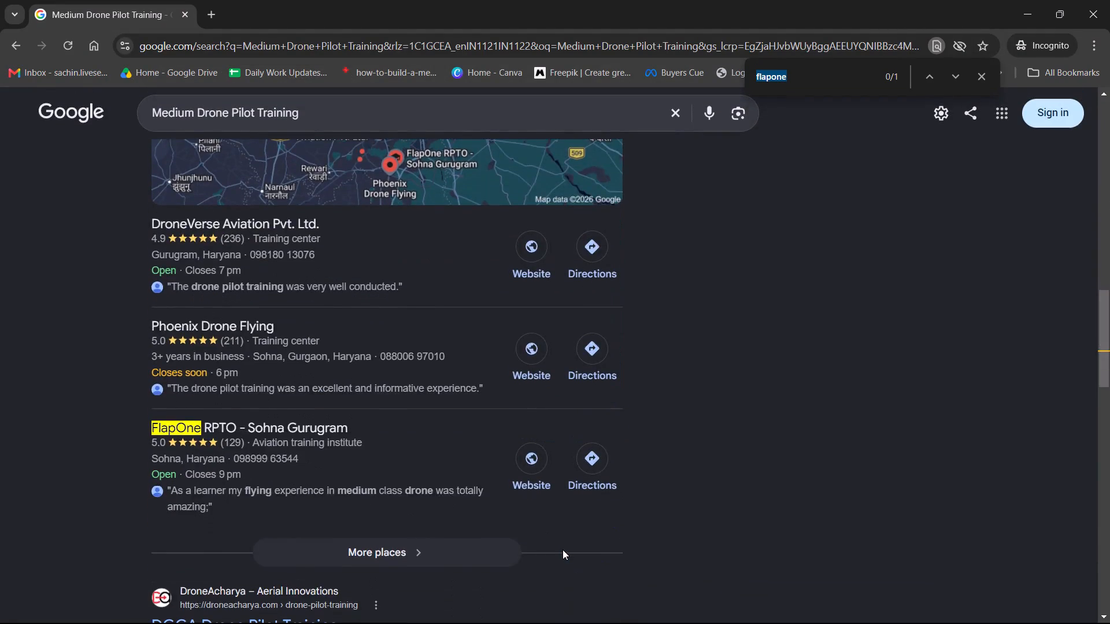
scroll(563, 549, down, 11)
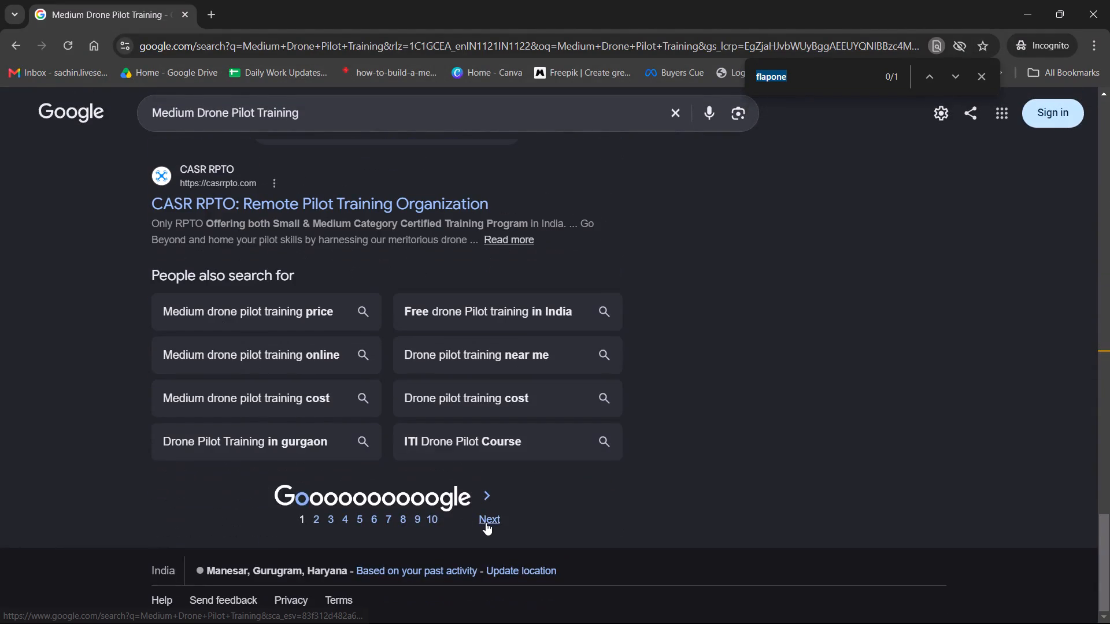
click(486, 522)
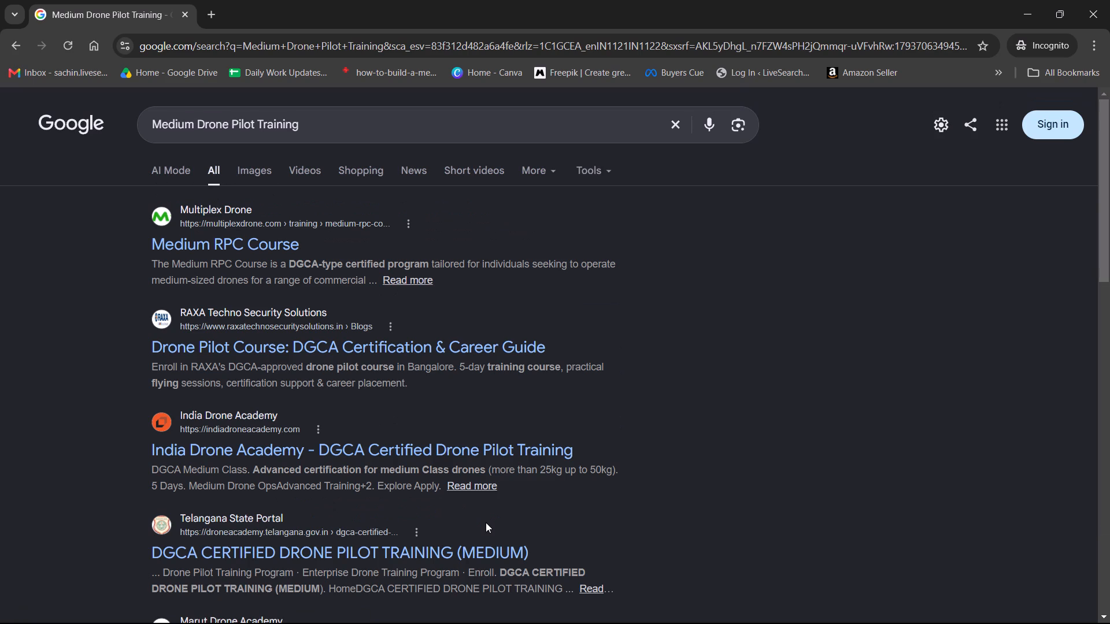
key(ctrl+f)
scroll(486, 522, down, 8)
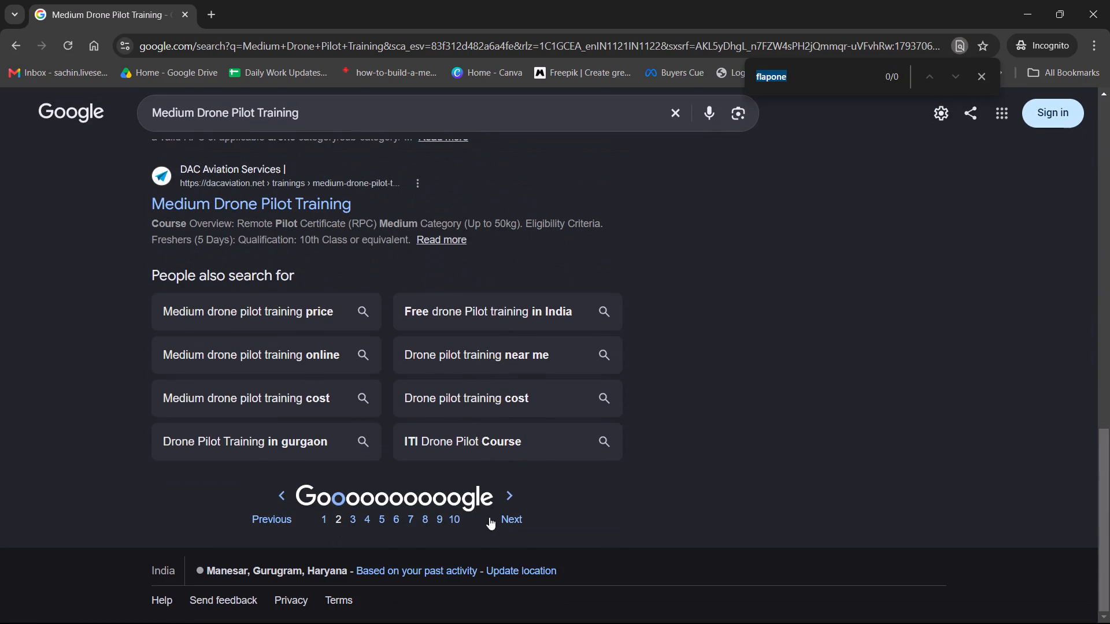
click(511, 523)
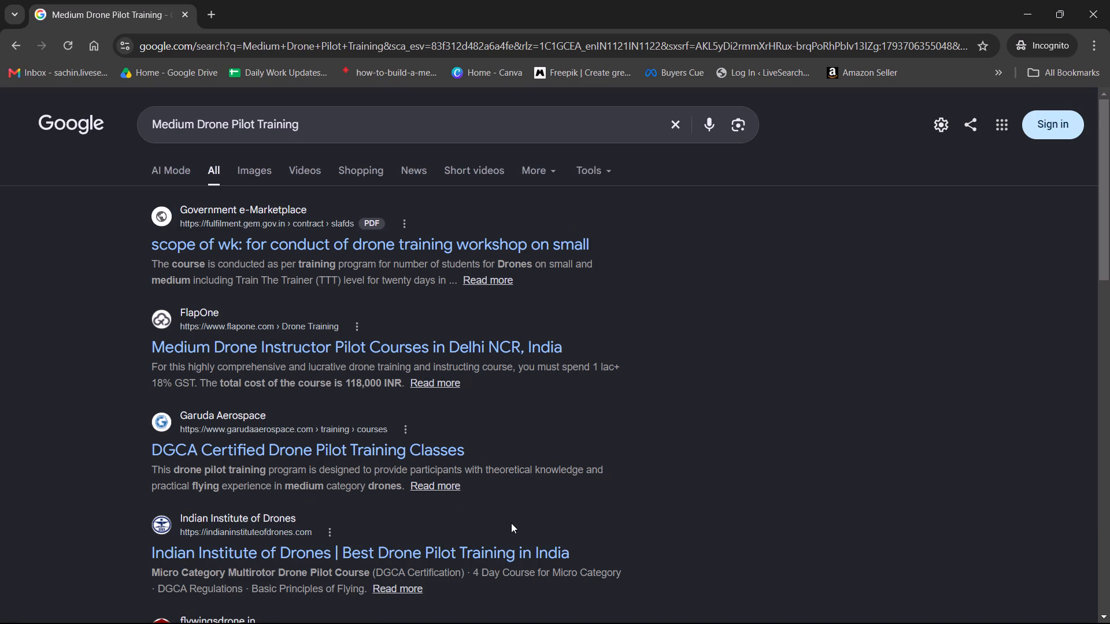
key(ctrl+f)
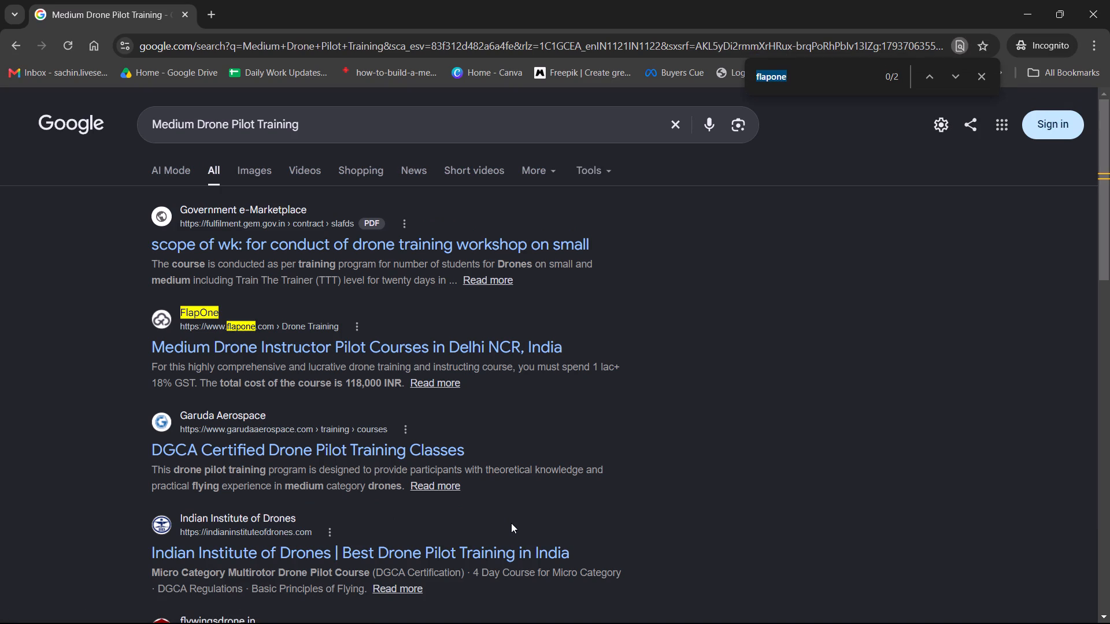
Return to the ranking sheet and enter 22 in the 3/11/2026 column for Medium Drone Pilot Training.
key(alt+Tab)
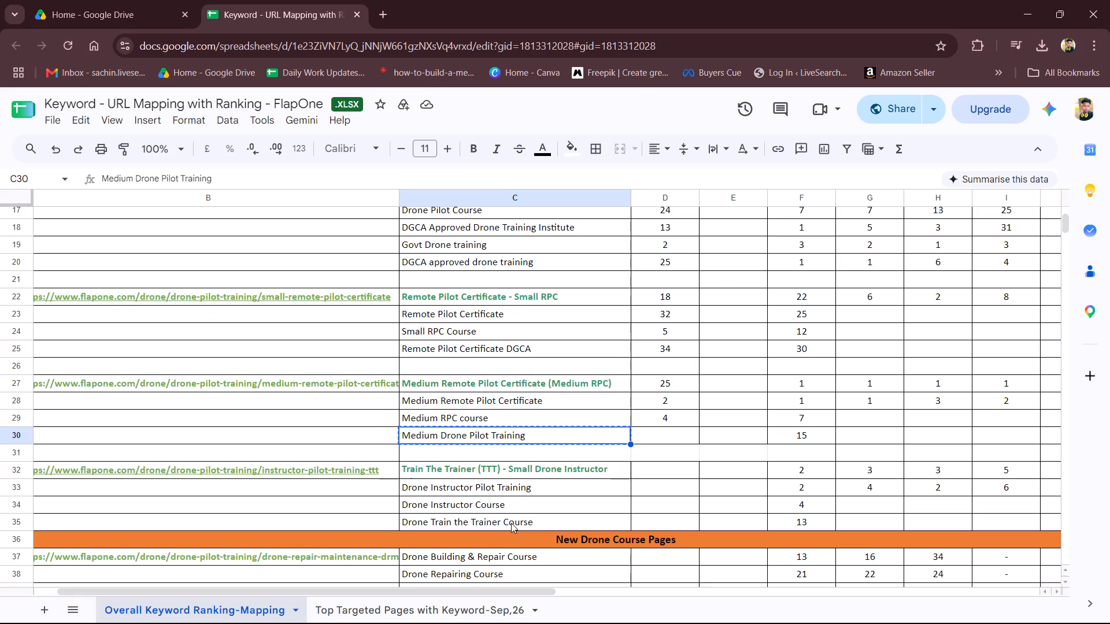
key(Tab)
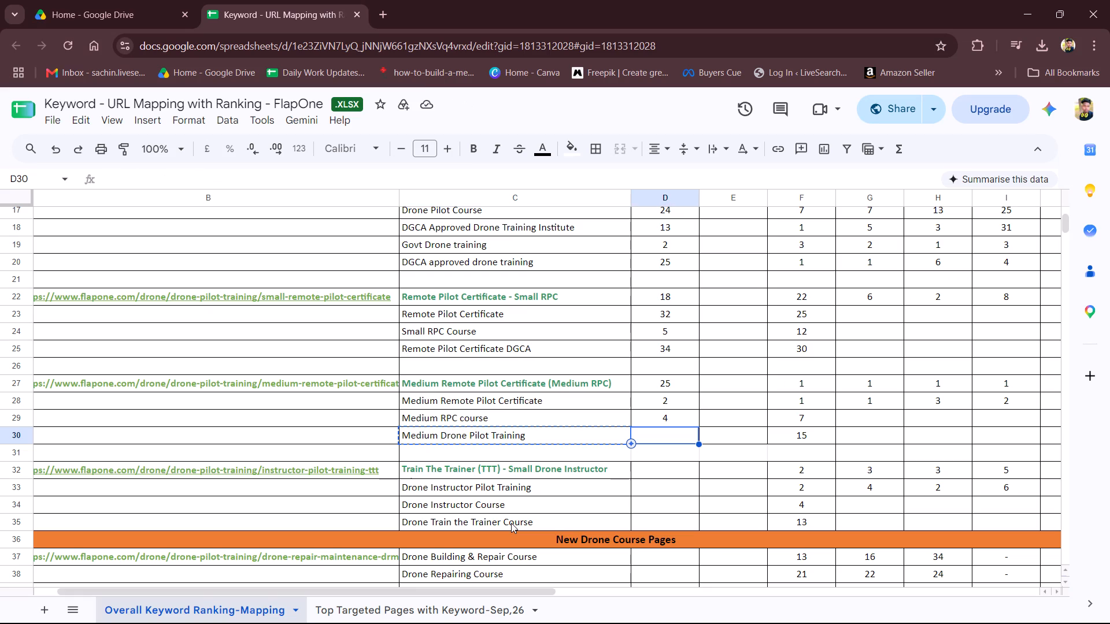
text(22)
key(Return)
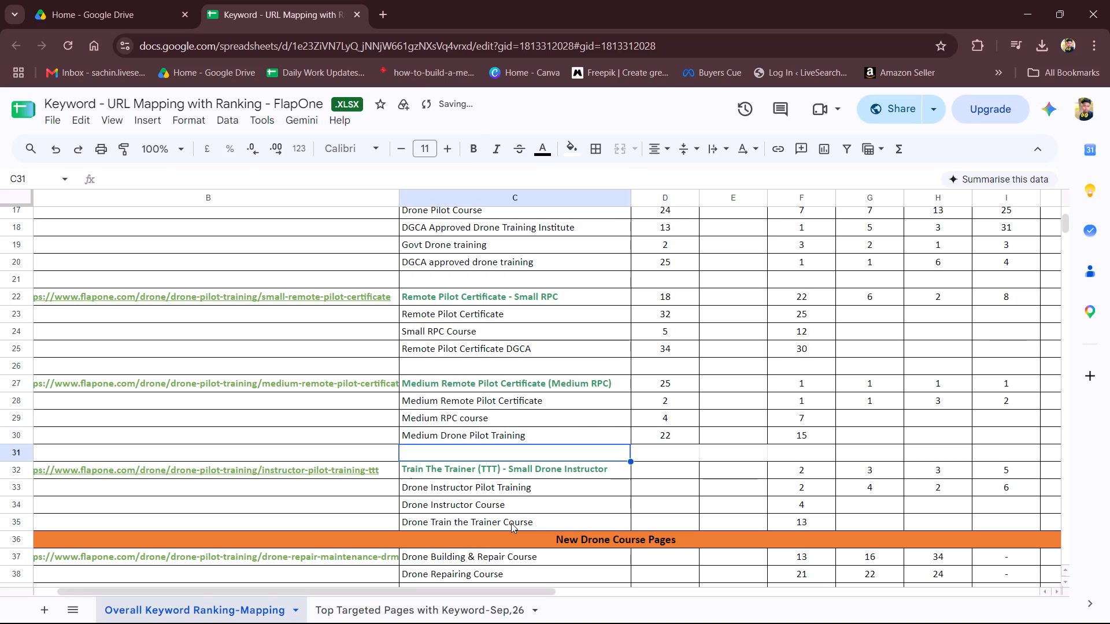
Copy the Train The Trainer (TTT) - Small Drone Instructor Pilot Training keyword from C32, search Google for it incognito, and look for flapone.
key(Return)
key(Return)
key(ctrl+c)
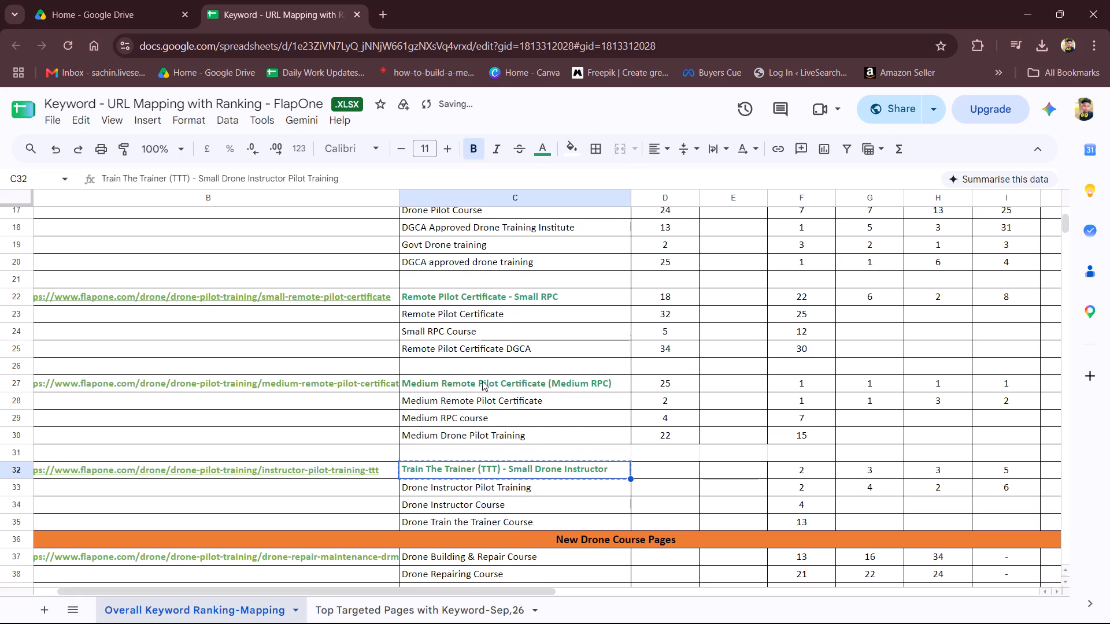
key(alt+Tab)
key(ctrl+e)
key(ctrl+v)
key(Return)
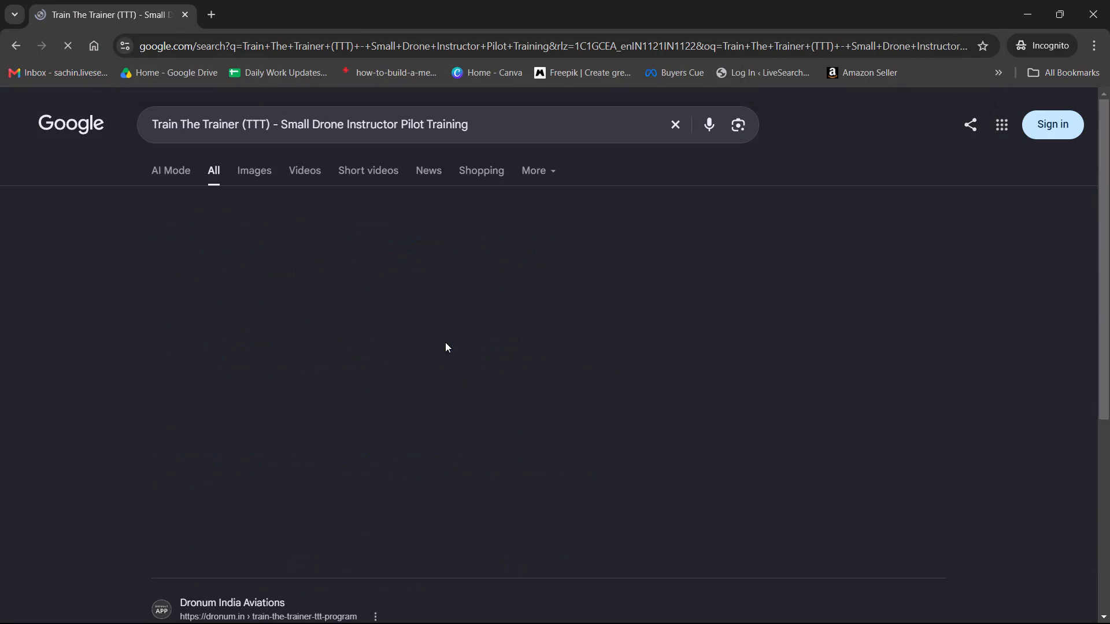
key(ctrl+f)
scroll(325, 343, down, 18)
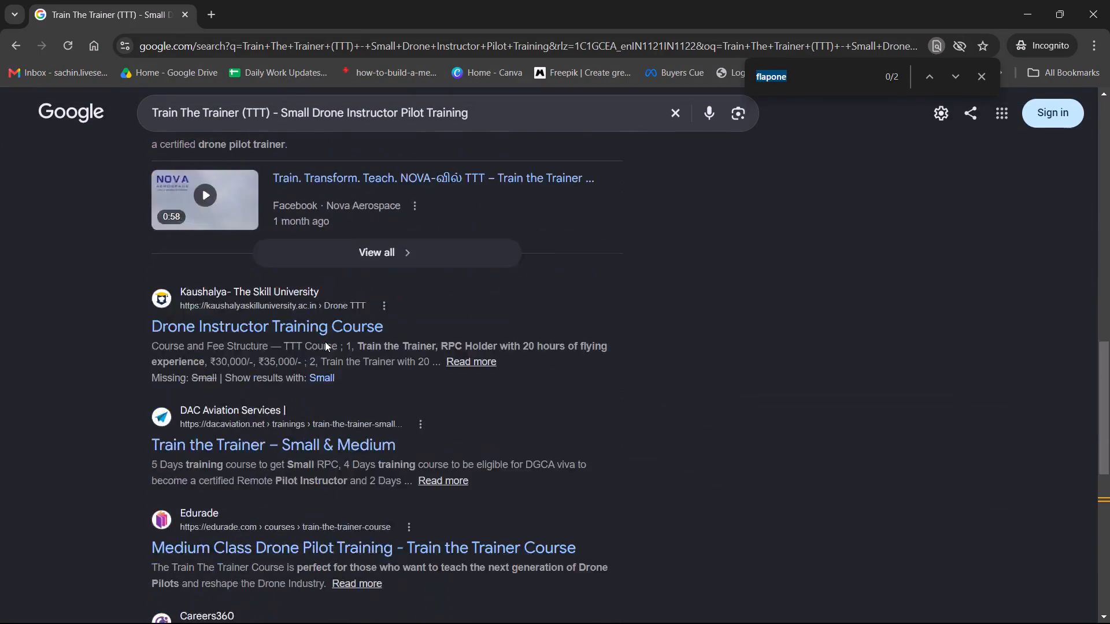
Return to the ranking sheet and enter 8 in the 3/11/2026 column for Train The Trainer (TTT) - Small Drone Instructor Pilot Training.
key(alt+Tab)
key(Tab)
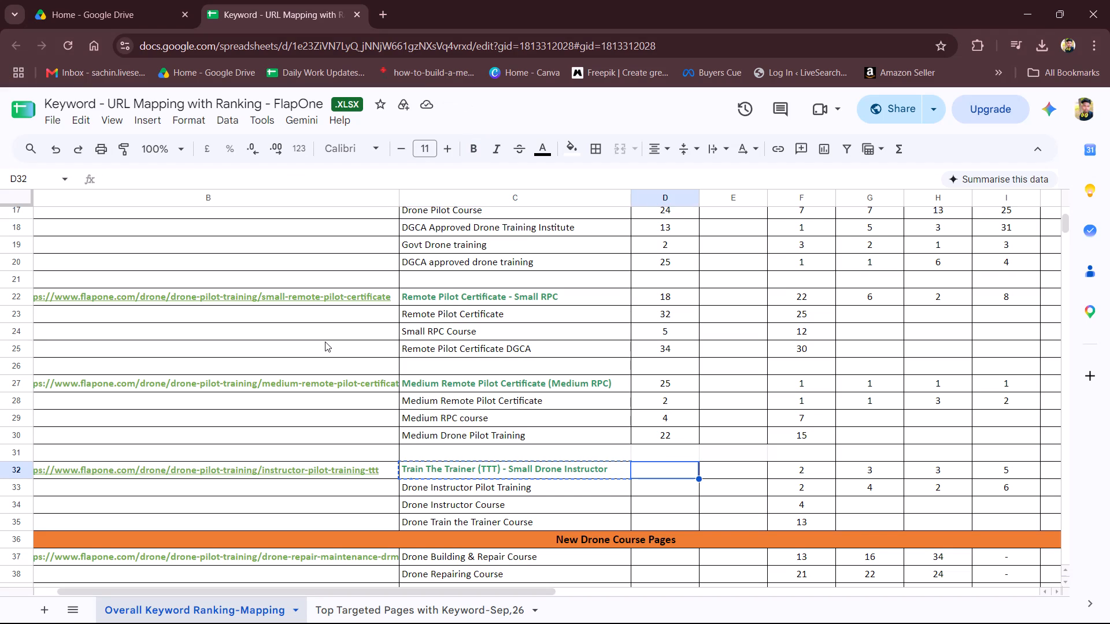
key(8)
key(Return)
Copy the keyword Drone Instructor Pilot Training from C33 and search Google for it in the incognito window.
key(ctrl+c)
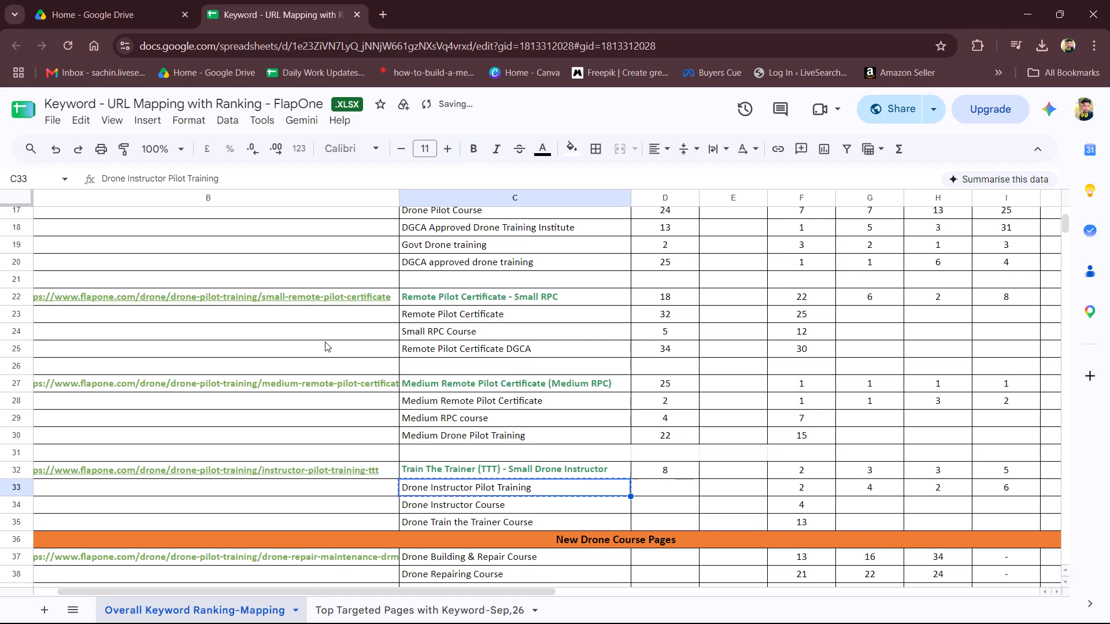
key(alt+Tab)
key(ctrl+e)
key(ctrl+v)
key(Return)
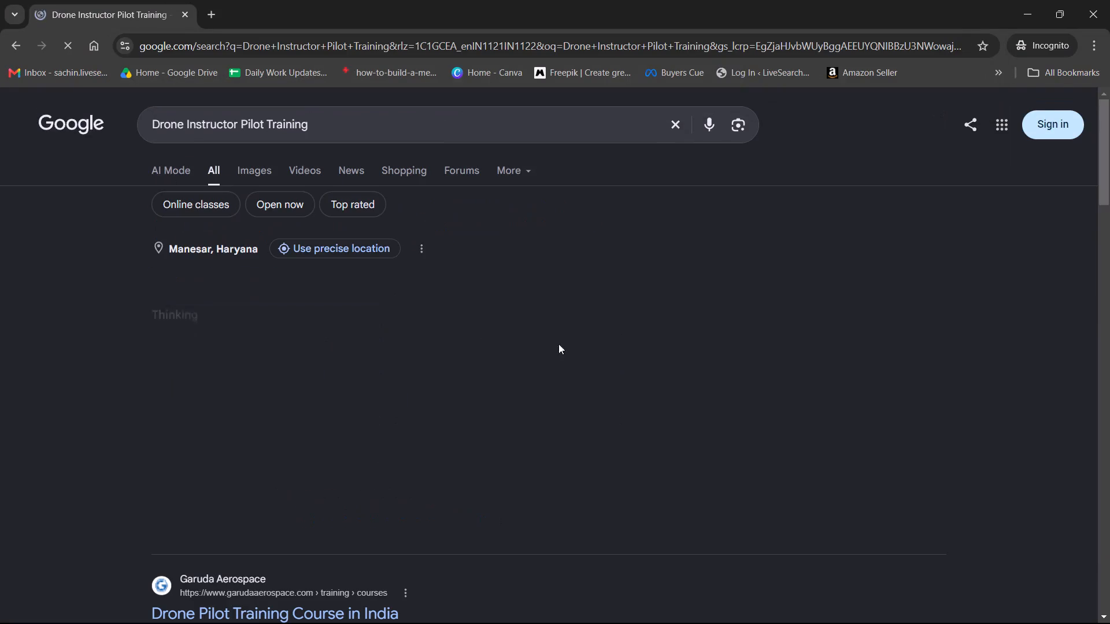
Look for the text flapone on the first three results pages for Drone Instructor Pilot Training to determine FlapOne's organic position.
key(ctrl+f)
scroll(536, 393, down, 7)
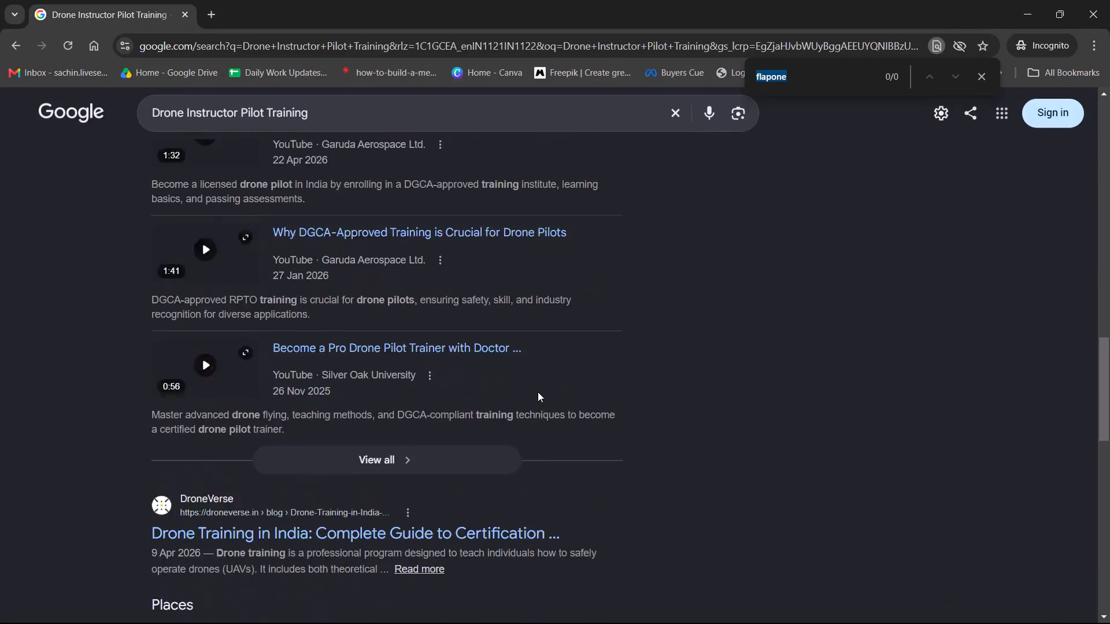
scroll(538, 392, down, 3)
scroll(339, 77, down, 6)
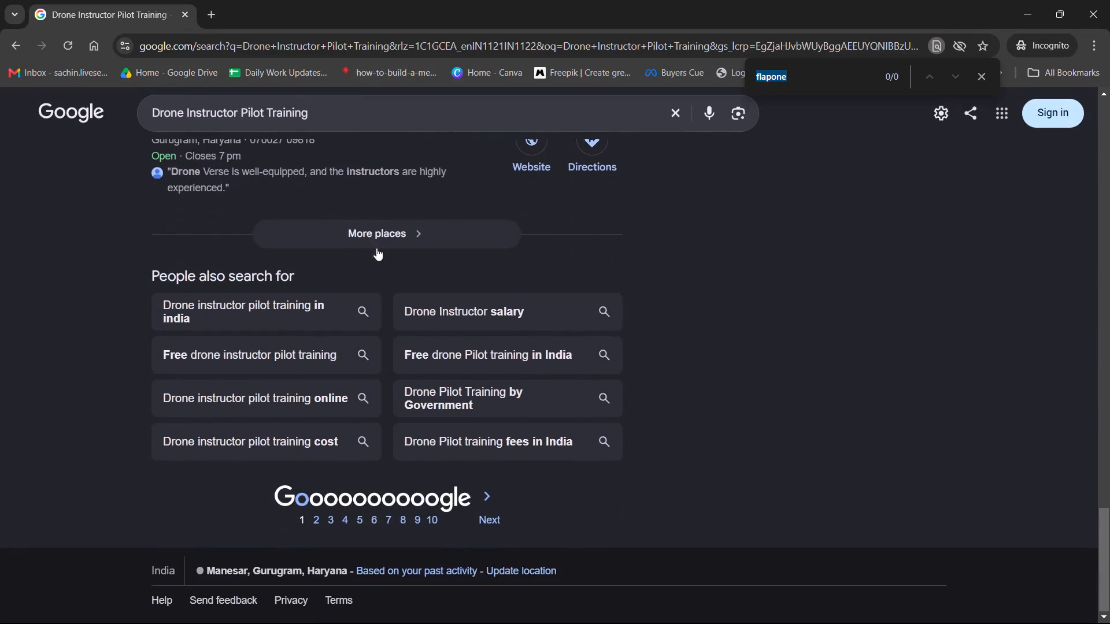
click(488, 519)
key(ctrl+f)
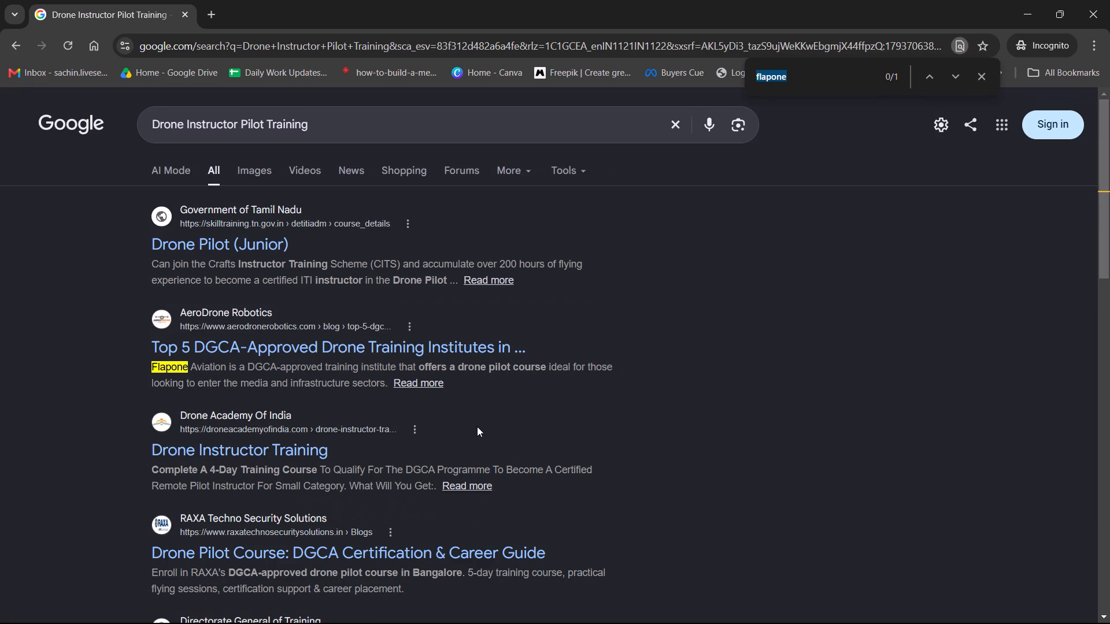
scroll(420, 413, down, 3)
scroll(415, 421, up, 2)
scroll(415, 421, down, 10)
scroll(423, 402, up, 1)
scroll(423, 408, down, 6)
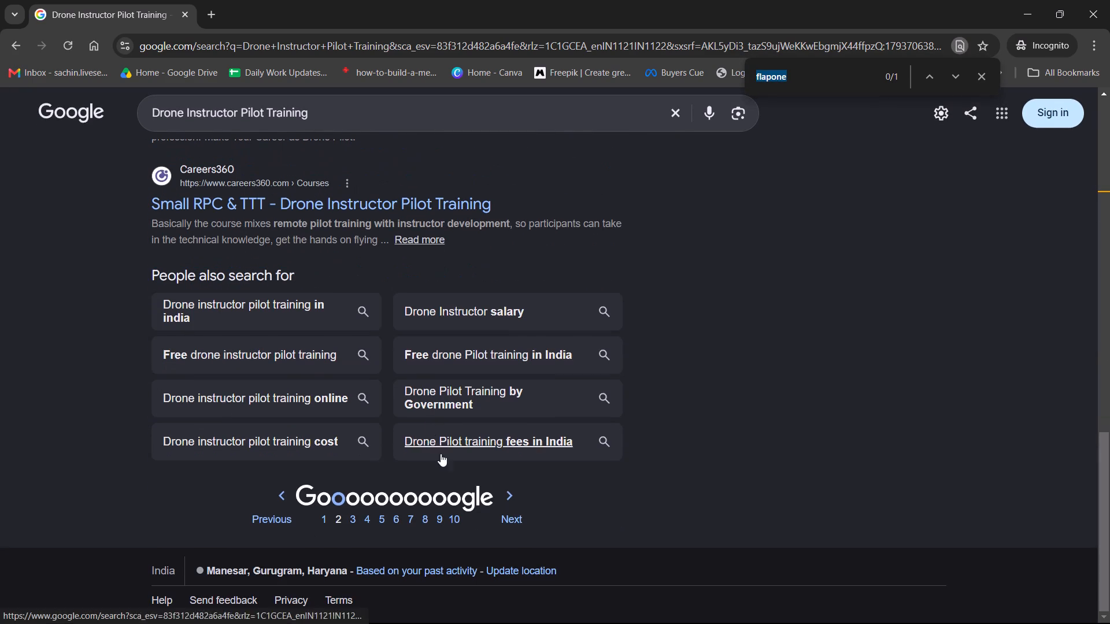
click(509, 517)
key(ctrl+f)
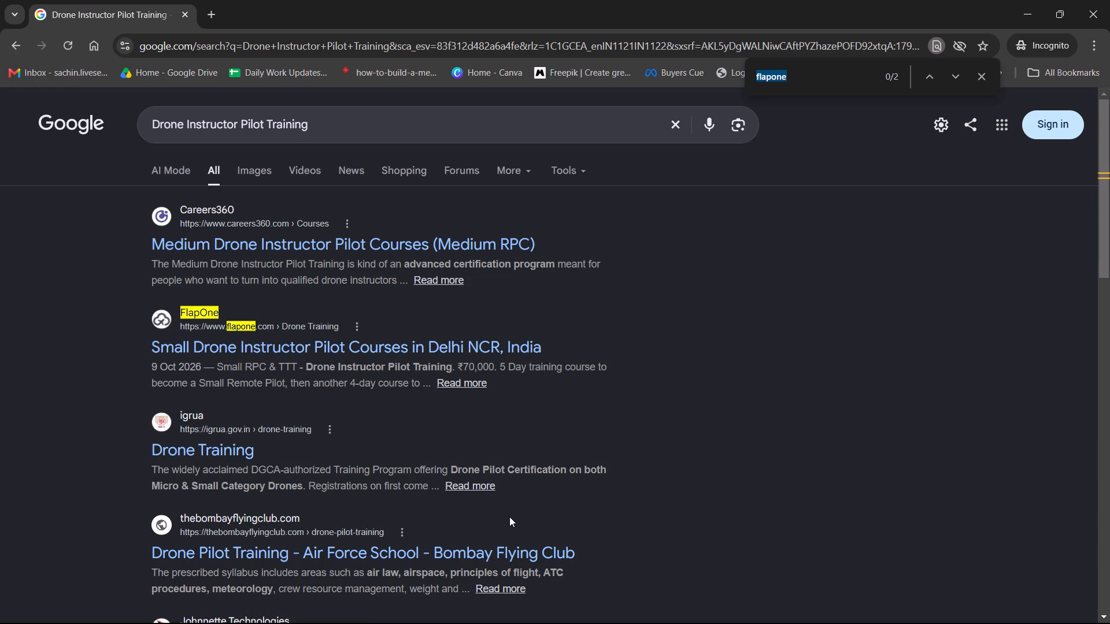
Return to the ranking sheet and enter 22 in the 3/11/2026 column for Drone Instructor Pilot Training.
key(alt+Tab)
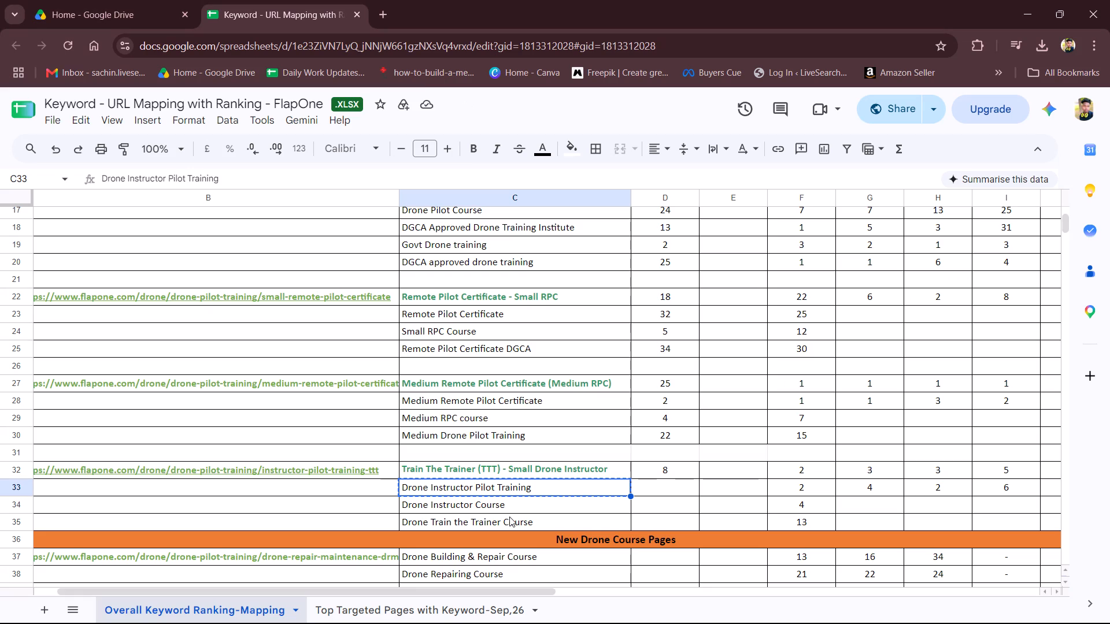
key(Tab)
text(22)
key(Return)
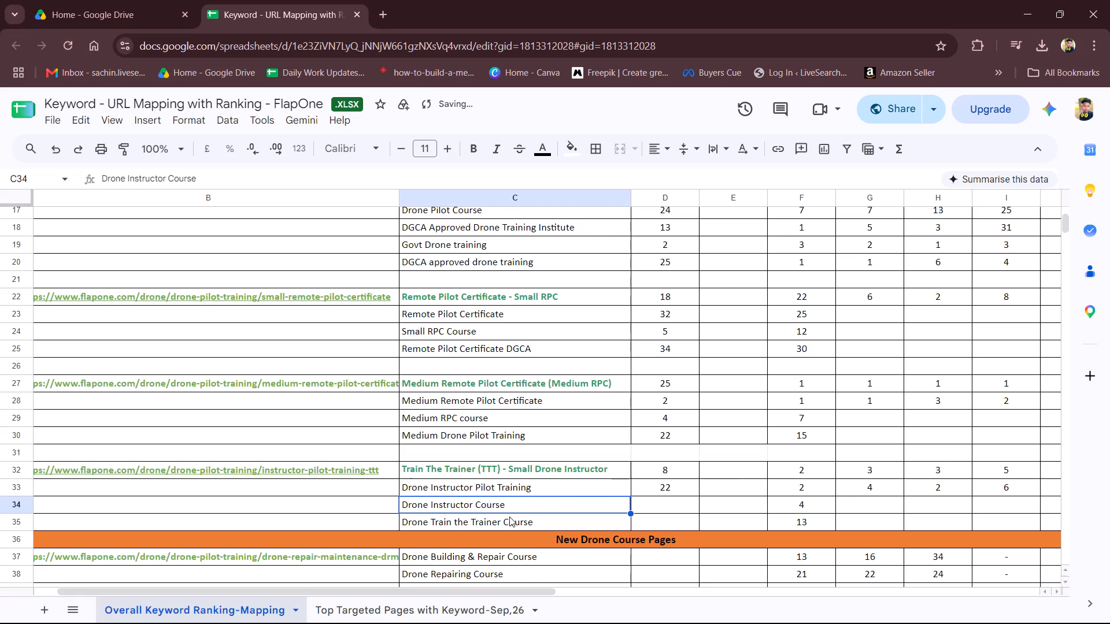
Copy the keyword Drone Instructor Course from C34, search Google for it in the incognito window, and look for flapone in the results.
key(ctrl+c)
key(alt+Tab)
key(ctrl+e)
key(ctrl+v)
key(Return)
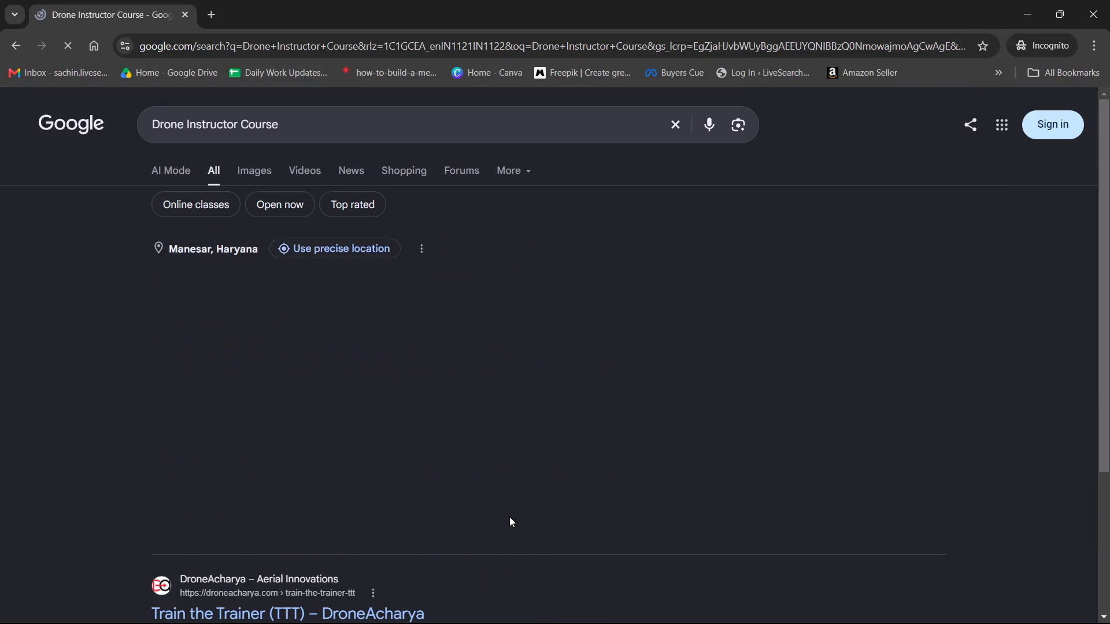
key(ctrl+f)
scroll(509, 517, down, 10)
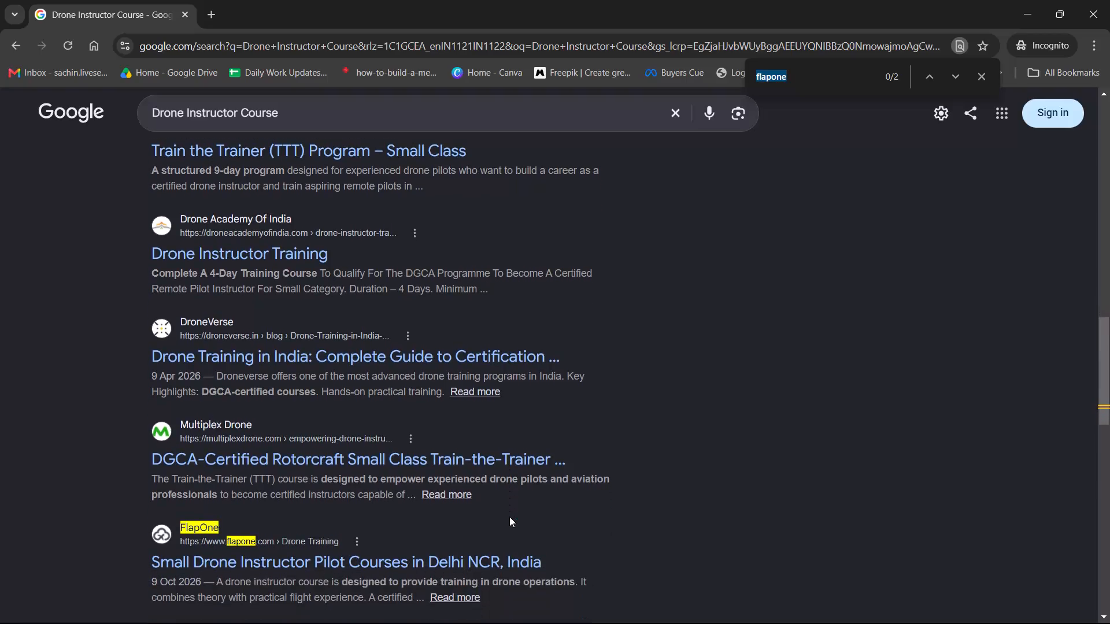
Return to the ranking sheet and enter 8 in the 3/11/2026 column for Drone Instructor Course.
scroll(509, 517, down, 2)
key(alt+Tab)
key(Tab)
key(8)
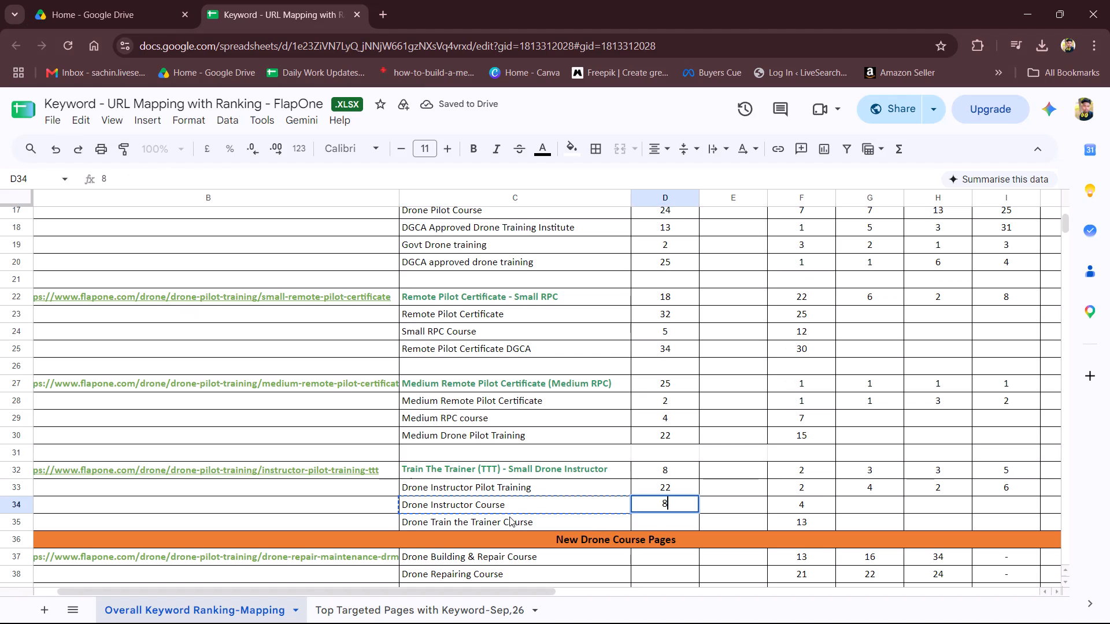
key(Return)
Copy the keyword Drone Train the Trainer Course from C35, search Google for it in the incognito window, and look for flapone on the first two results pages.
key(ctrl+c)
key(alt+Tab)
key(ctrl+e)
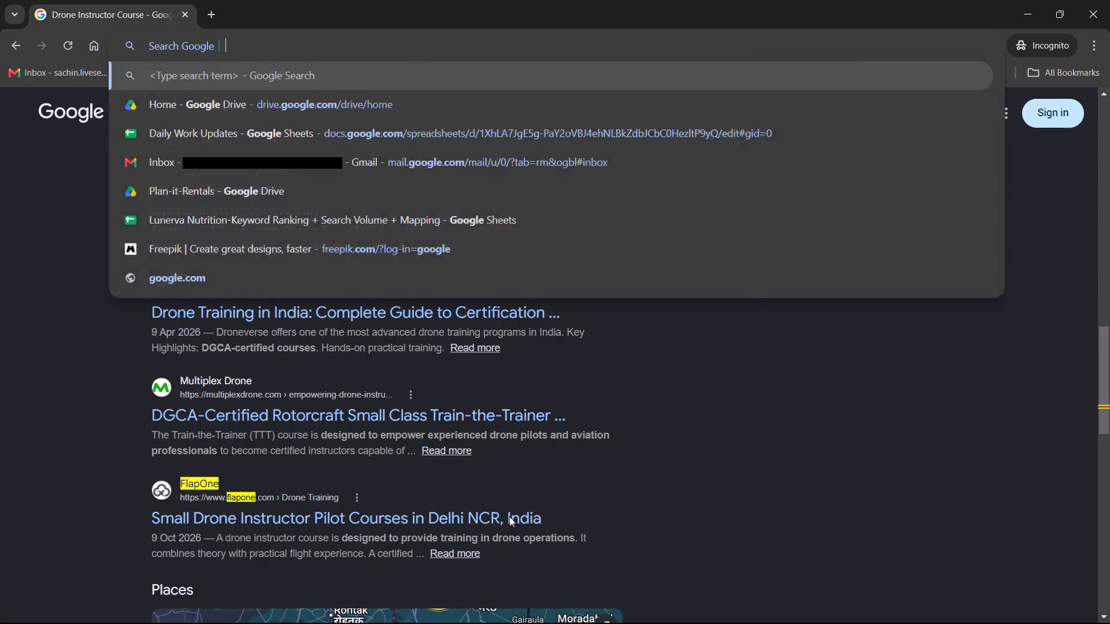
key(ctrl+v)
key(Return)
key(ctrl+f)
scroll(509, 517, down, 11)
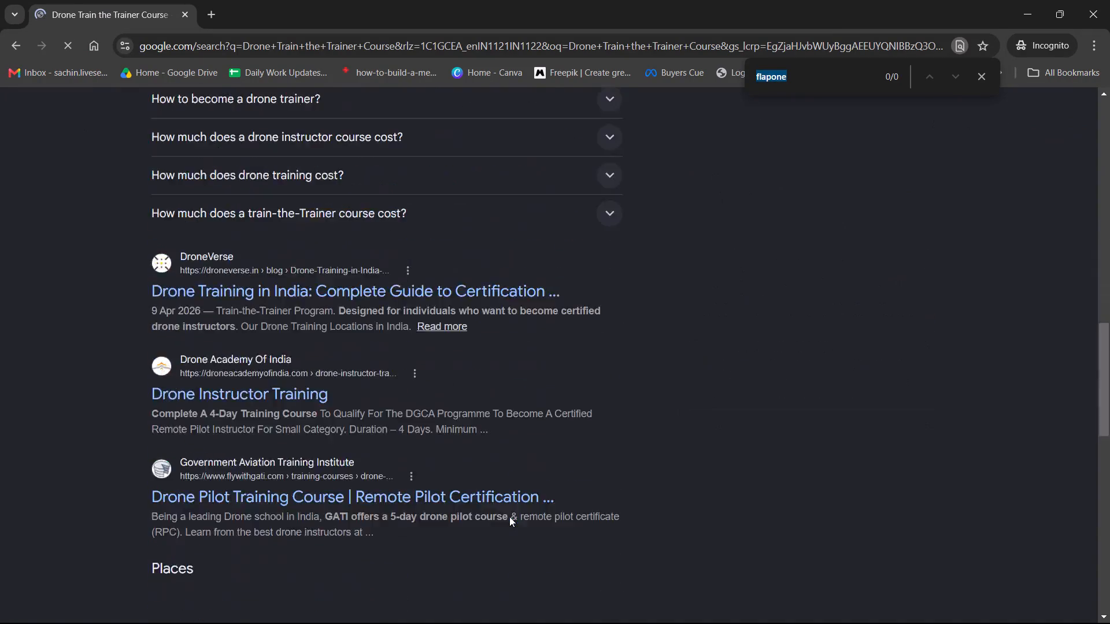
scroll(509, 517, down, 1)
click(489, 522)
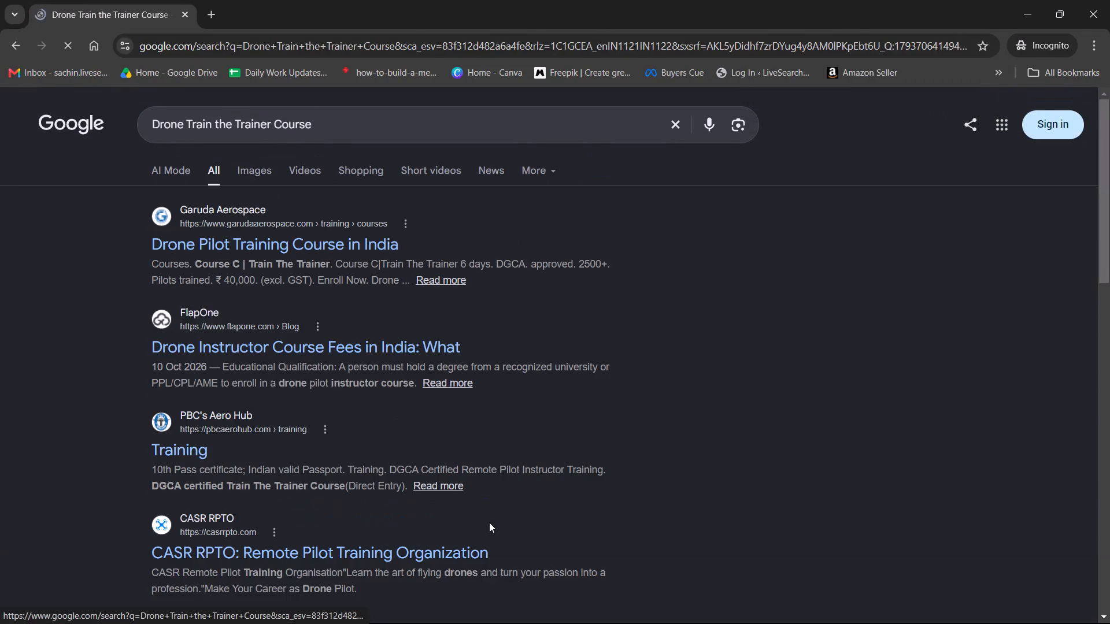
key(ctrl+f)
scroll(489, 522, down, 1)
Return to the ranking sheet and enter 12 in the 3/11/2026 column for Drone Train the Trainer Course.
key(alt+Tab)
key(Tab)
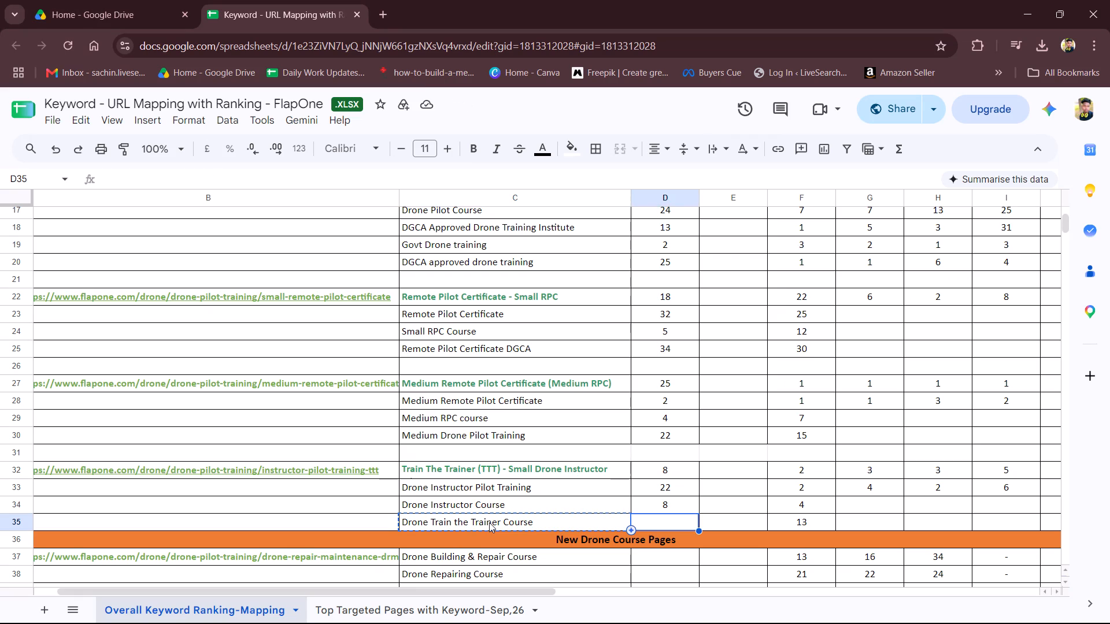
text(12)
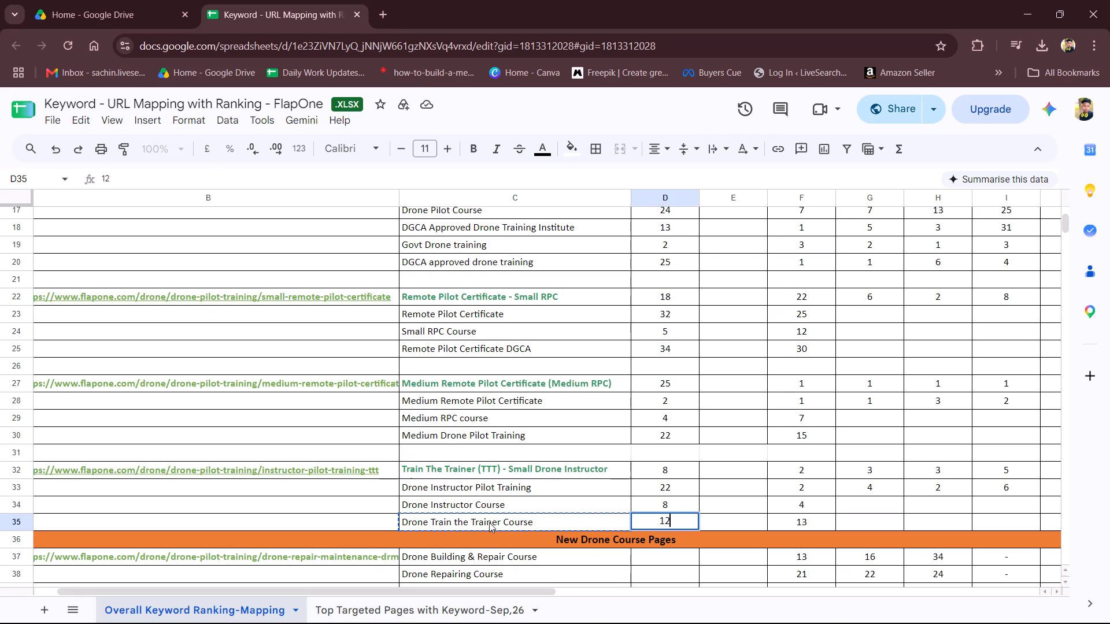
scroll(489, 522, down, 1)
click(487, 482)
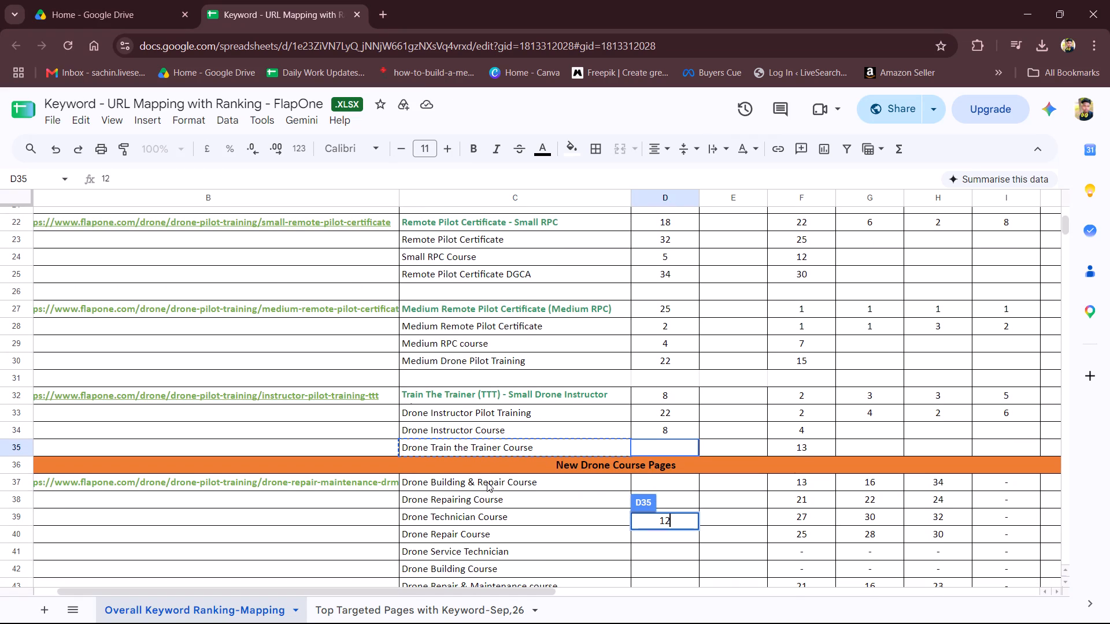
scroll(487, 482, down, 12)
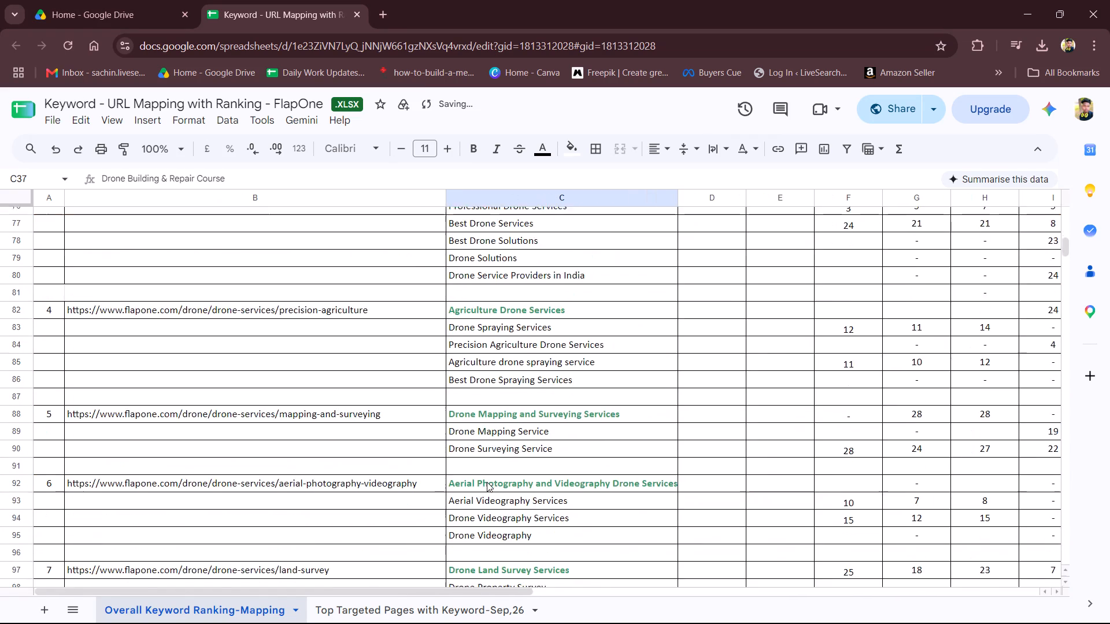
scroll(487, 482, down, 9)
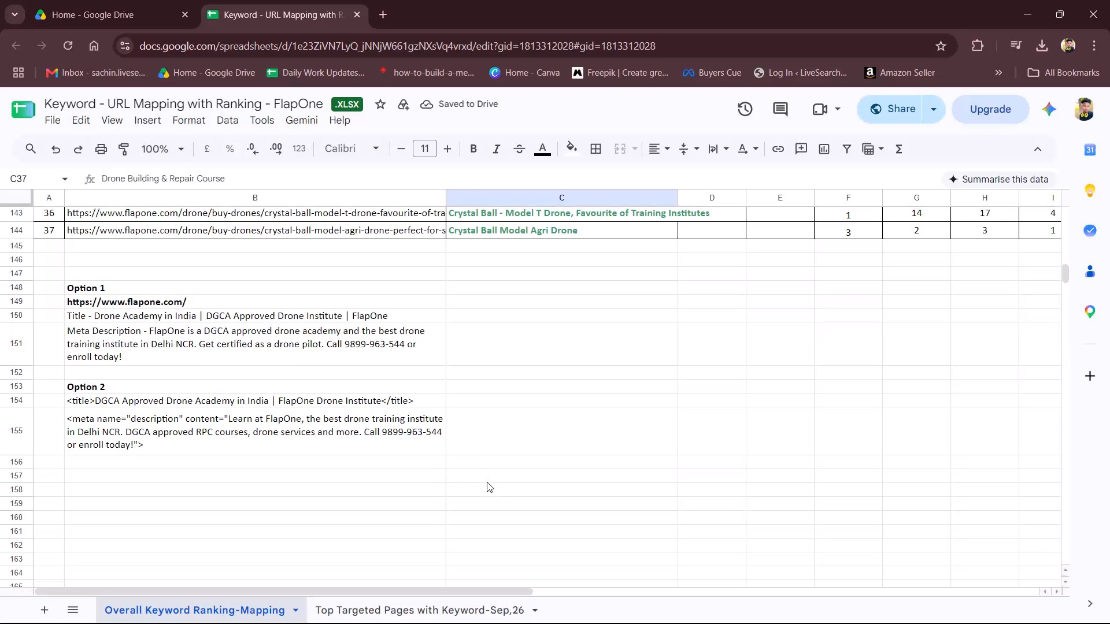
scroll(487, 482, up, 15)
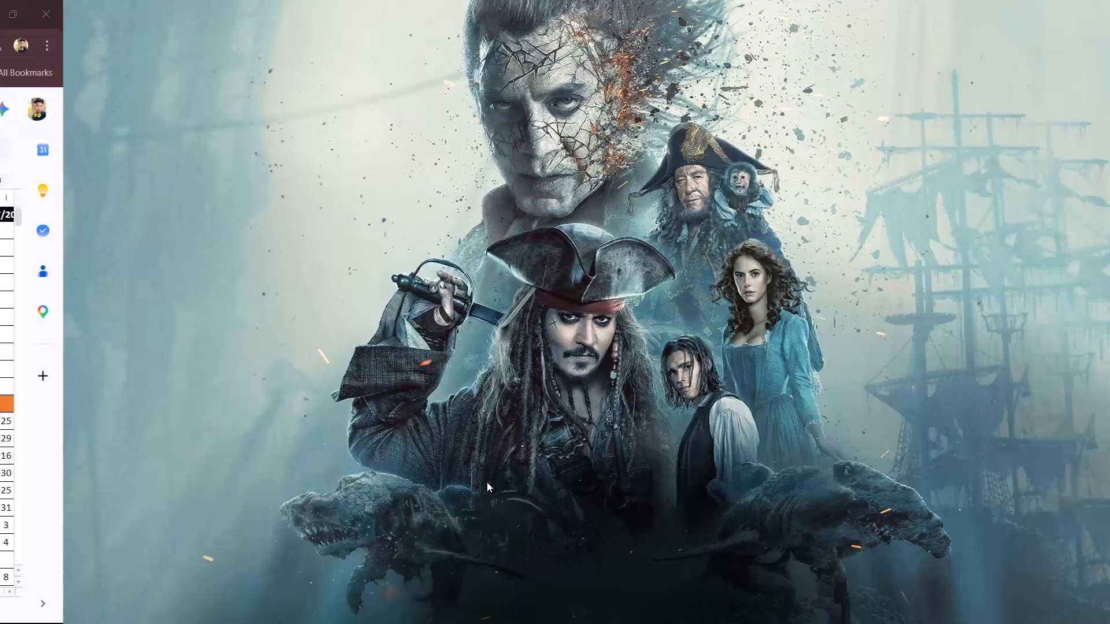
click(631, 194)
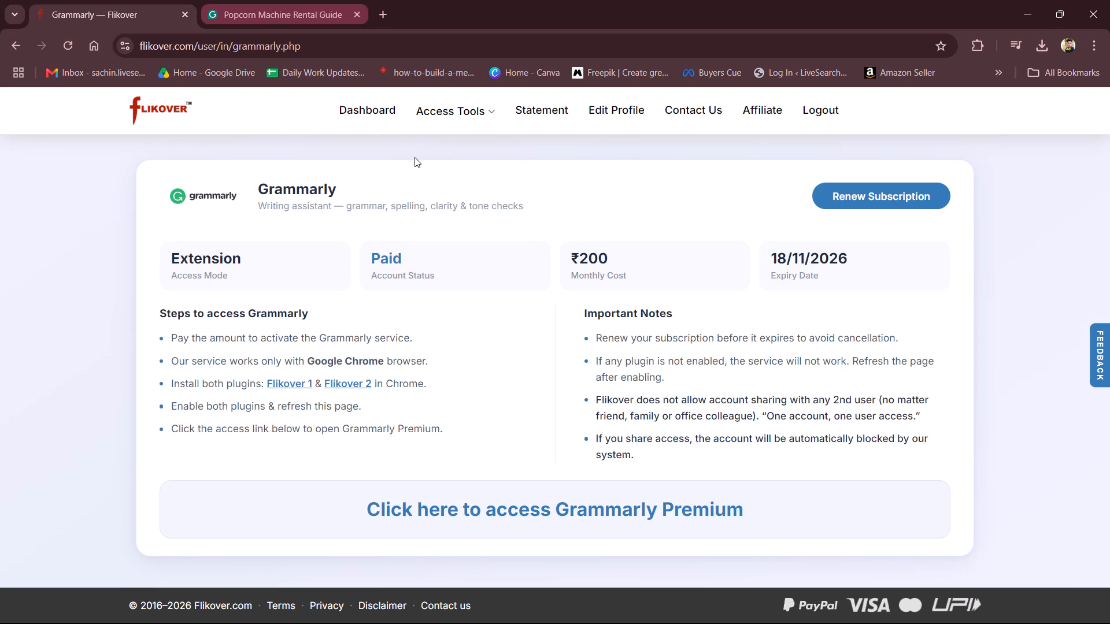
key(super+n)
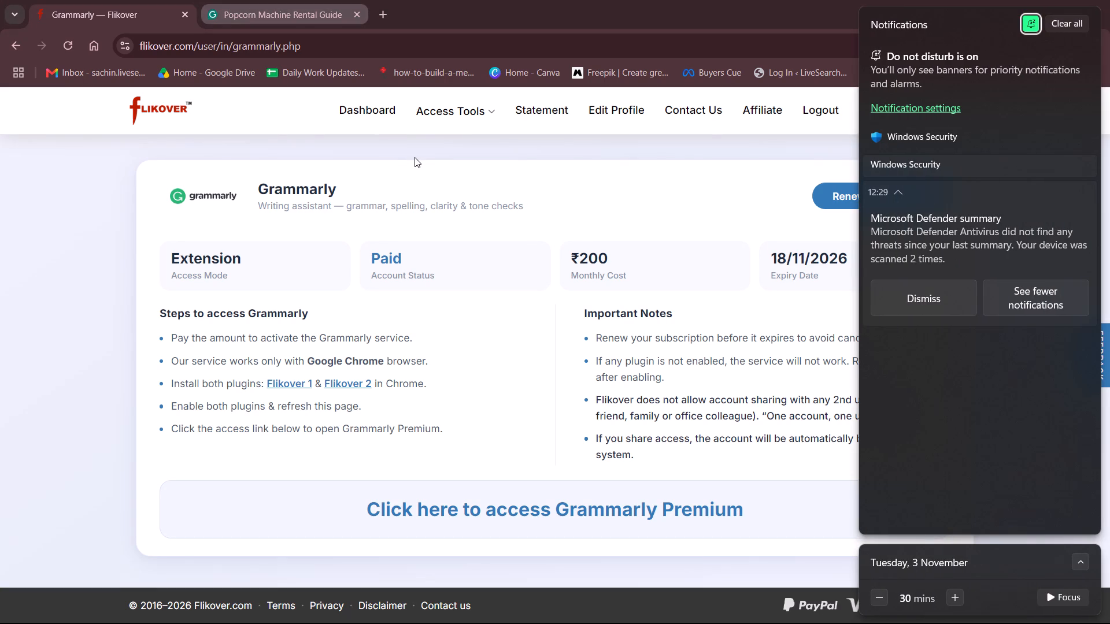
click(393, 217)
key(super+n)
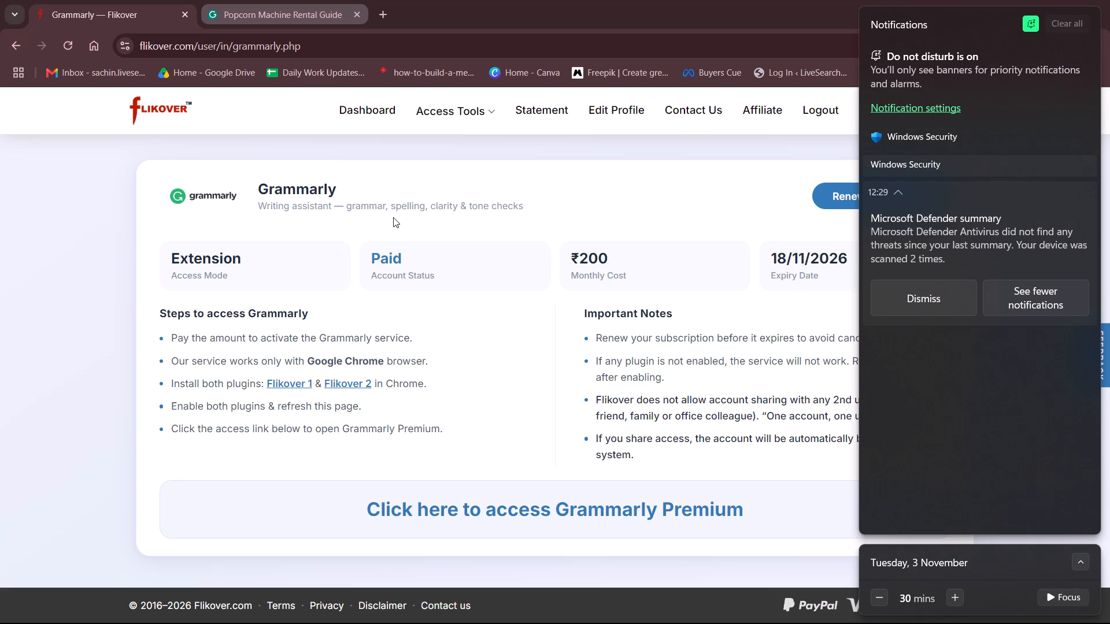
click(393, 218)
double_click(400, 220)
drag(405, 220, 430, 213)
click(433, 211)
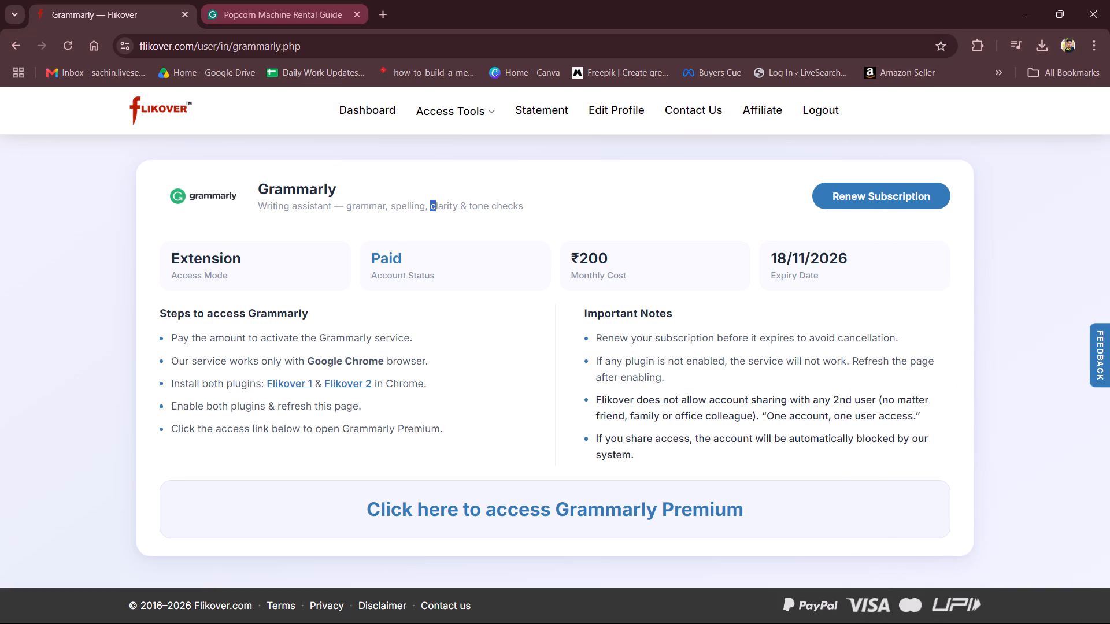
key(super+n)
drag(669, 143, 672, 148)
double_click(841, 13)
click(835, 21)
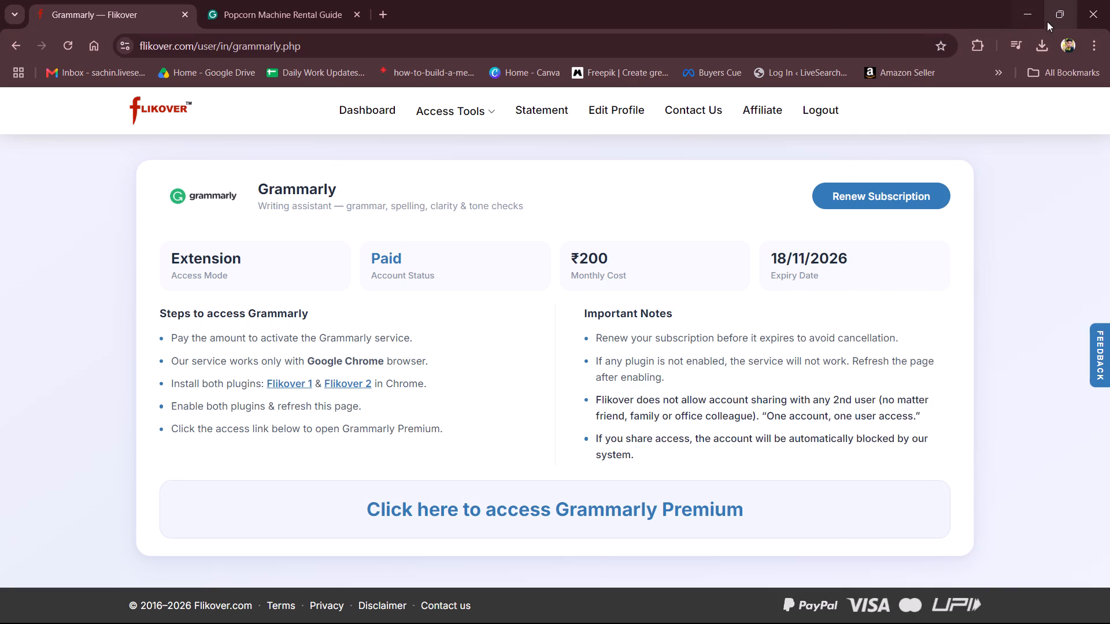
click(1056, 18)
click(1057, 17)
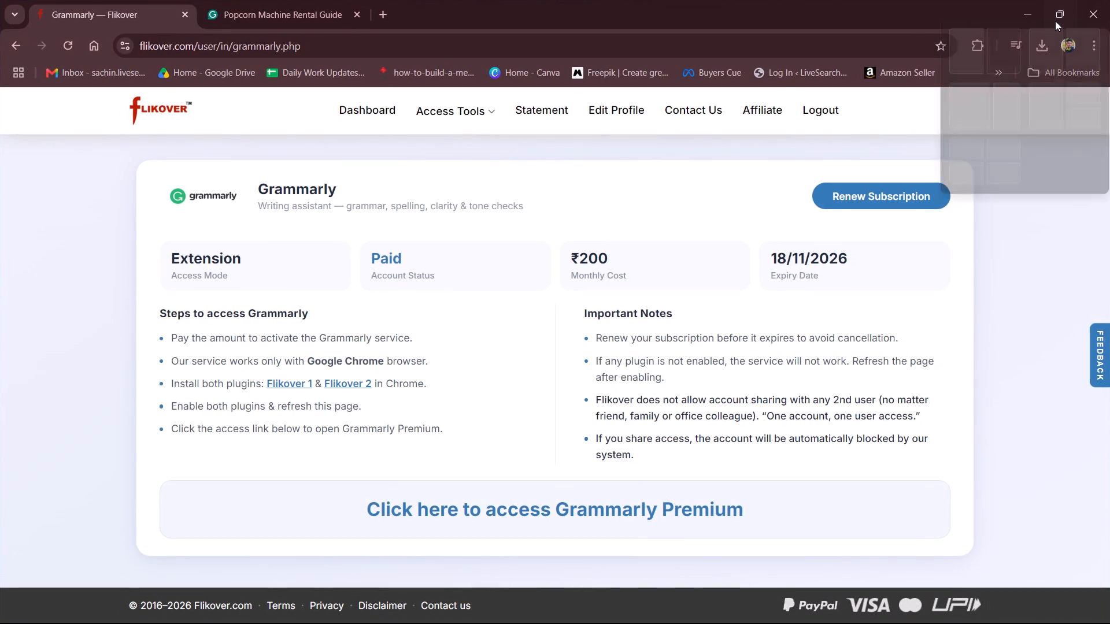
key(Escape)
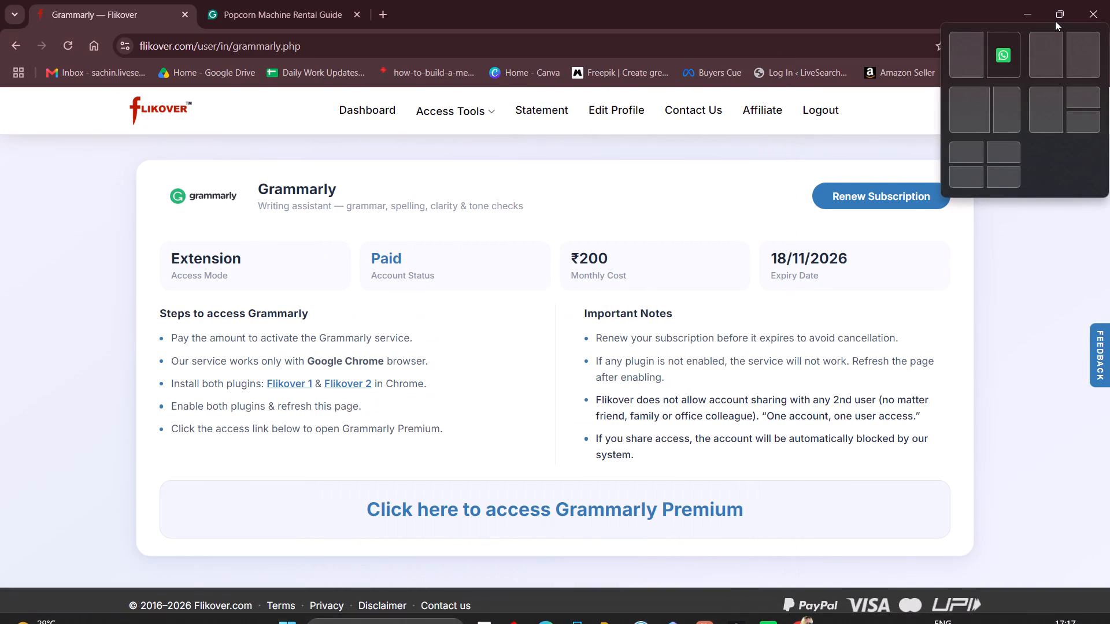
Open Google Drive in a new browser window.
key(ctrl+n)
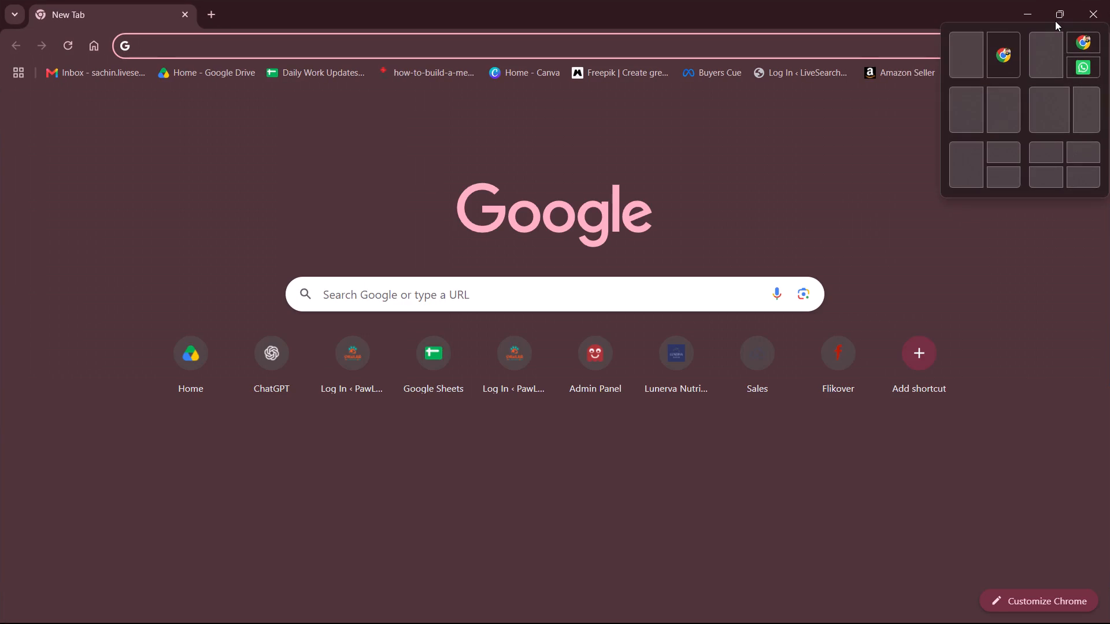
key(super+n)
key(Escape)
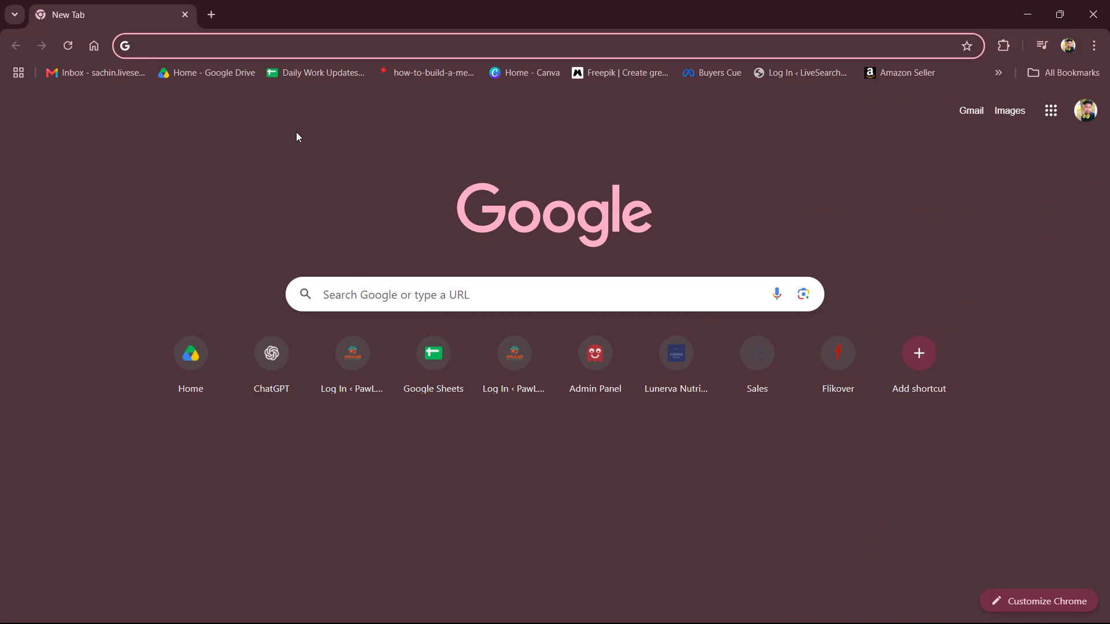
key(super+r)
click(264, 470)
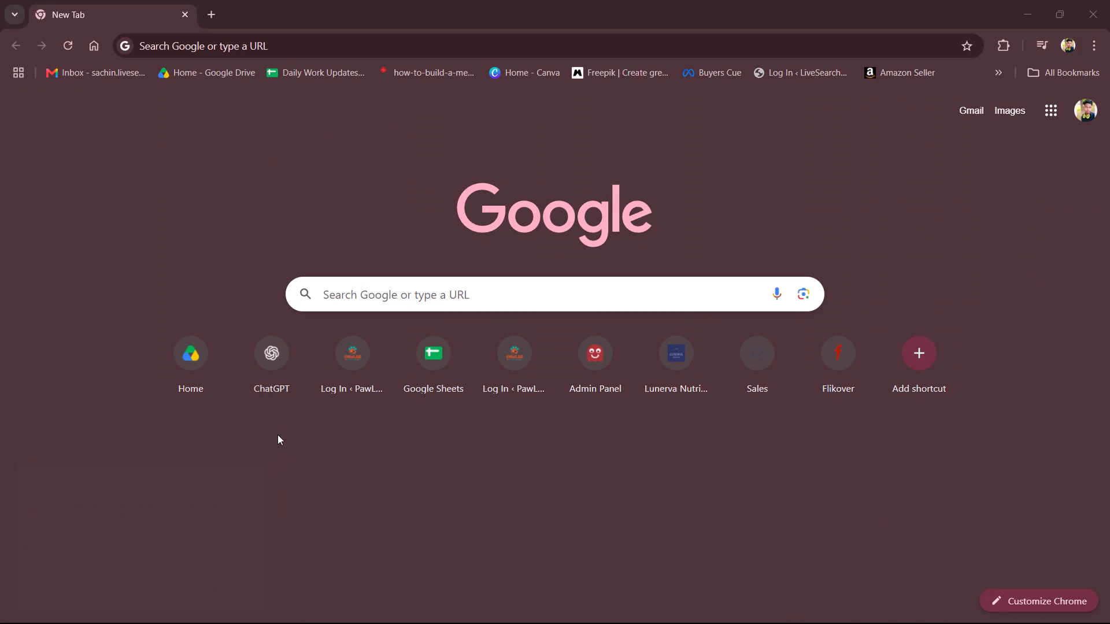
click(187, 73)
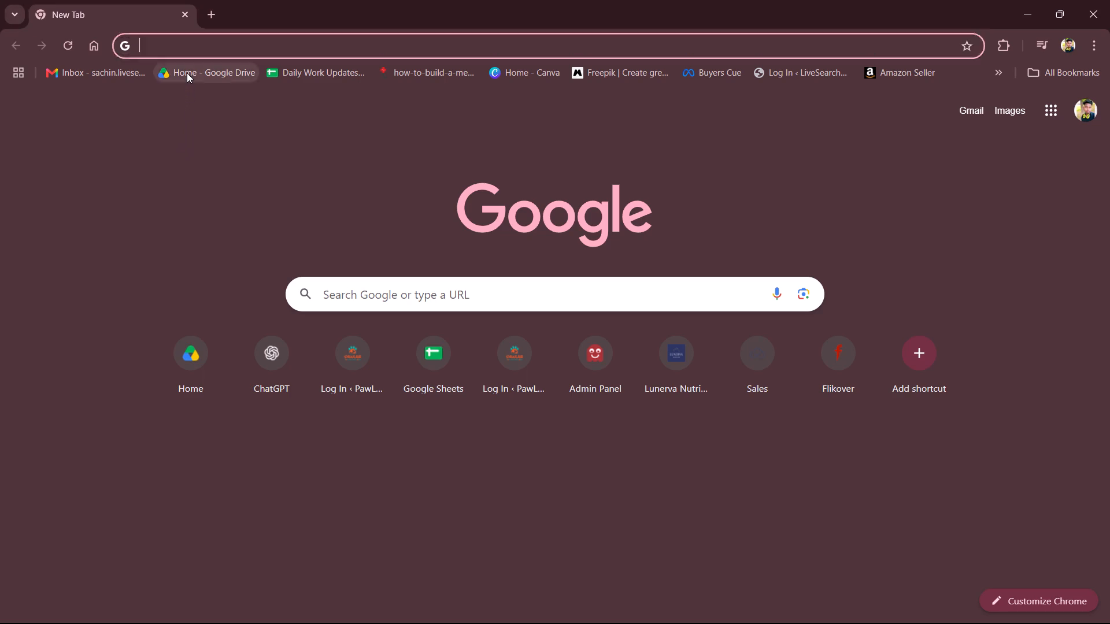